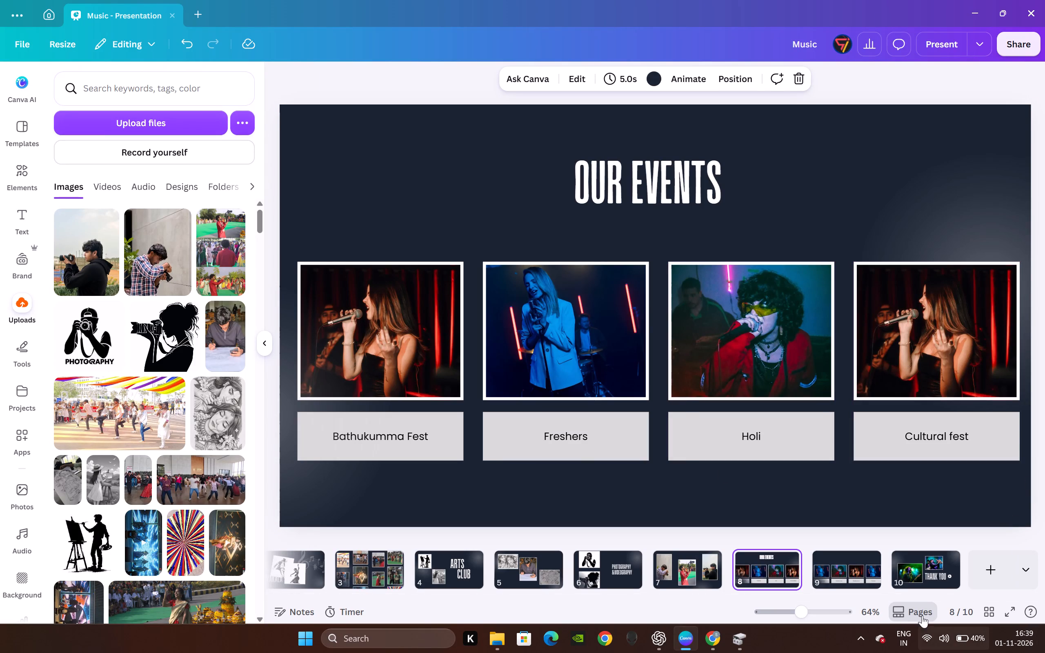
On page 9, replace the third event card's caption "Bathukumma" with "Gala".
left_click(839, 575)
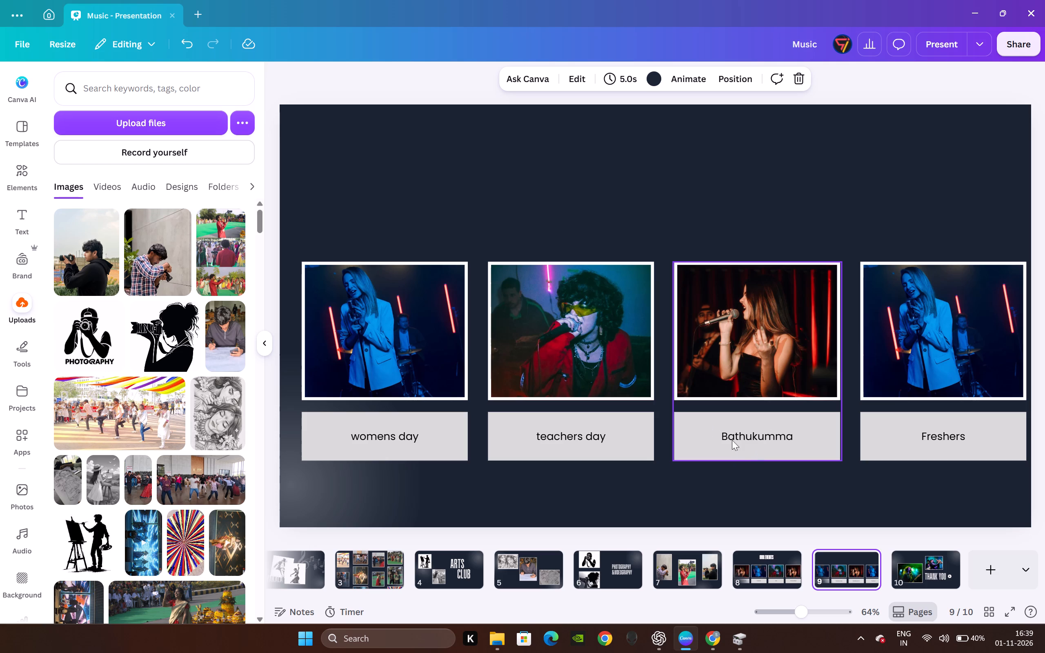
left_click(767, 564)
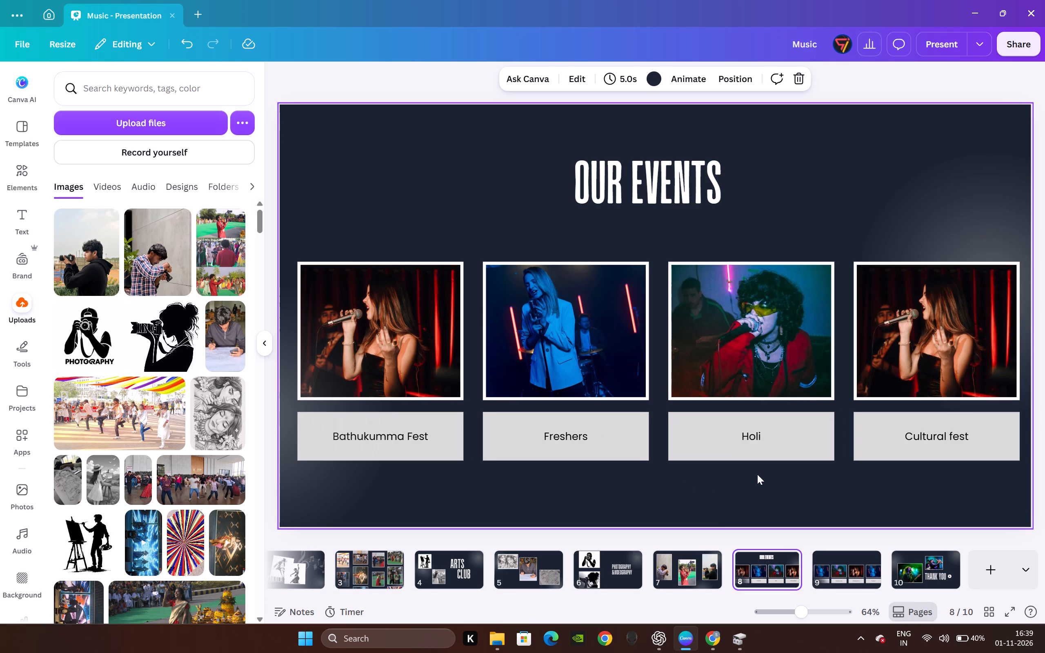
left_click(867, 563)
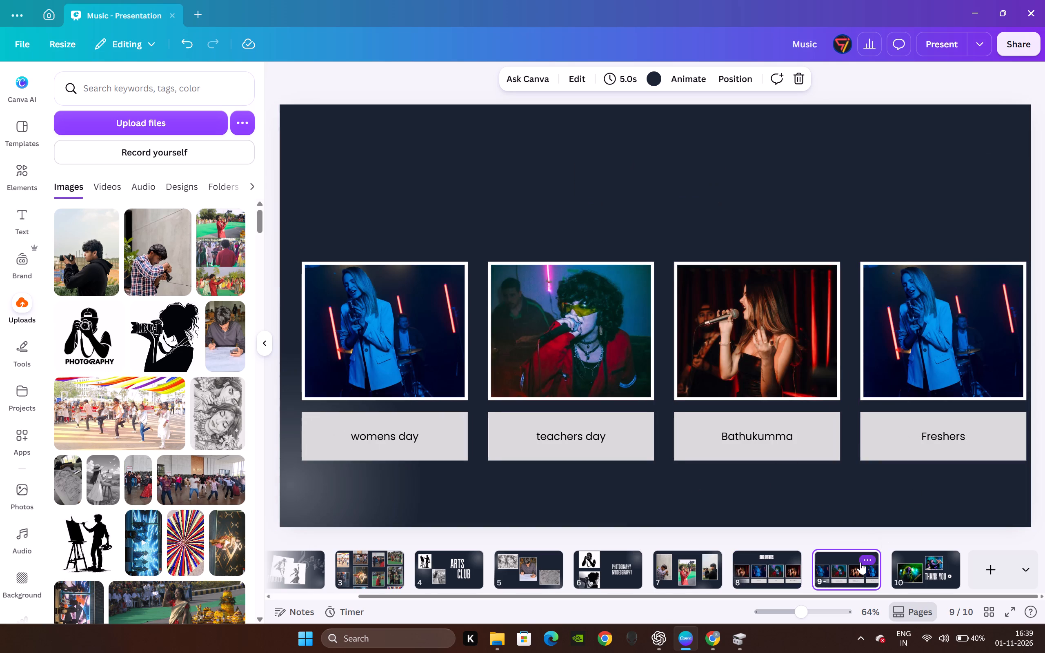
double_click(732, 429)
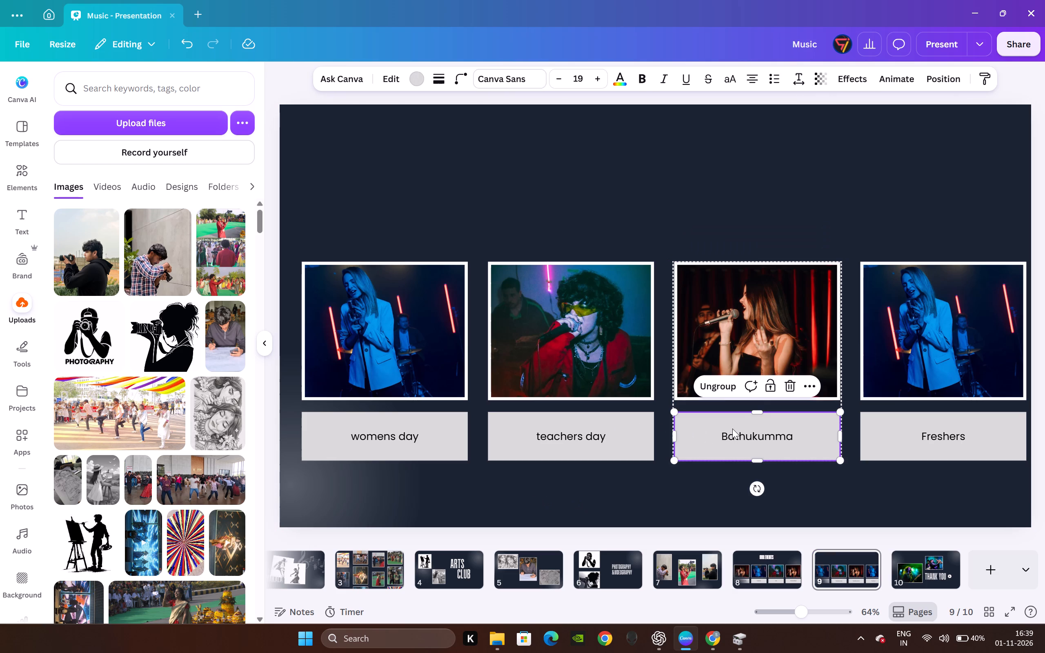
left_click(738, 433)
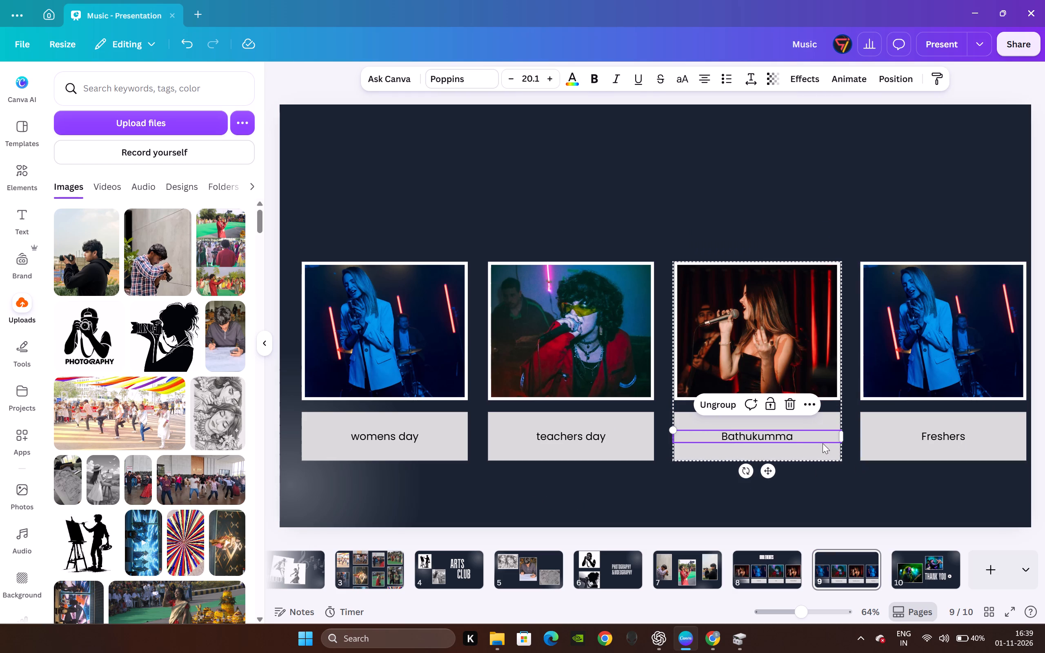
double_click(814, 434)
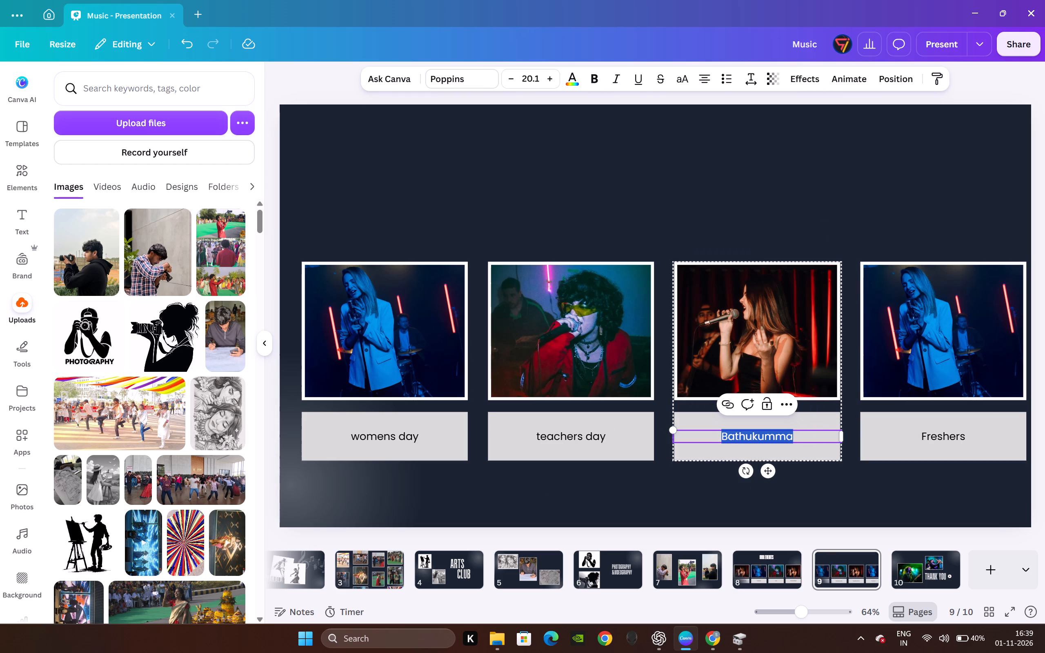
key("g")
type("ala")
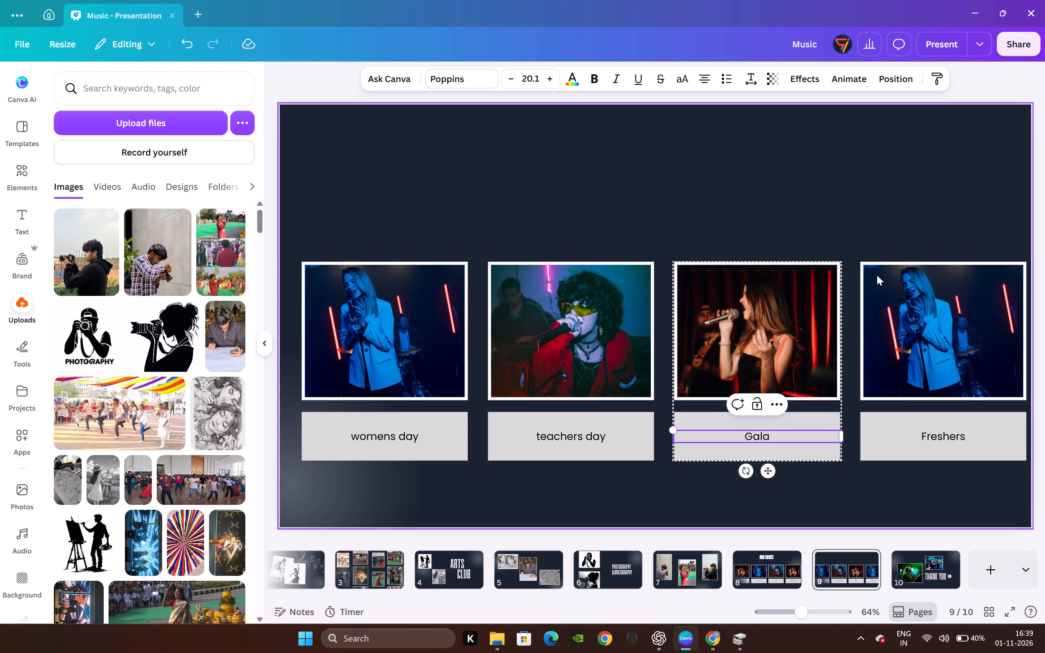
left_click(786, 208)
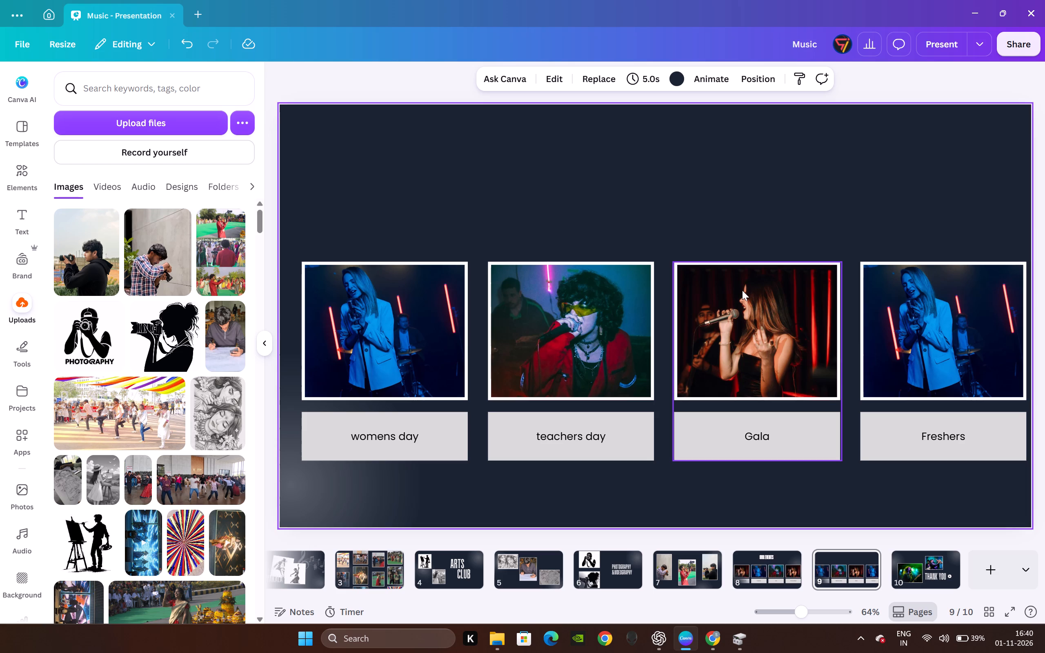
Delete the "Freshers" event card, both picture and caption, from page 9.
left_click(880, 376)
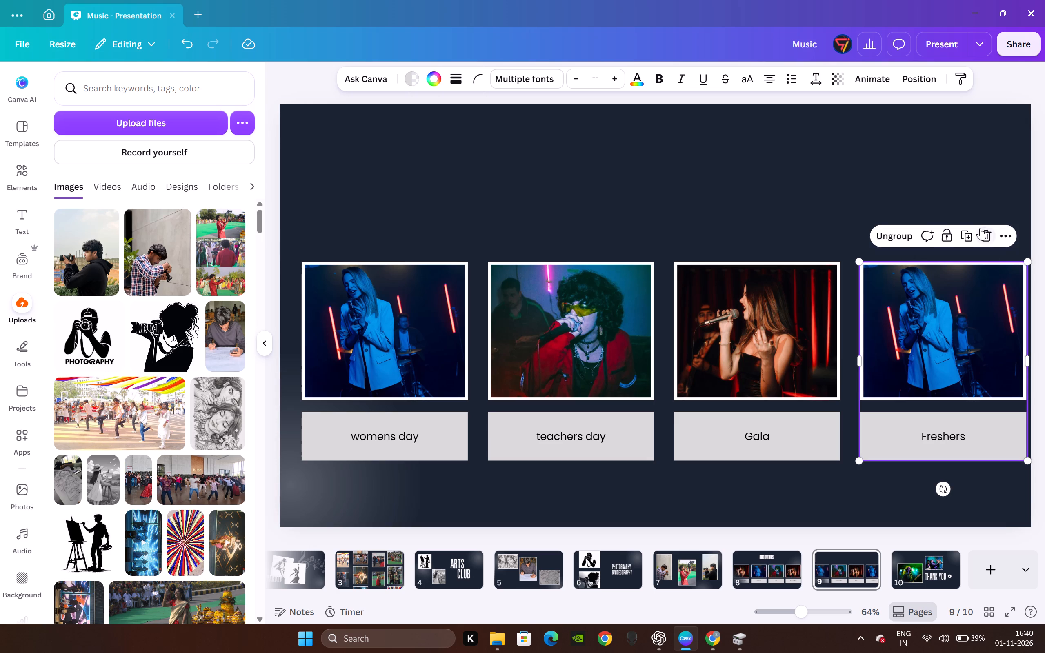
left_click(991, 231)
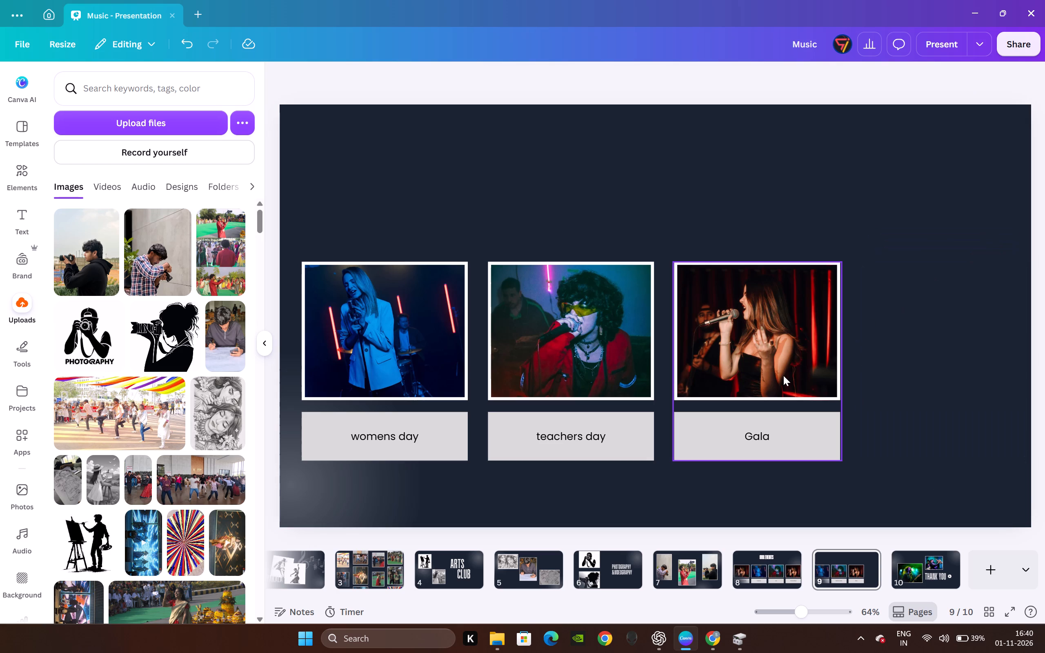
Spread the remaining cards evenly in one row, moving "Gala" near the slide's right edge and "teachers day" midway between the outer cards.
left_click_drag(775, 385, 933, 374)
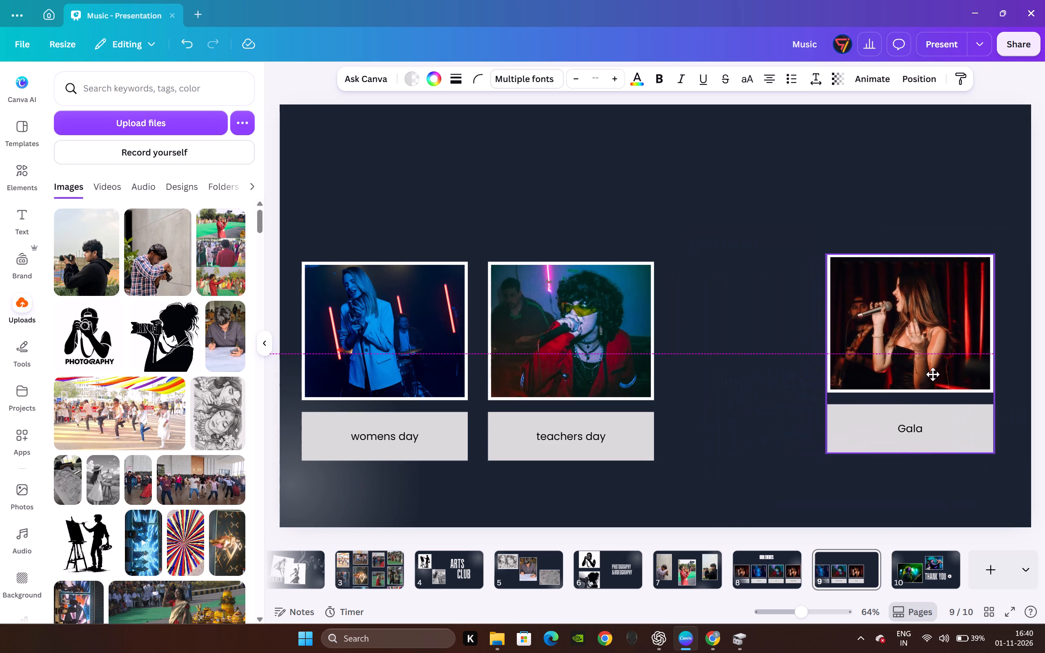
left_click_drag(933, 374, 948, 383)
left_click_drag(608, 377, 658, 380)
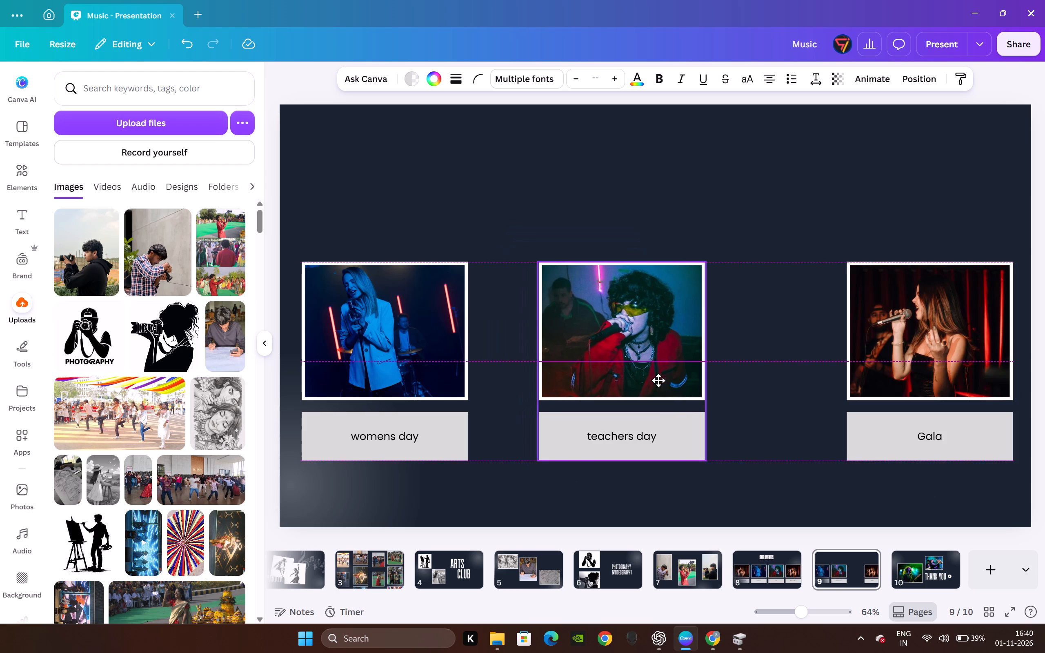
left_click_drag(658, 380, 693, 376)
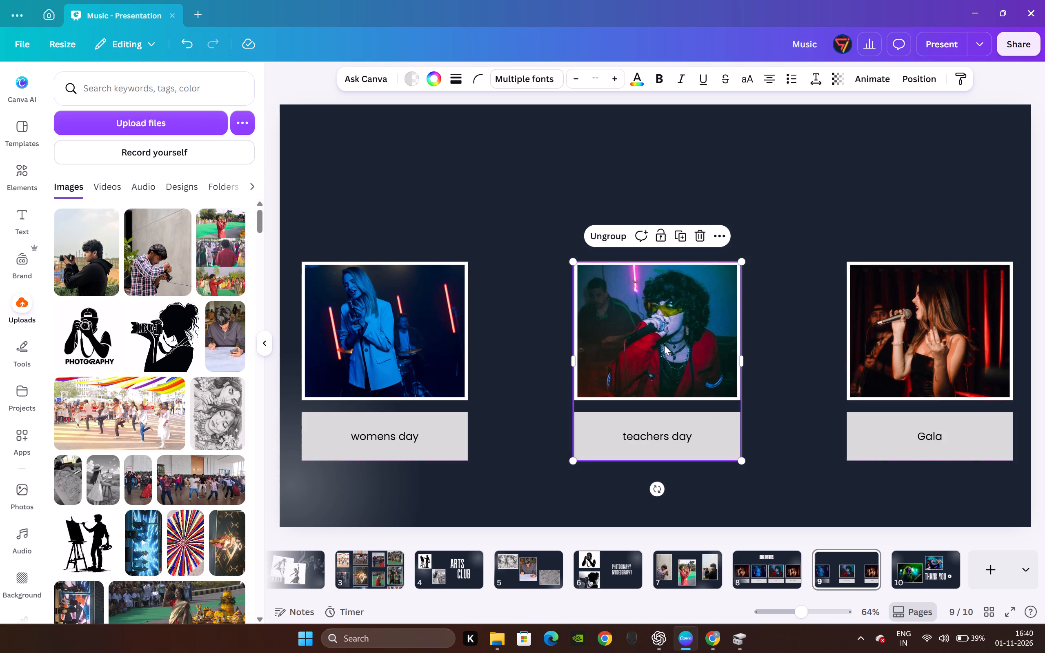
left_click(301, 80)
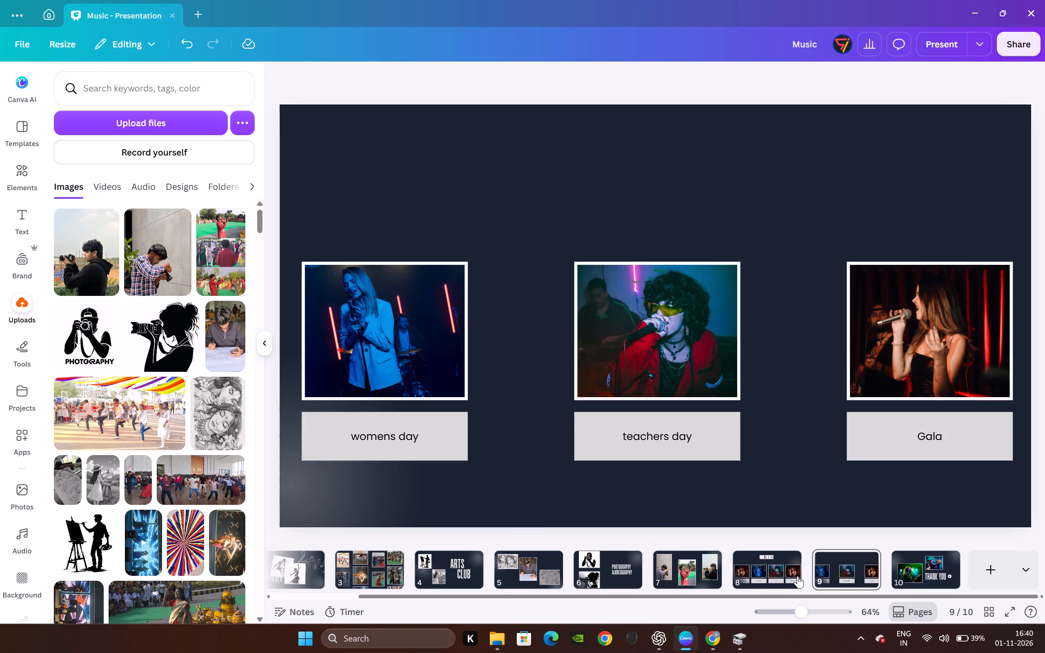
Go back to page 8, the "OUR EVENTS" slide.
left_click(772, 568)
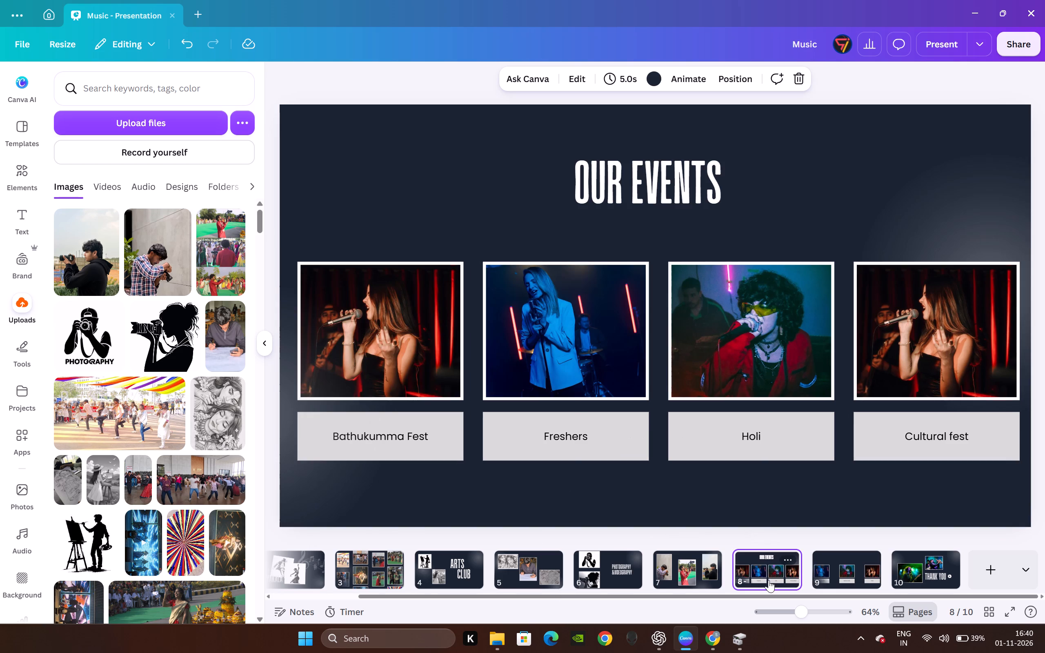
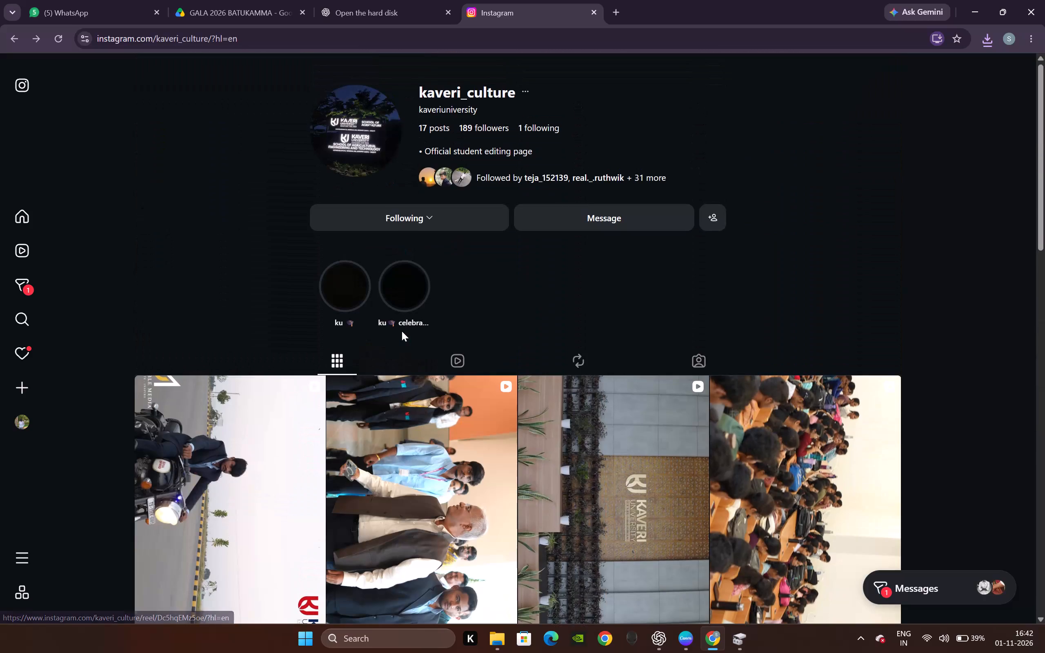
On Instagram, open the kavericonfessions profile from the recent searches.
left_click(51, 315)
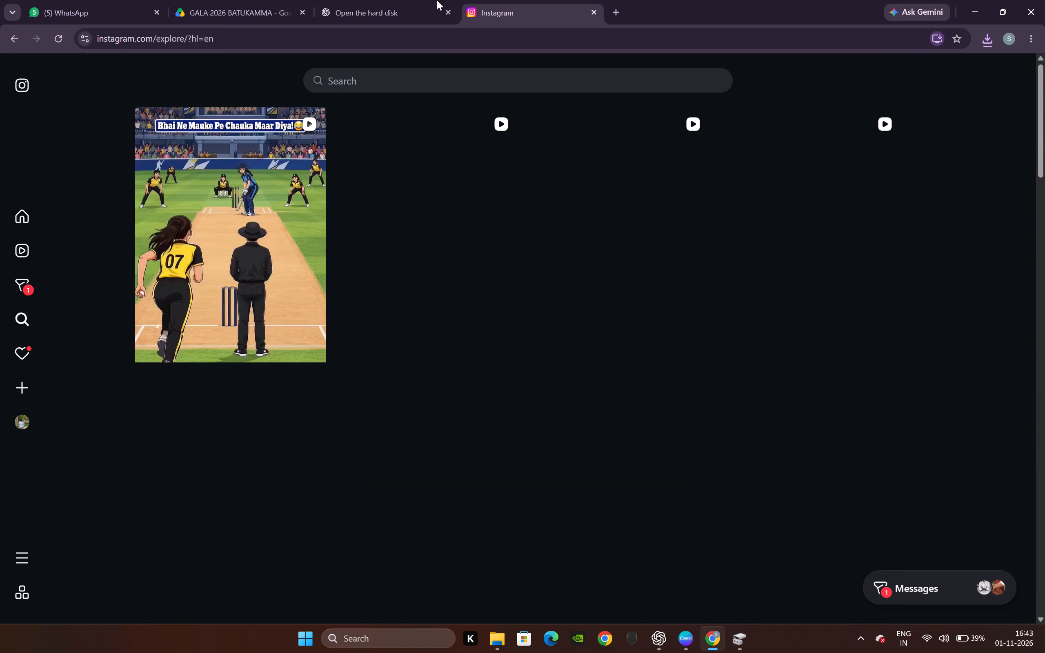
left_click(411, 91)
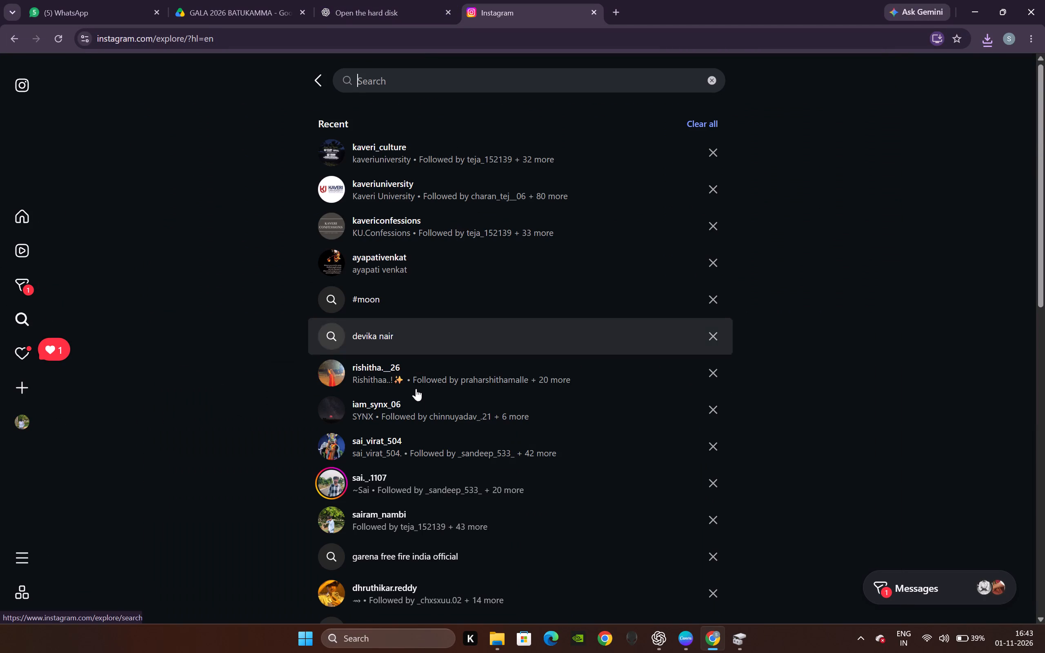
left_click(444, 218)
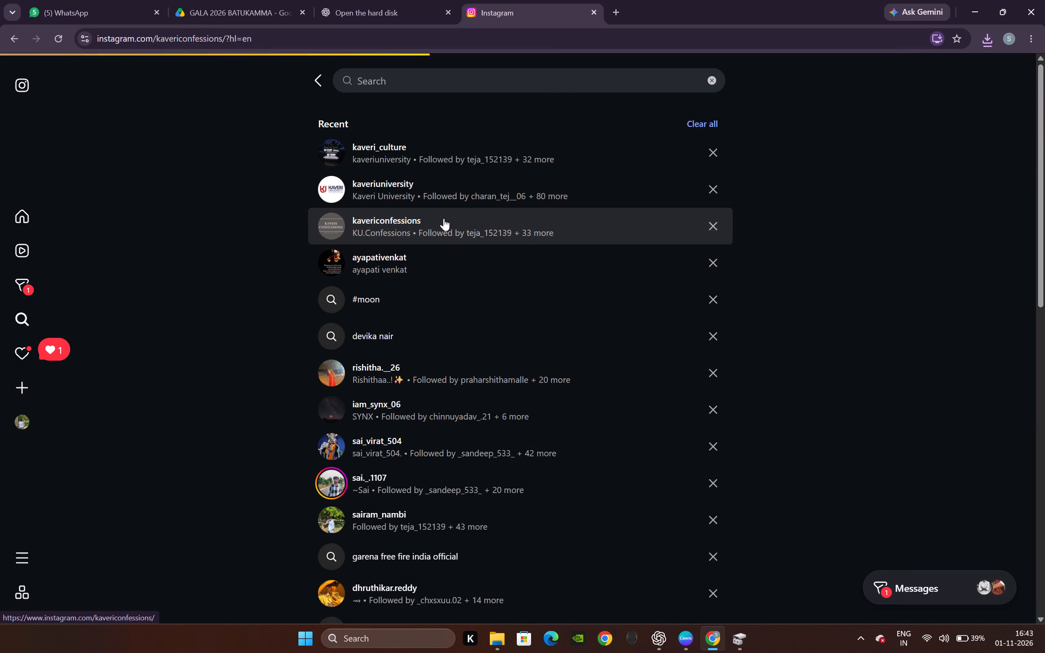
Look through the kavericonfessions posts for university event material, such as the Teachers Day reel.
scroll(474, 418, "down", 19)
scroll(474, 412, "down", 20)
scroll(474, 412, "down", 20)
scroll(474, 412, "down", 8)
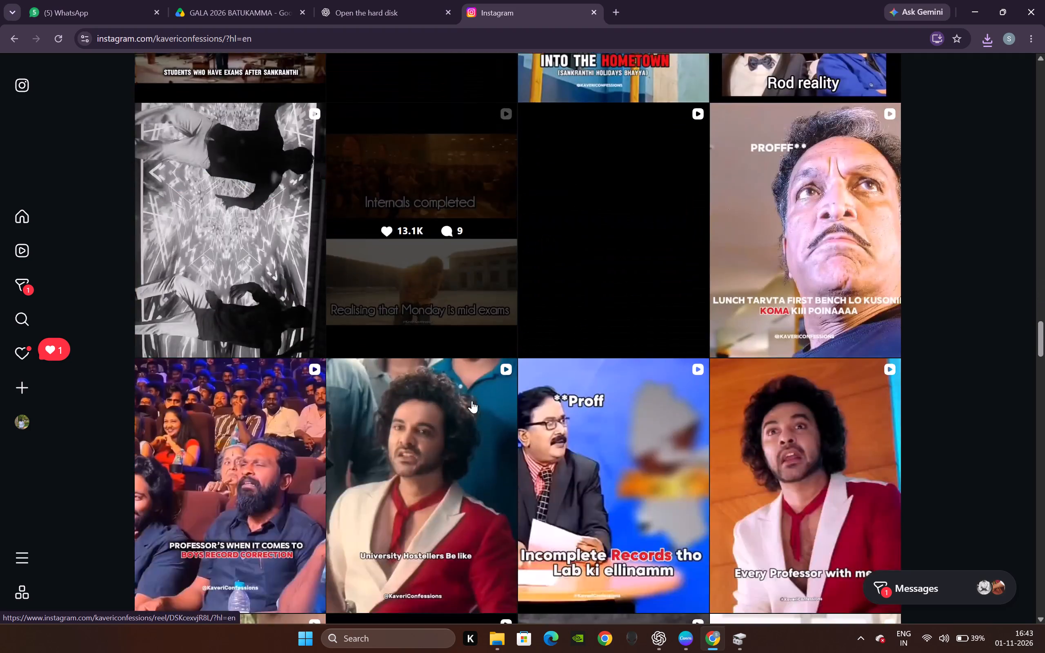
scroll(472, 401, "down", 20)
scroll(472, 401, "down", 20)
scroll(472, 401, "down", 7)
scroll(472, 396, "up", 1)
scroll(471, 395, "down", 20)
scroll(471, 395, "down", 20)
scroll(471, 395, "down", 3)
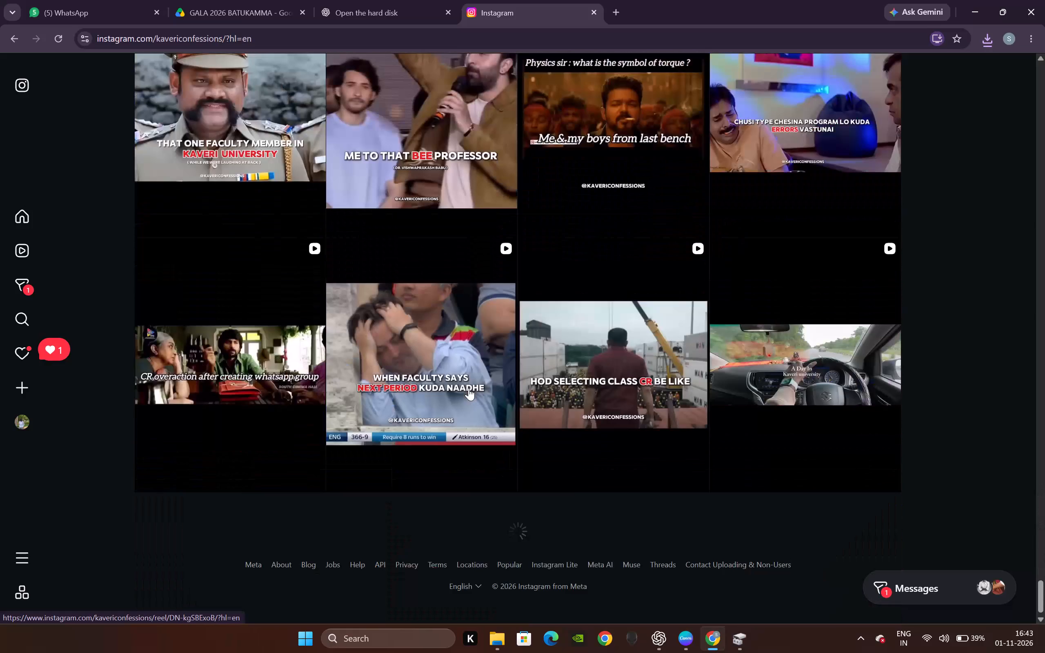
scroll(469, 388, "down", 20)
scroll(469, 388, "down", 20)
scroll(469, 388, "down", 5)
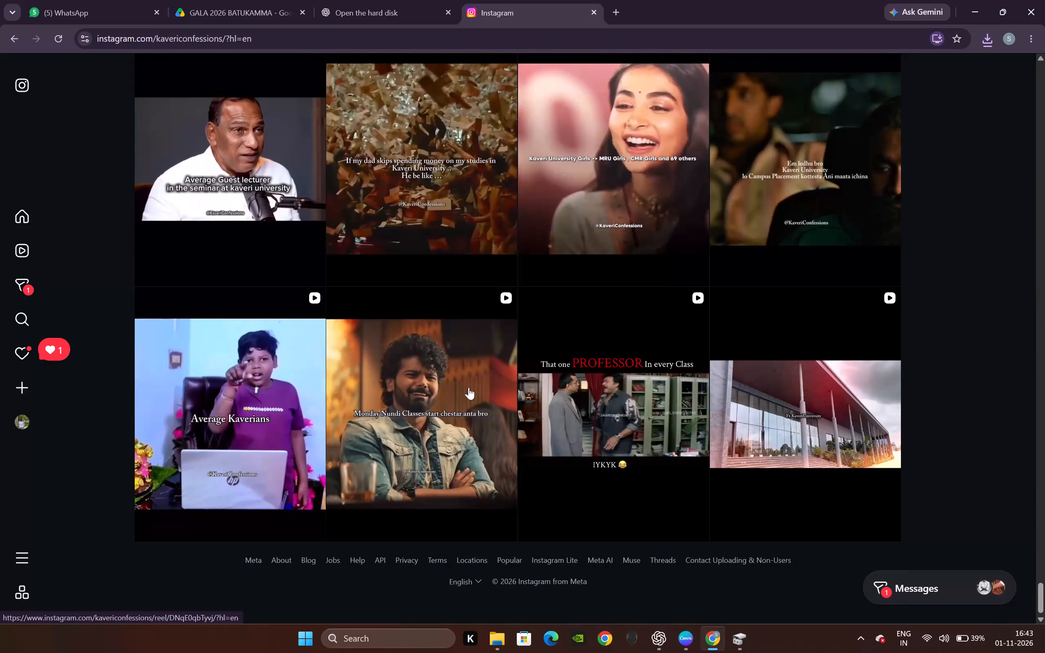
scroll(469, 387, "down", 3)
scroll(469, 387, "up", 18)
scroll(468, 387, "up", 10)
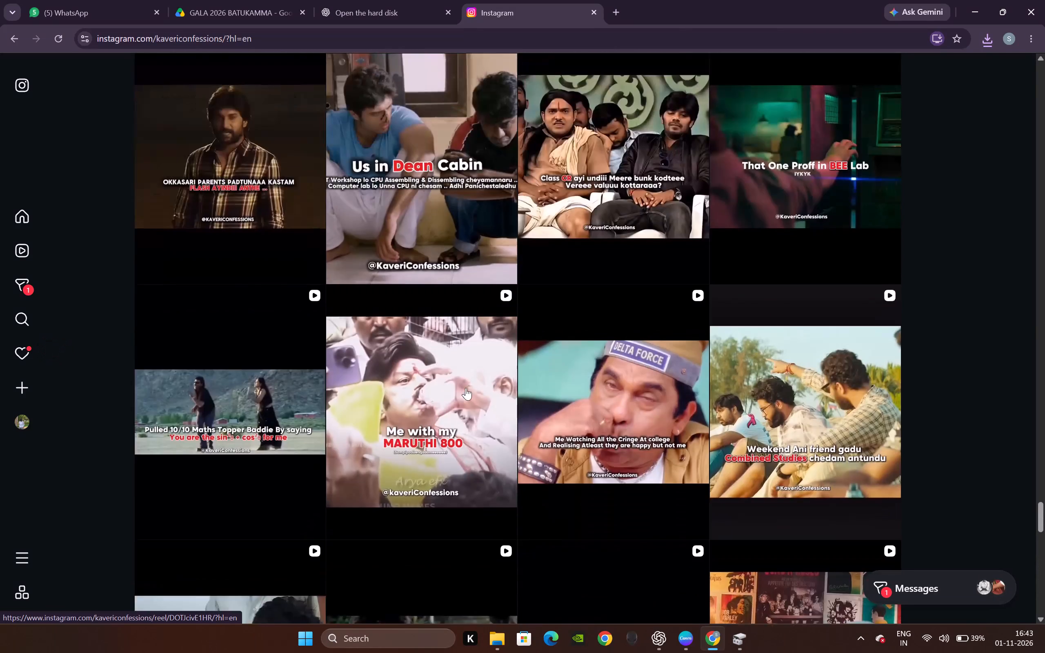
scroll(466, 388, "up", 3)
scroll(466, 388, "down", 1)
scroll(466, 389, "up", 7)
scroll(466, 389, "up", 20)
scroll(466, 389, "up", 4)
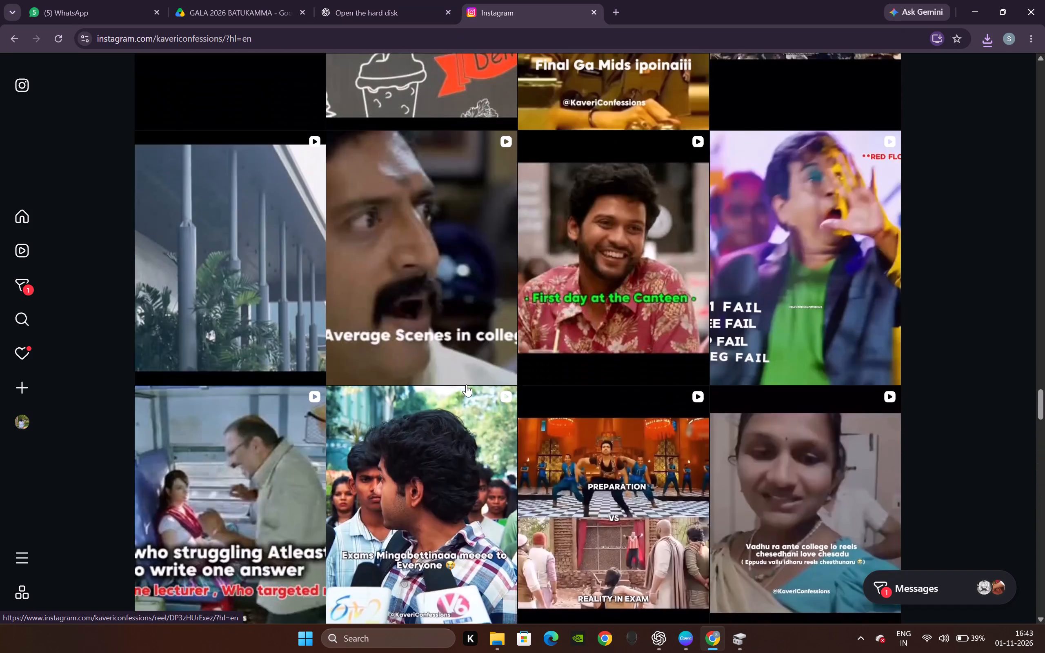
scroll(466, 384, "up", 4)
scroll(466, 384, "down", 6)
scroll(466, 384, "up", 11)
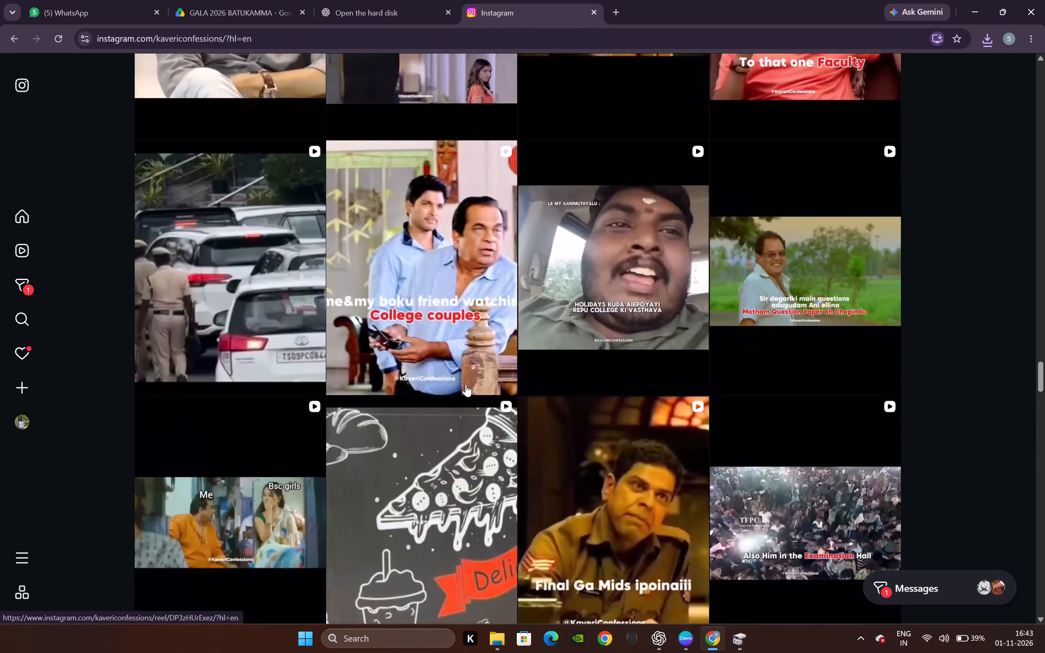
scroll(466, 384, "up", 20)
scroll(466, 384, "up", 6)
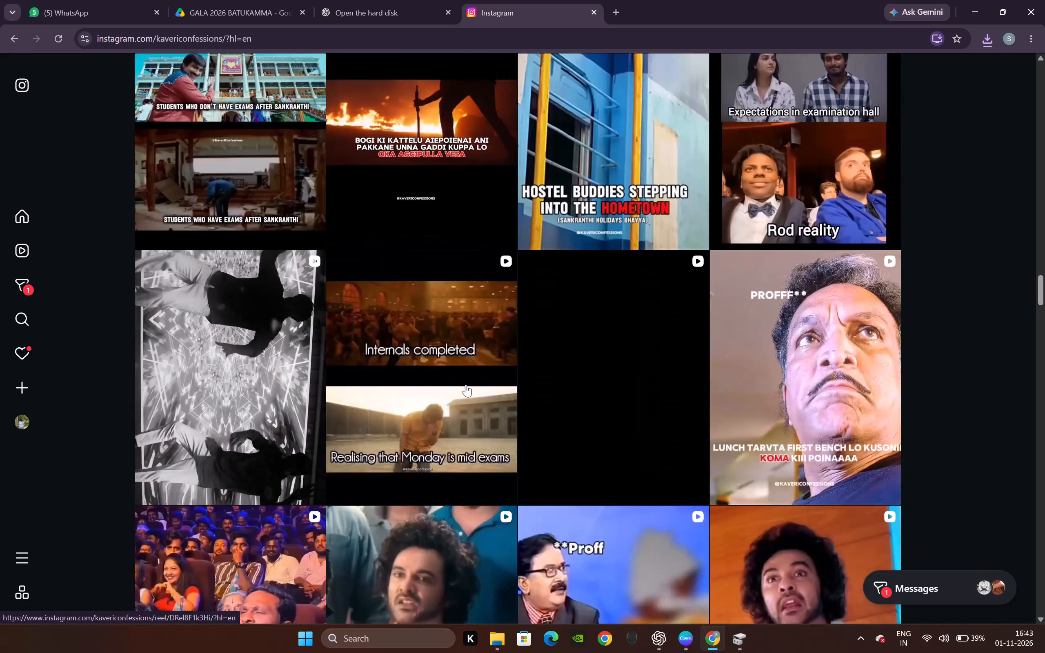
scroll(466, 384, "up", 20)
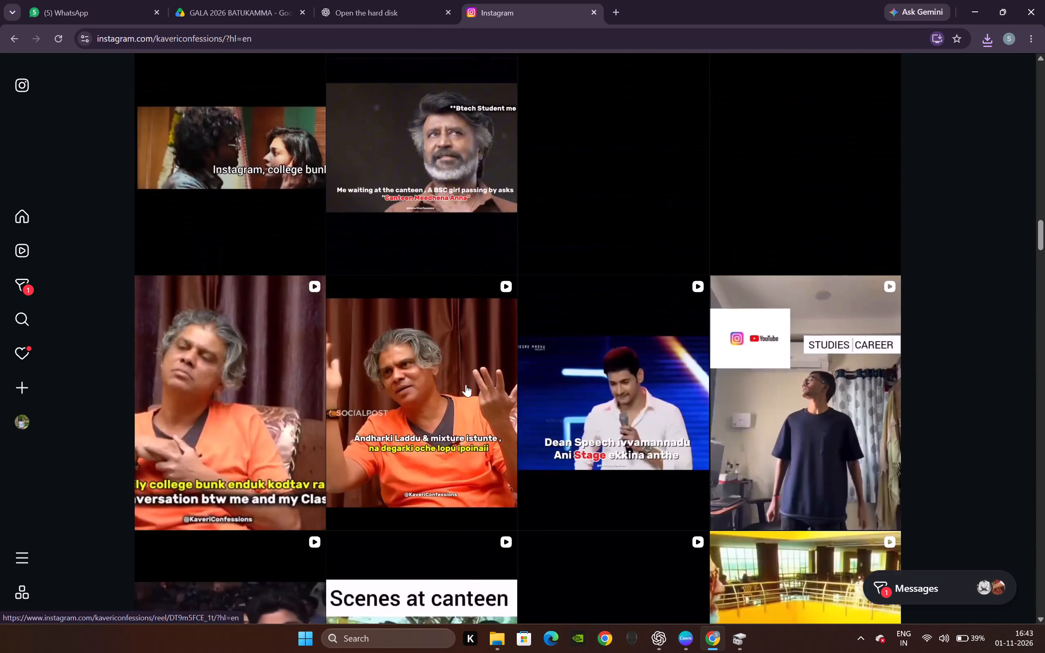
scroll(466, 384, "up", 16)
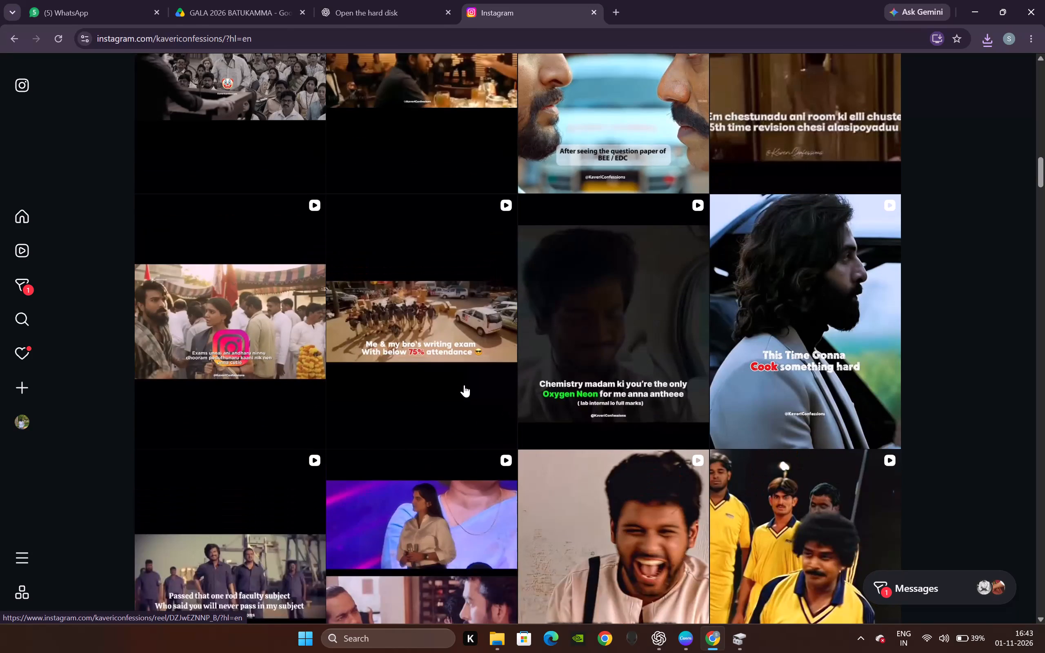
scroll(464, 385, "up", 15)
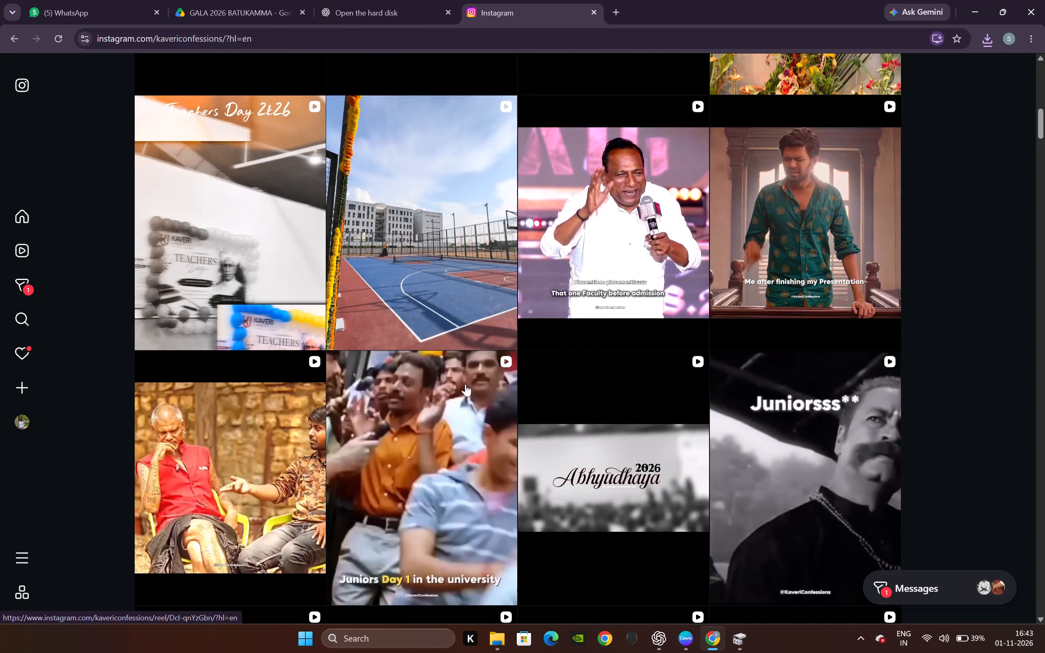
scroll(465, 384, "up", 7)
scroll(457, 395, "down", 4)
scroll(347, 426, "up", 7)
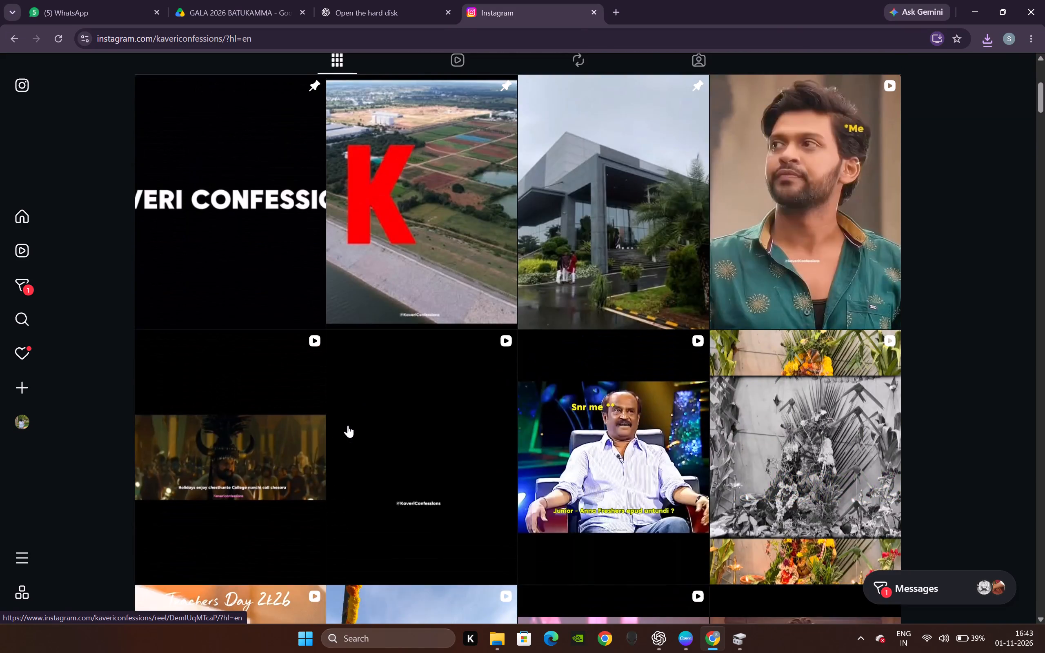
scroll(348, 425, "up", 3)
scroll(349, 422, "down", 6)
scroll(242, 510, "down", 5)
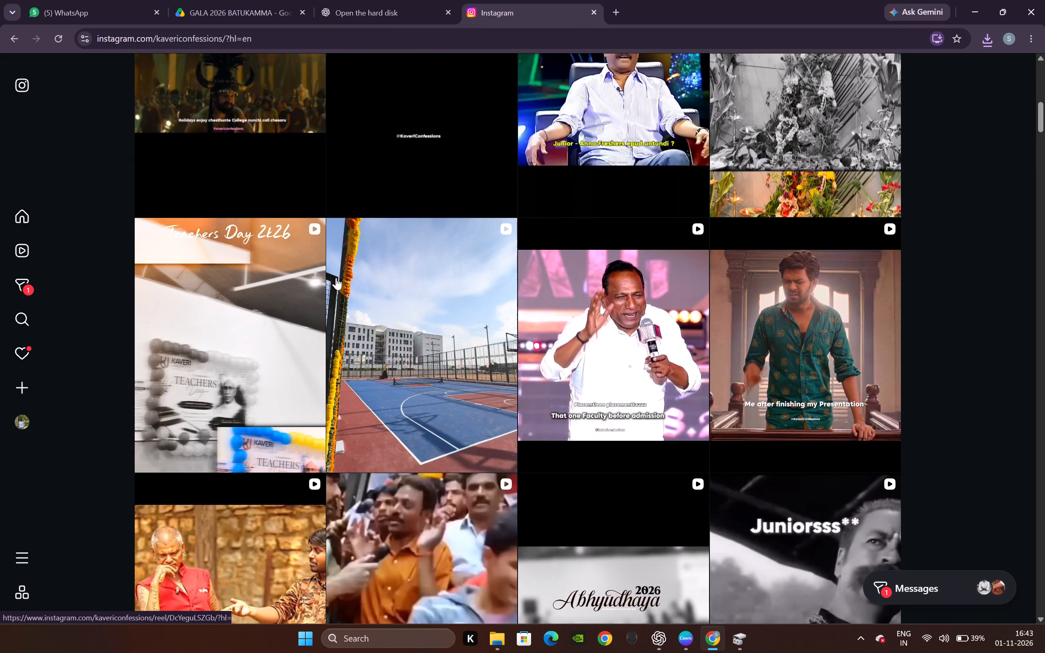
In a new browser tab, search for "instagram reels to pics" and open the frameflows.in Instagram Video to Images converter.
left_click(609, 11)
left_click(583, 38)
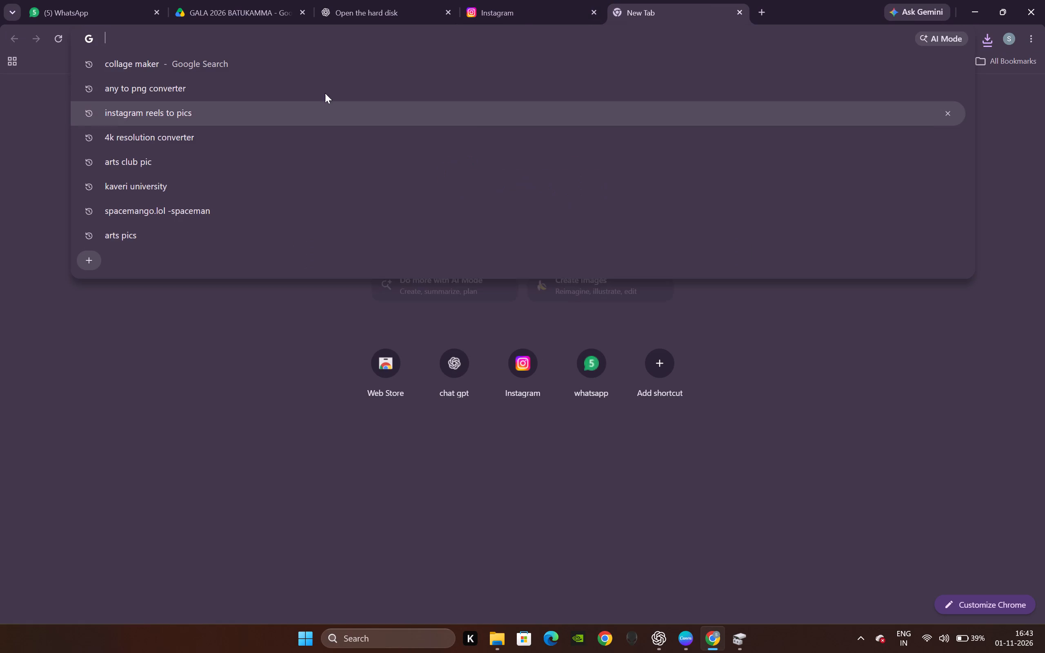
left_click(305, 117)
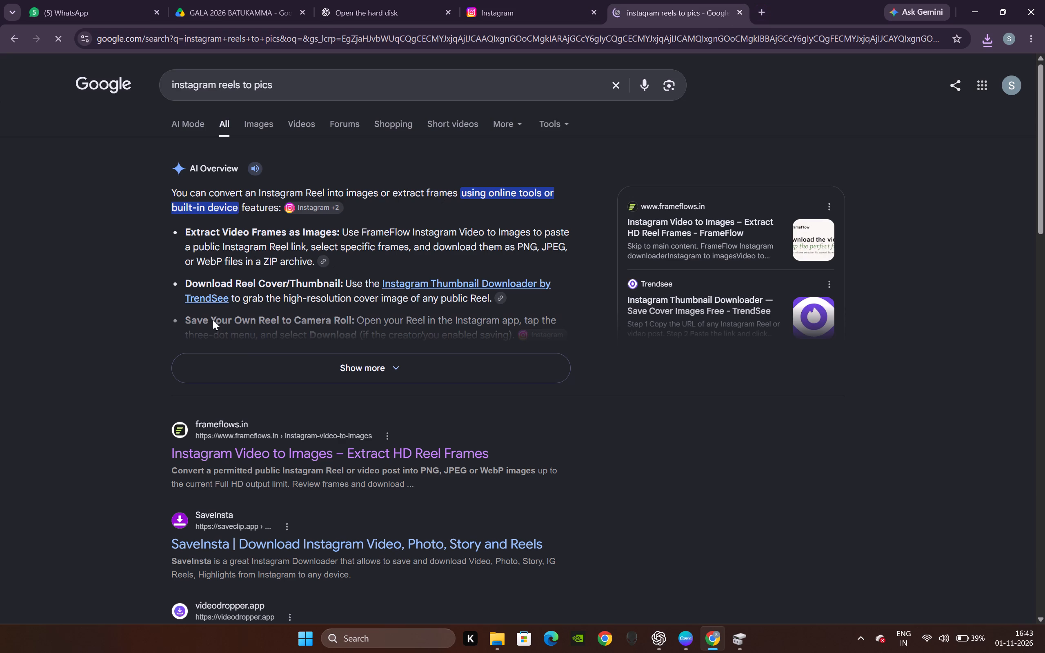
left_click(308, 444)
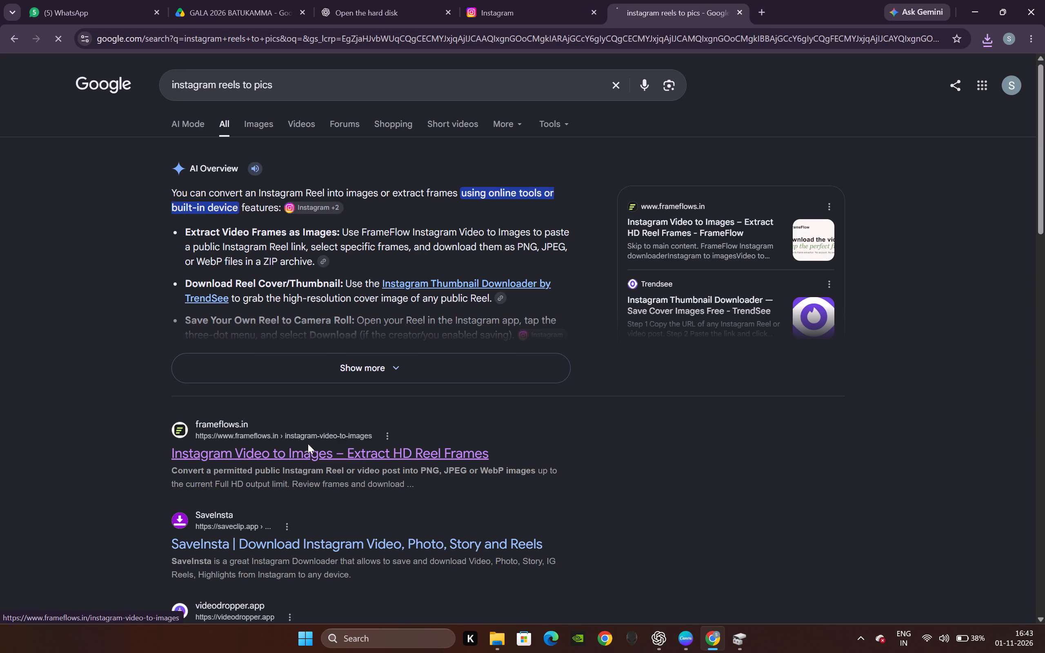
Back on Instagram, open the Teachers Day 2k26 reel and copy its link.
left_click(558, 3)
left_click(291, 291)
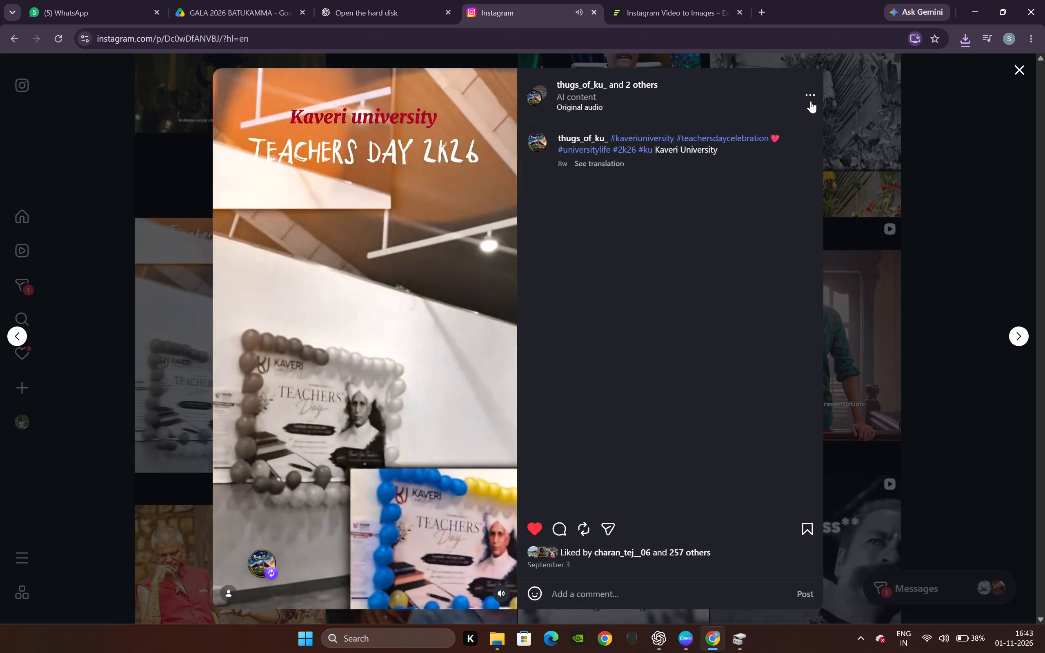
left_click(811, 101)
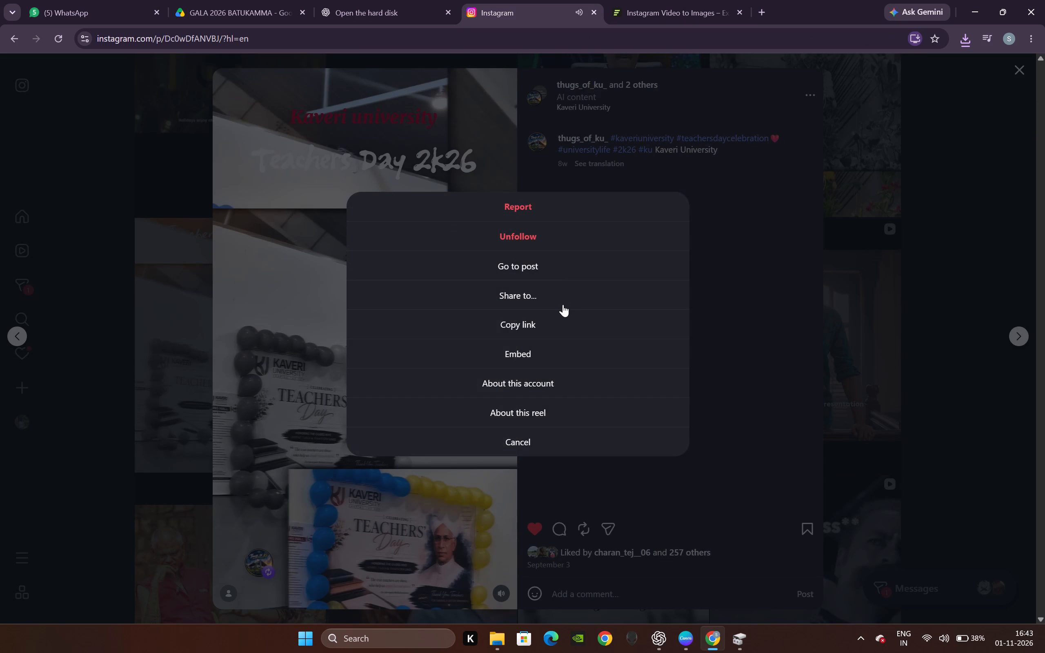
left_click(563, 304)
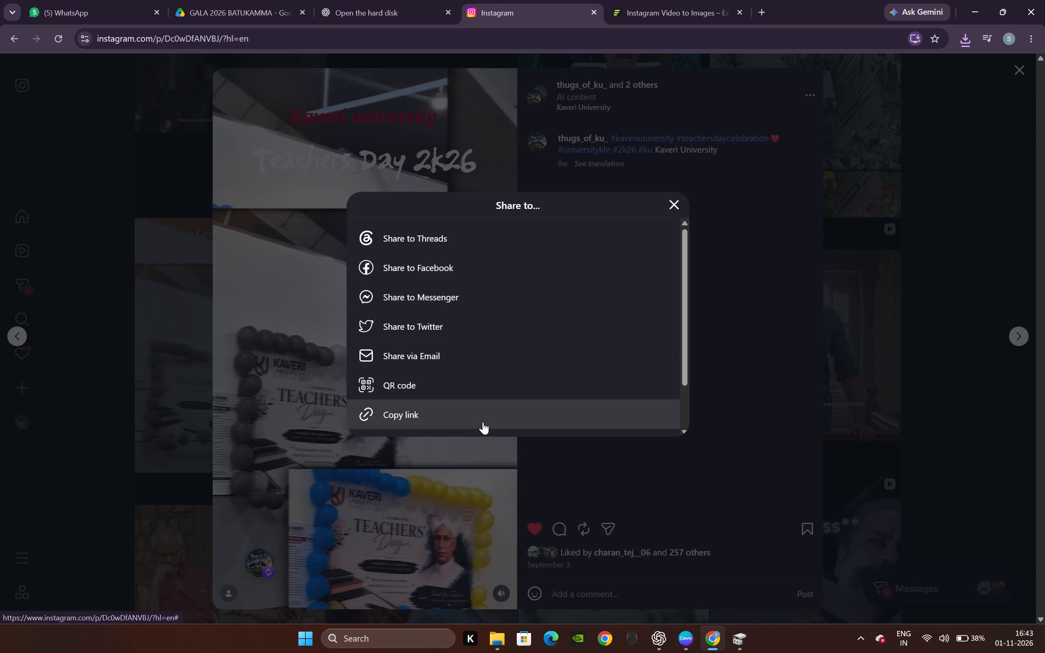
left_click(483, 422)
Paste the reel link into the FrameFlow converter and start extracting images, keeping 2 seconds, PNG and Full HD.
left_click(697, 6)
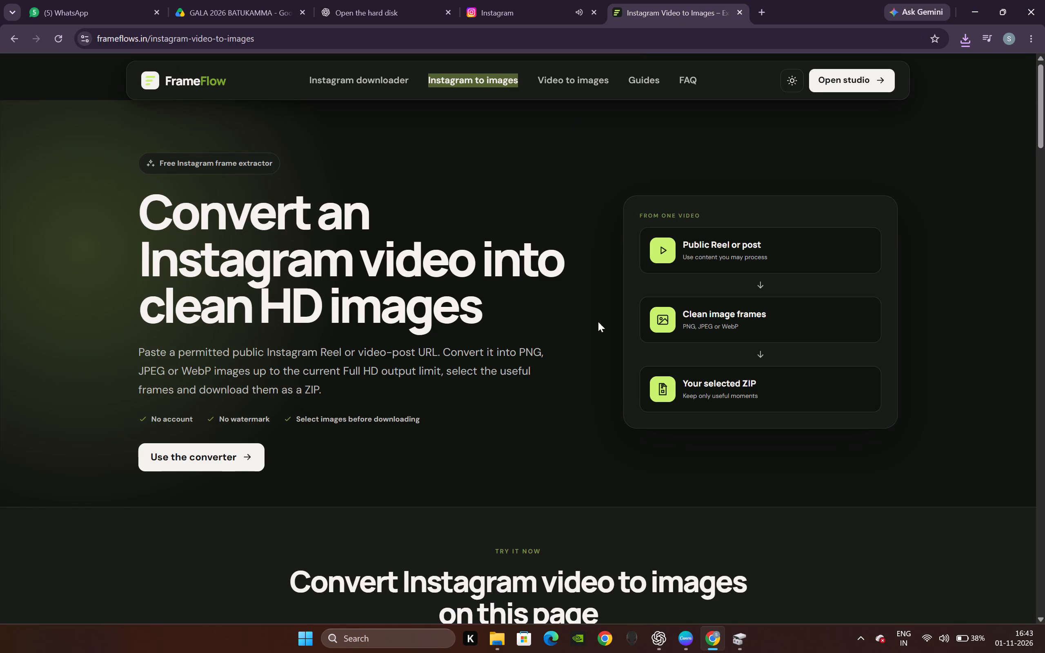
scroll(359, 472, "down", 6)
left_click(375, 365)
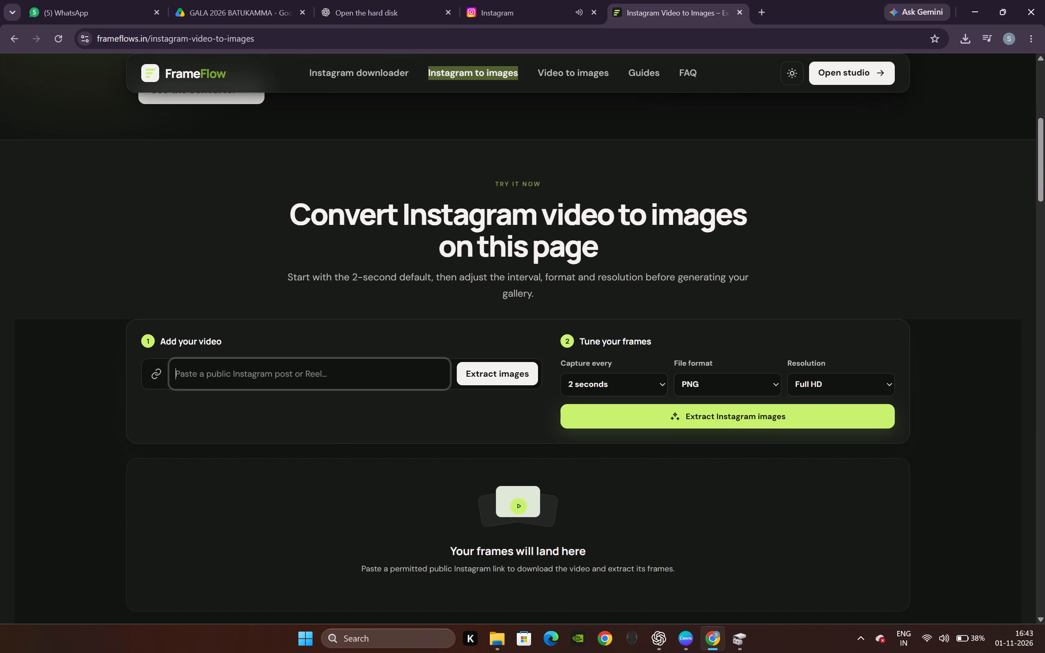
key("ctrl+v")
left_click(490, 380)
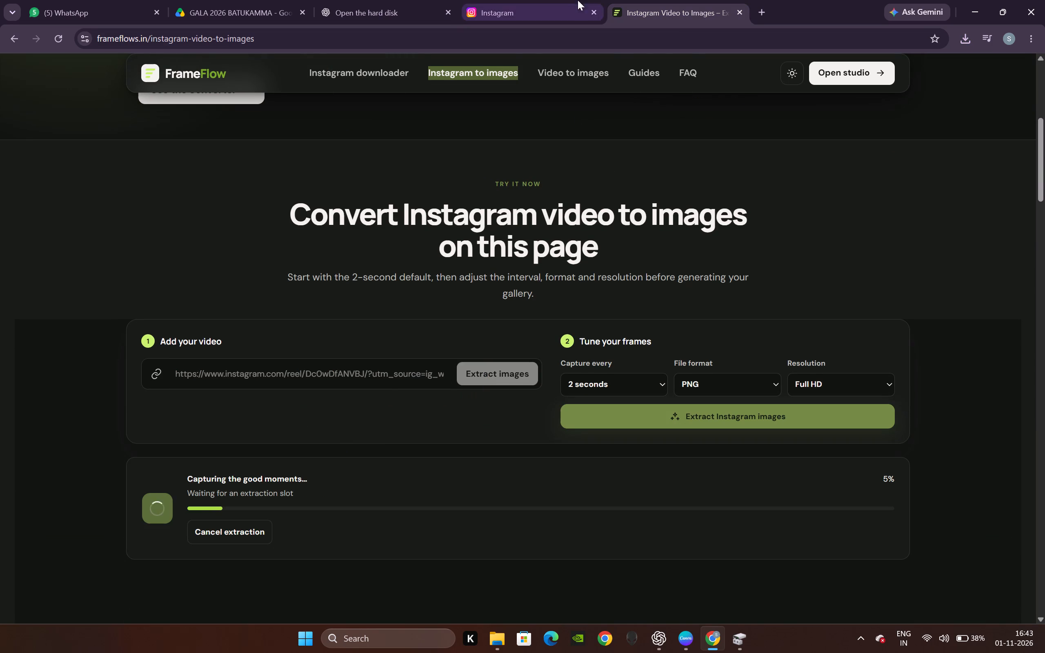
Return to Instagram, close the Teachers Day reel and open the kaveriuniversity profile from the recent searches.
left_click(546, 7)
left_click(409, 4)
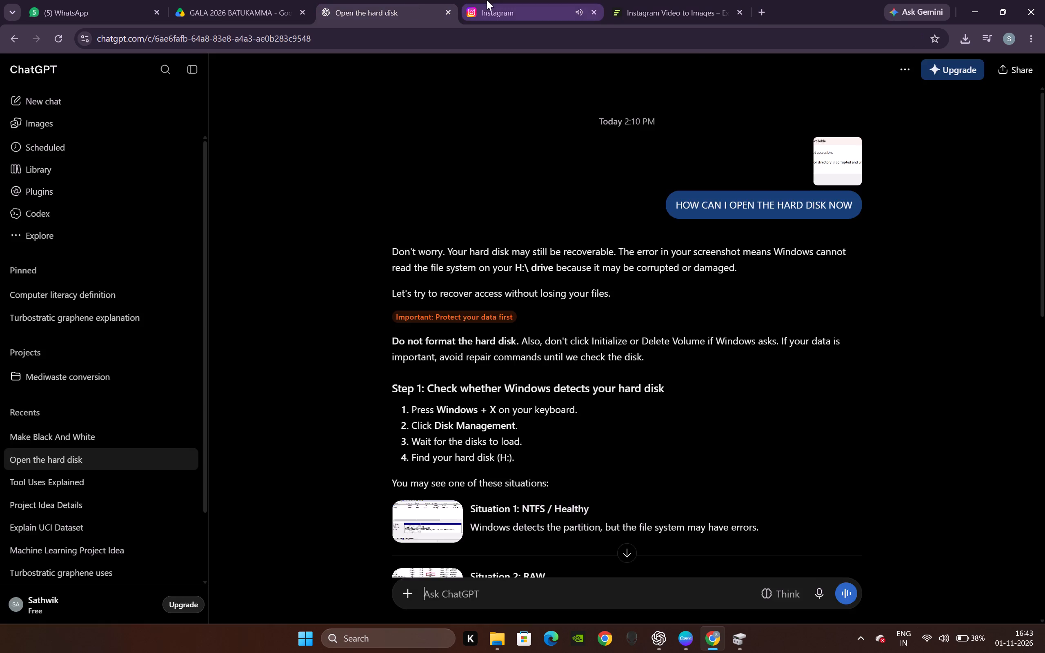
left_click(487, 0)
left_click(1023, 80)
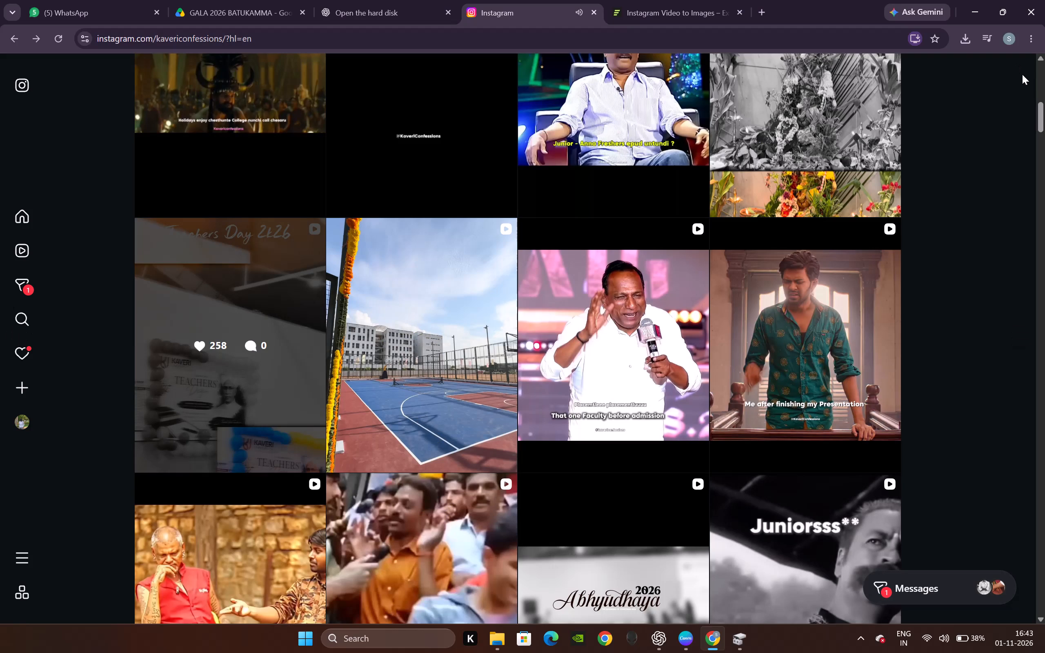
scroll(676, 348, "up", 5)
scroll(547, 328, "up", 11)
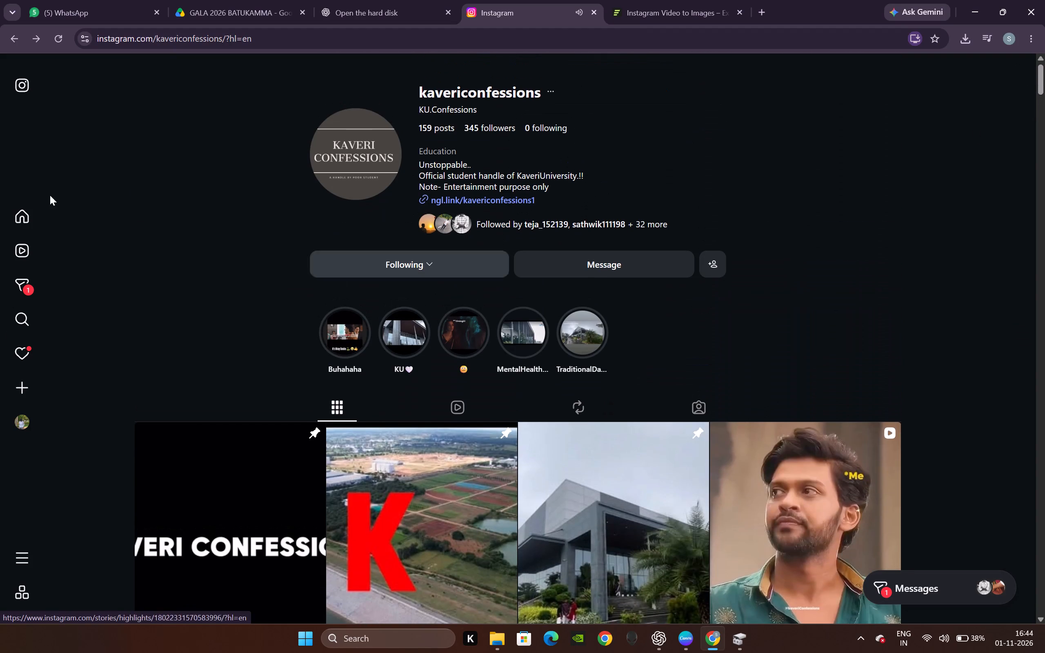
left_click(18, 310)
left_click(462, 73)
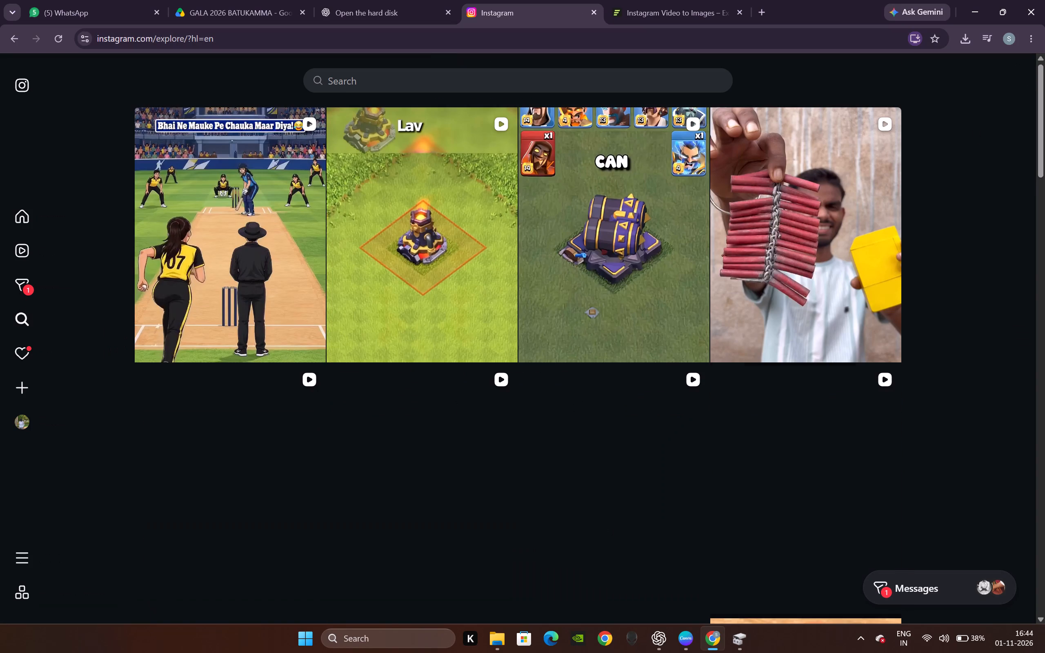
left_click(458, 217)
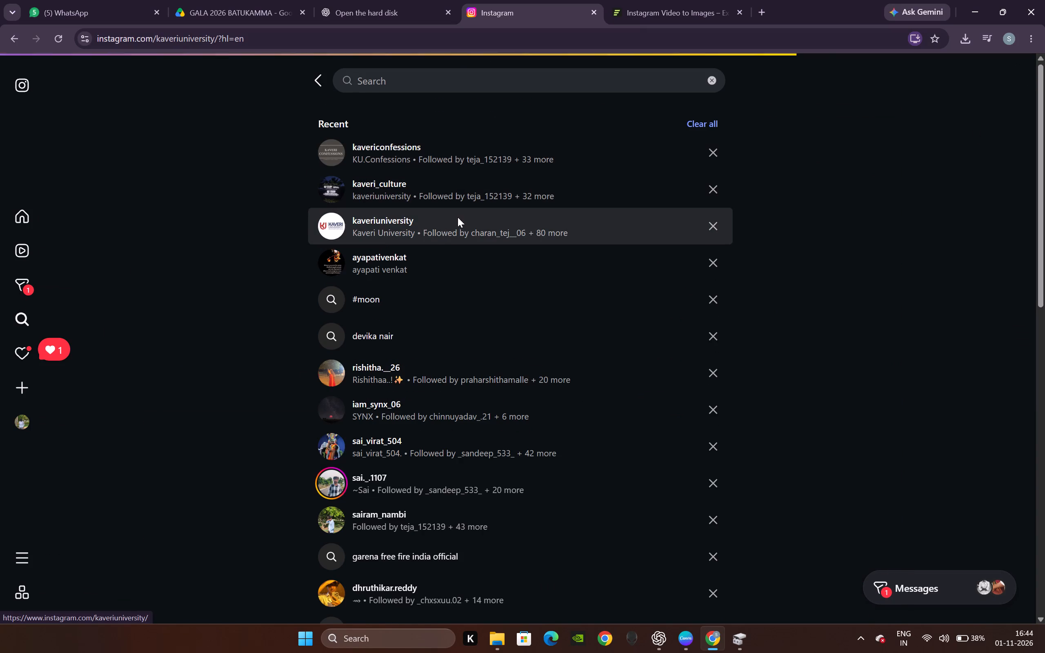
Browse the kaveriuniversity posts and open the GALA 2k26 Bathukamma and Garba Celebrations invitation.
scroll(447, 193, "down", 6)
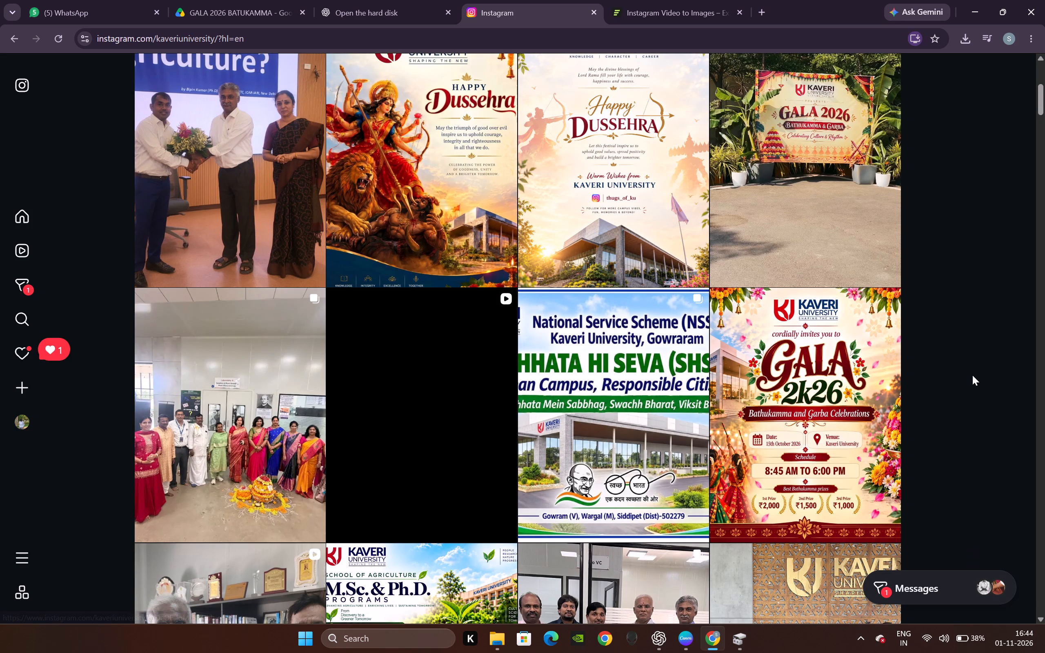
scroll(563, 351, "up", 6)
scroll(562, 342, "down", 7)
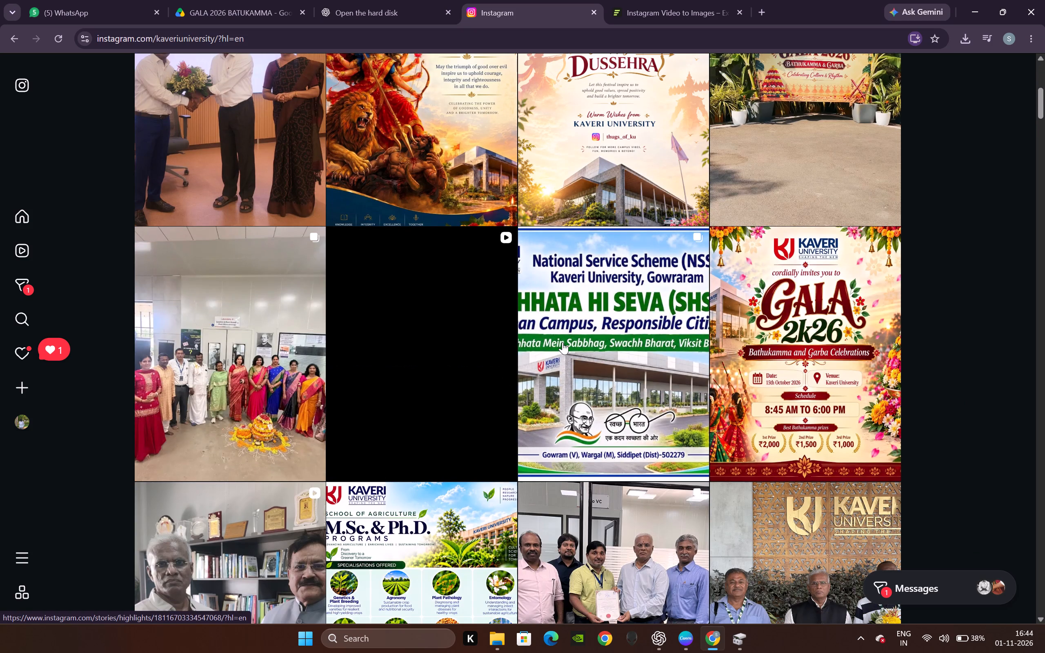
scroll(563, 342, "up", 4)
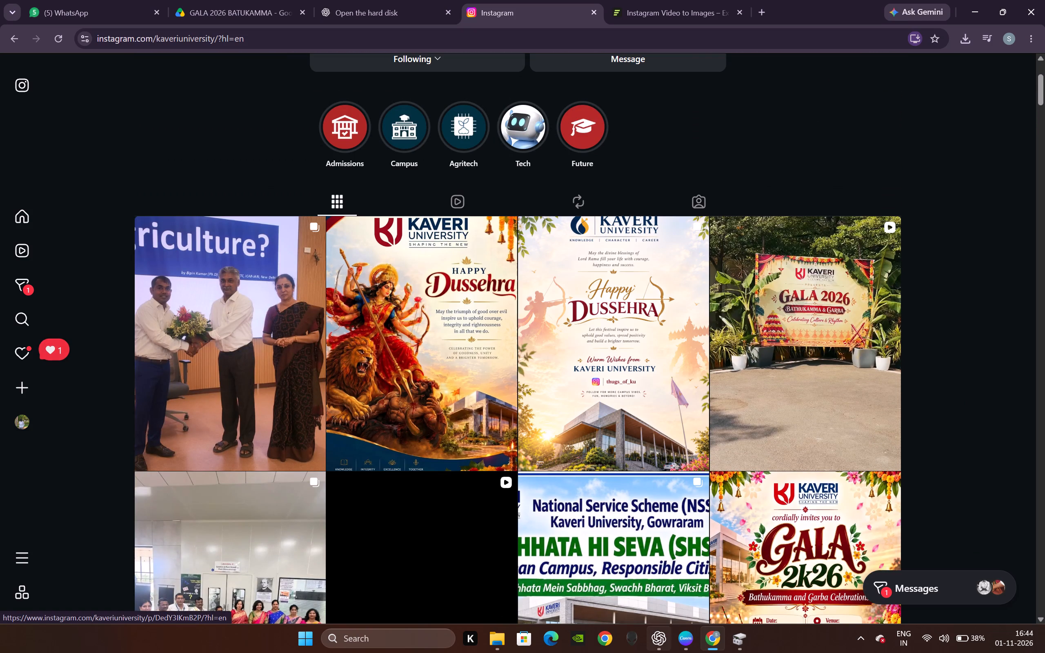
scroll(794, 514, "down", 3)
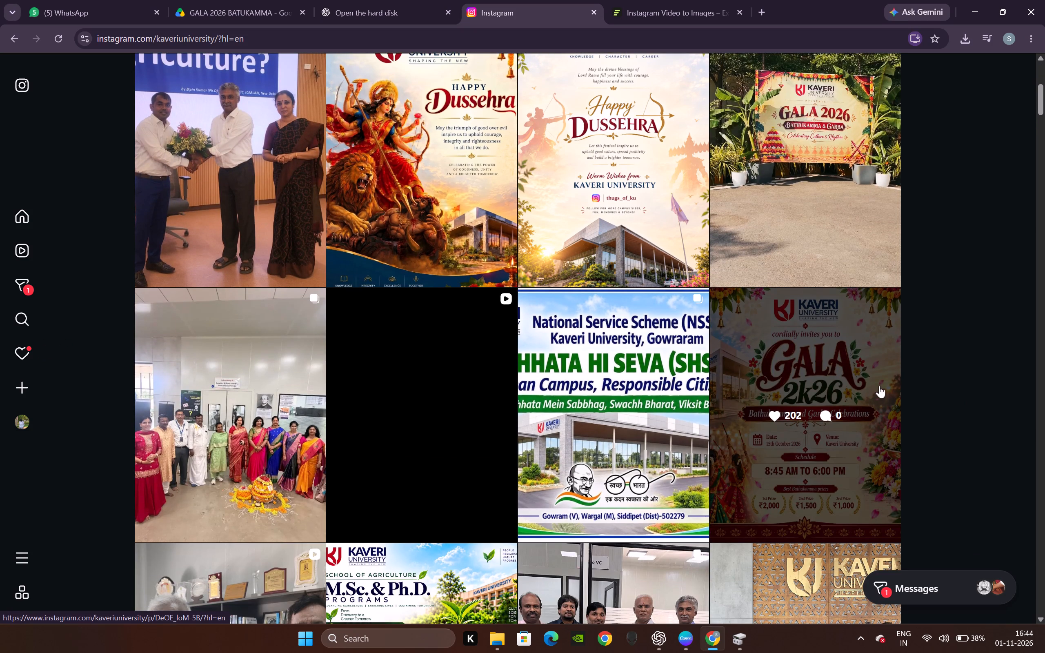
left_click(782, 493)
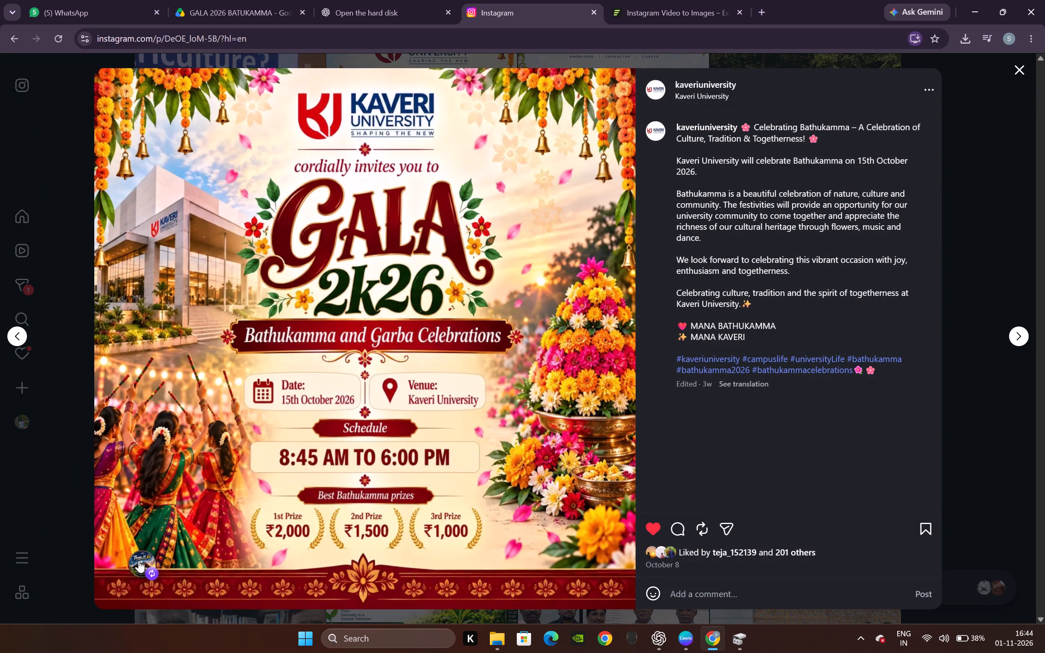
Move the repost badge off the GALA 2k26 poster image.
left_click_drag(140, 562, 818, 367)
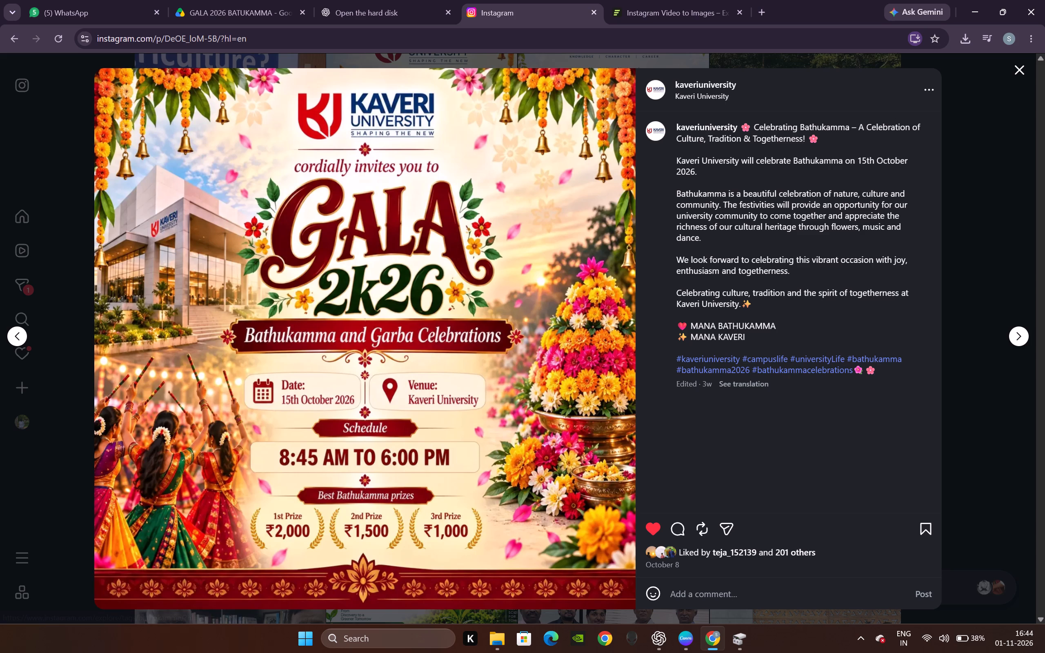
Capture a screen snip of the full GALA 2k26 poster image and close the post.
key("Print")
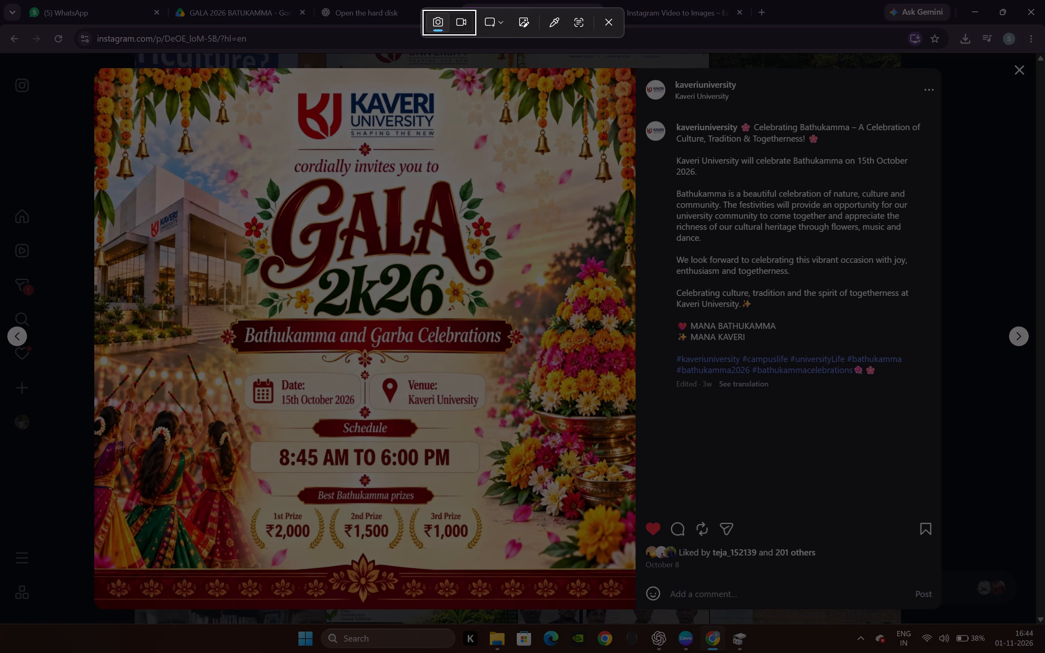
left_click_drag(96, 71, 558, 527)
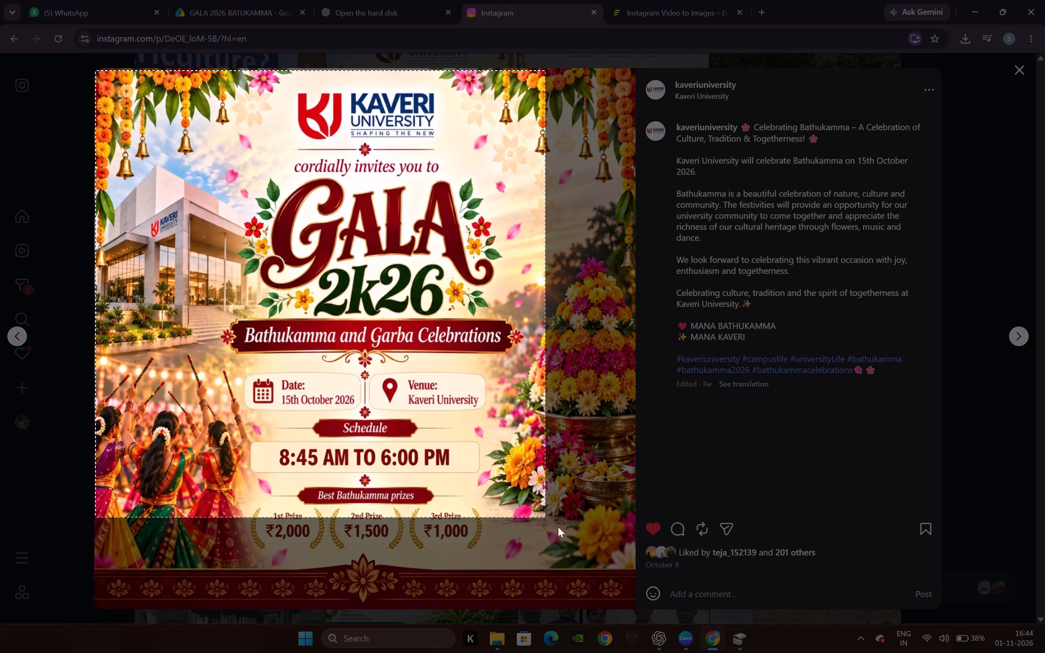
left_click_drag(558, 527, 638, 606)
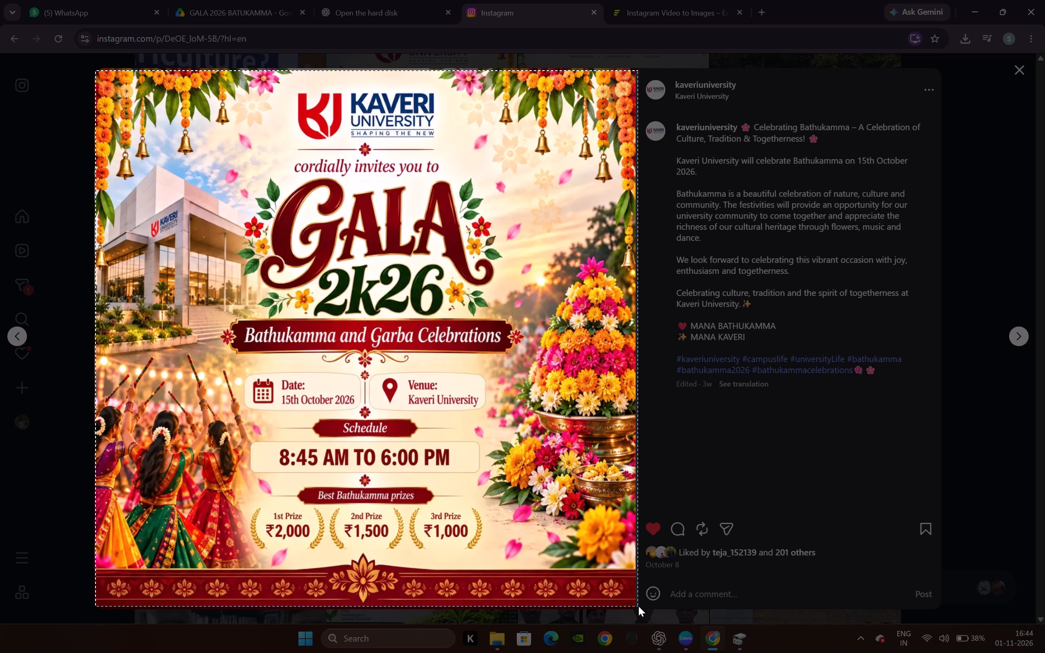
left_click_drag(638, 606, 639, 604)
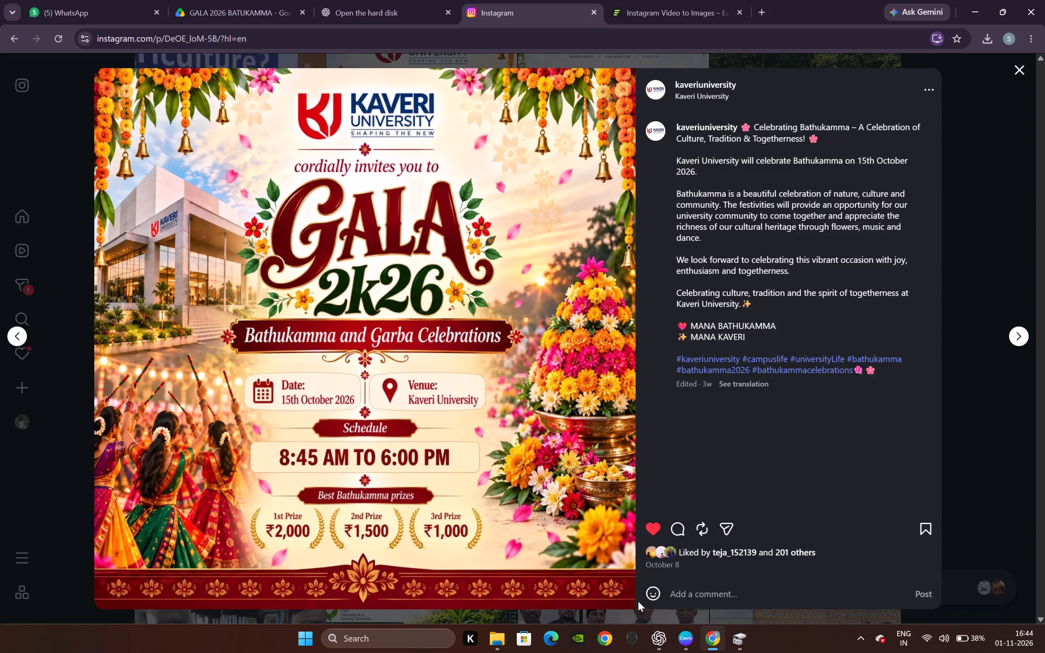
left_click(1023, 68)
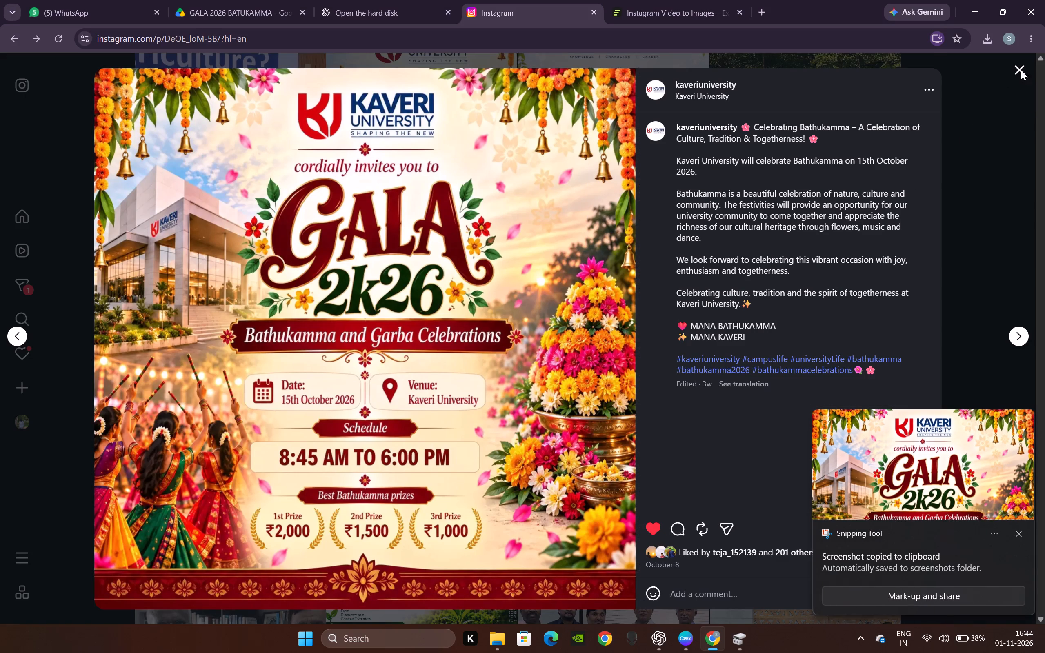
Browse the older kaveriuniversity posts for campus events and open the Food Carnival & Tug of War reel.
scroll(610, 225, "down", 5)
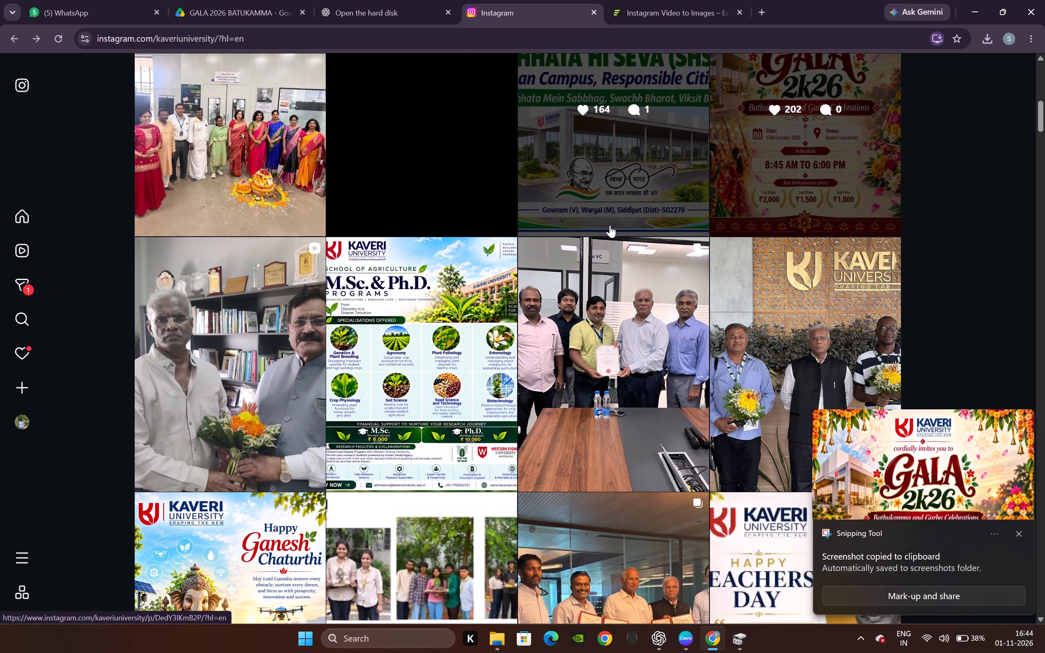
scroll(609, 225, "up", 4)
scroll(608, 224, "down", 6)
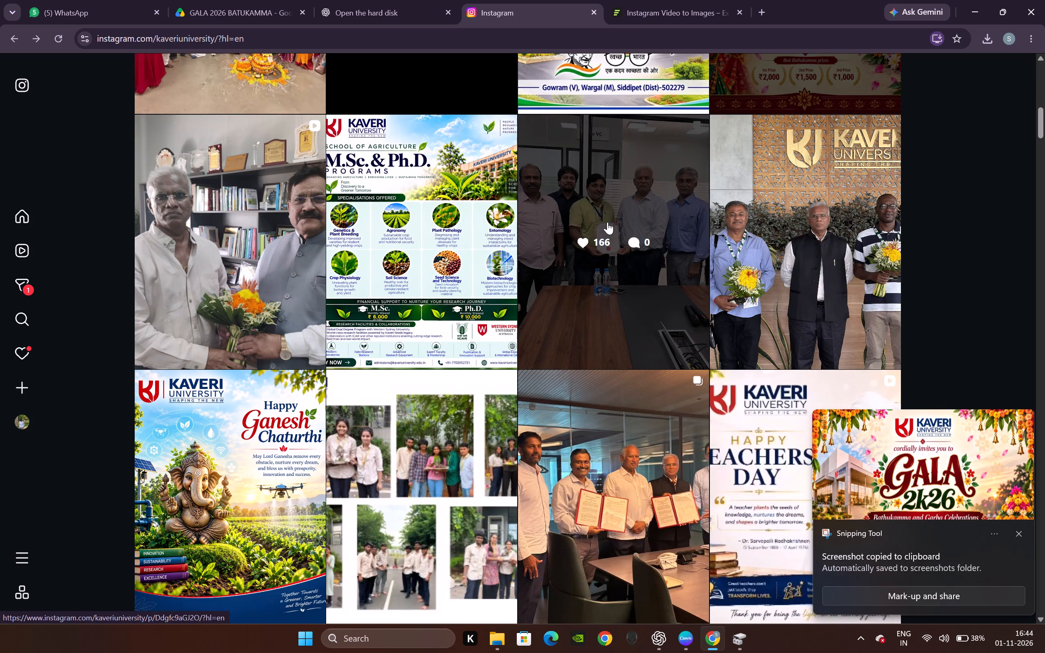
scroll(607, 222, "down", 4)
scroll(291, 244, "down", 4)
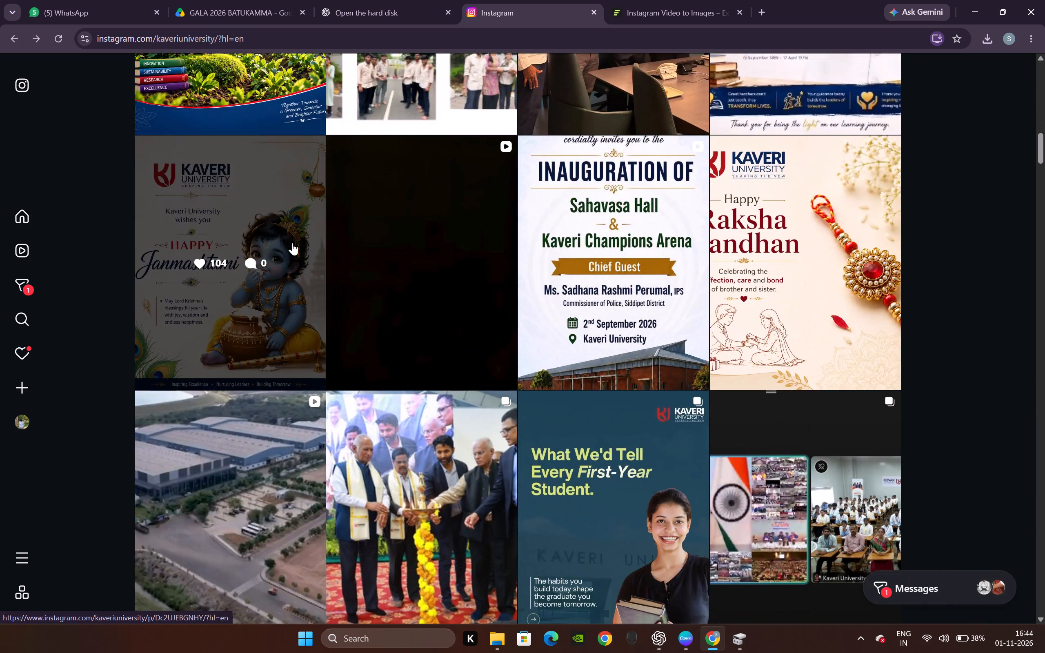
scroll(292, 243, "down", 10)
scroll(369, 250, "down", 6)
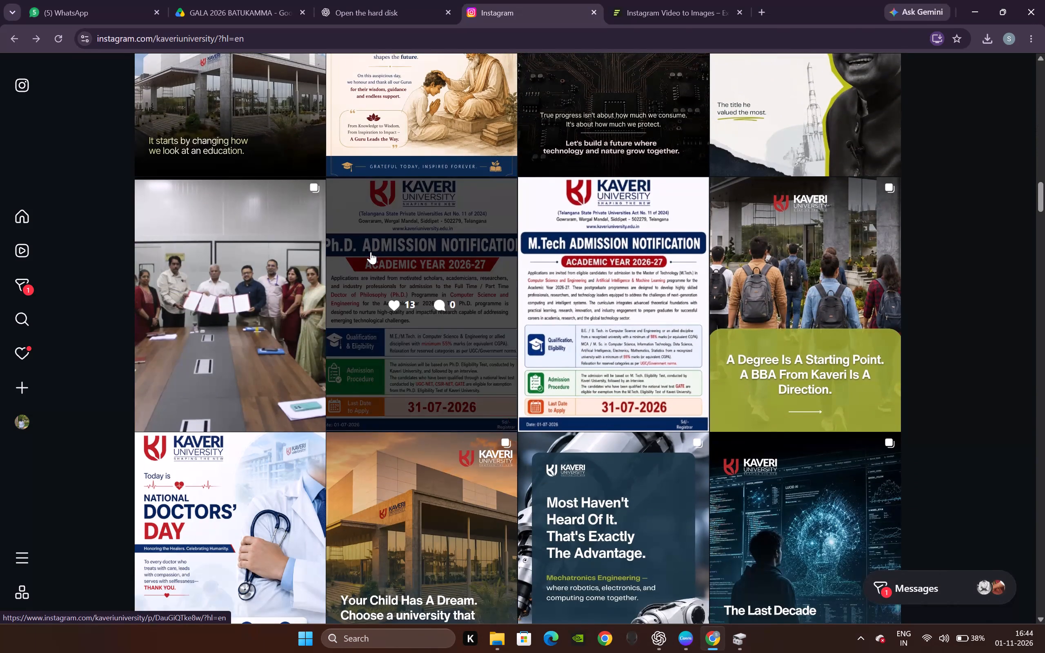
scroll(371, 251, "down", 18)
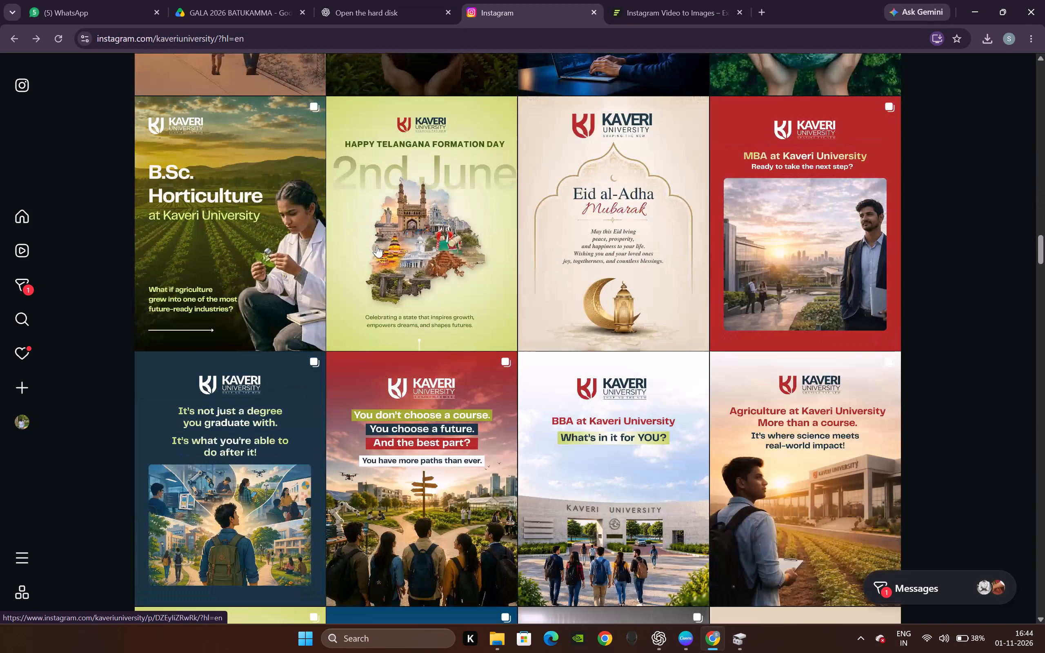
scroll(377, 245, "down", 20)
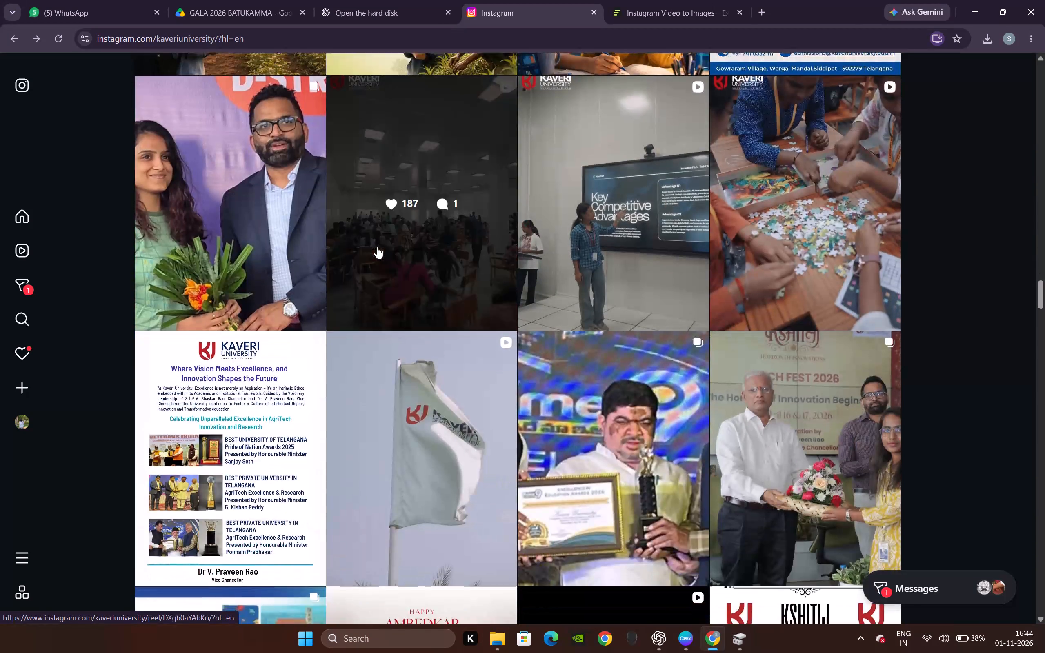
scroll(377, 247, "down", 10)
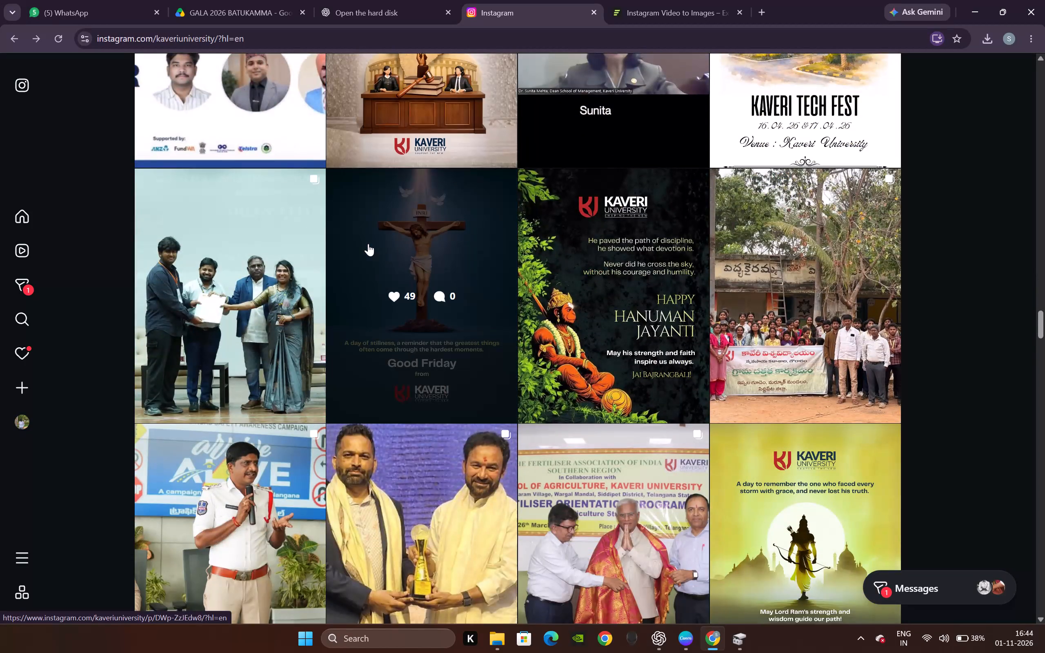
scroll(368, 244, "down", 16)
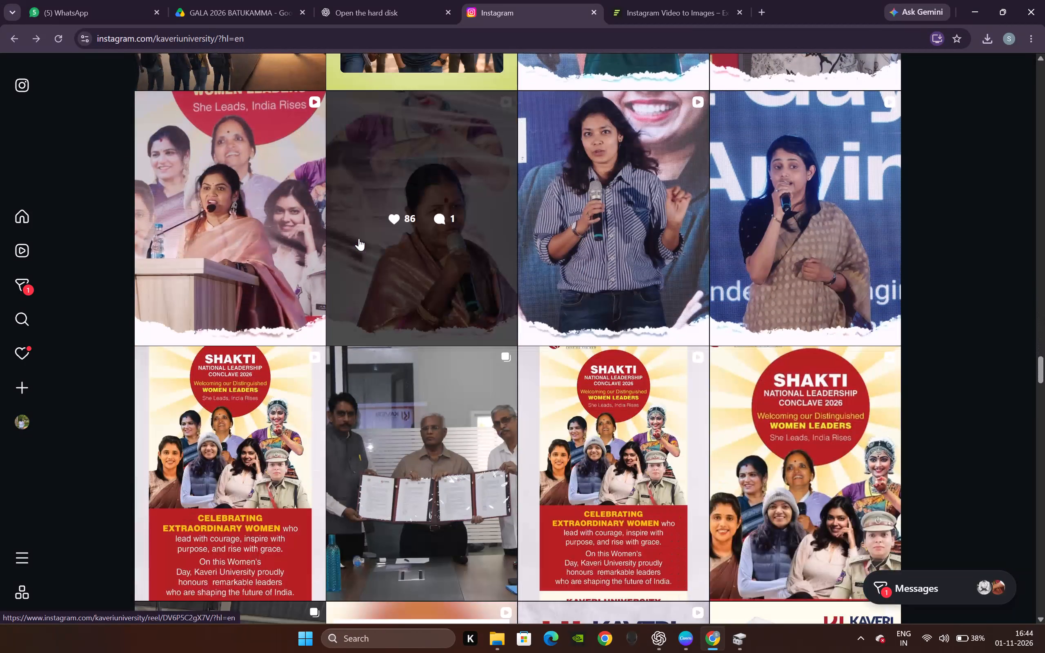
scroll(359, 238, "down", 6)
left_click(639, 324)
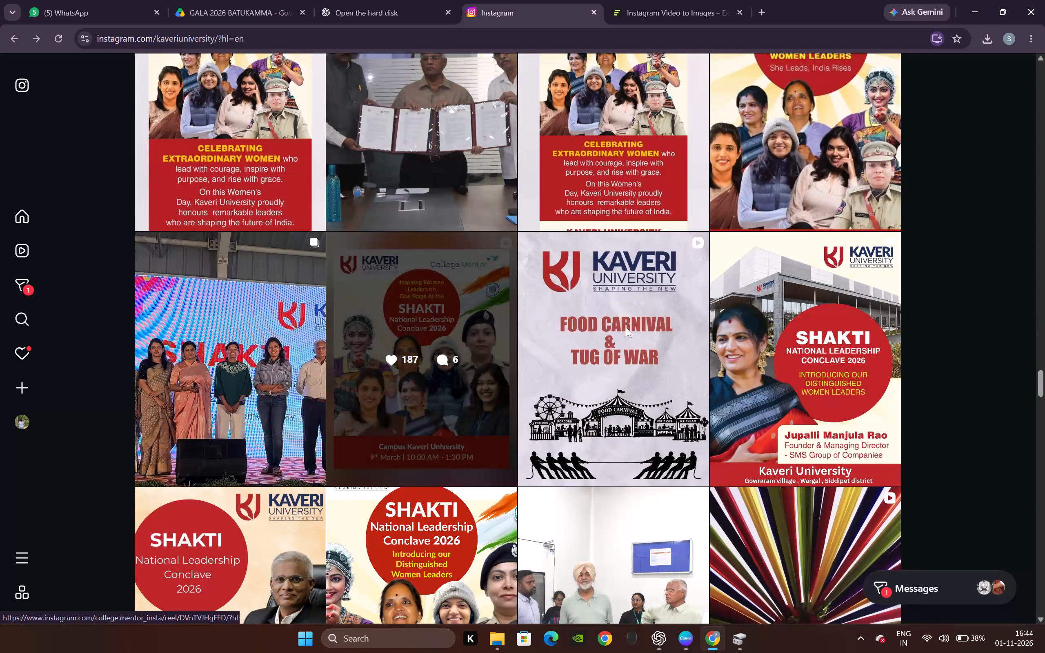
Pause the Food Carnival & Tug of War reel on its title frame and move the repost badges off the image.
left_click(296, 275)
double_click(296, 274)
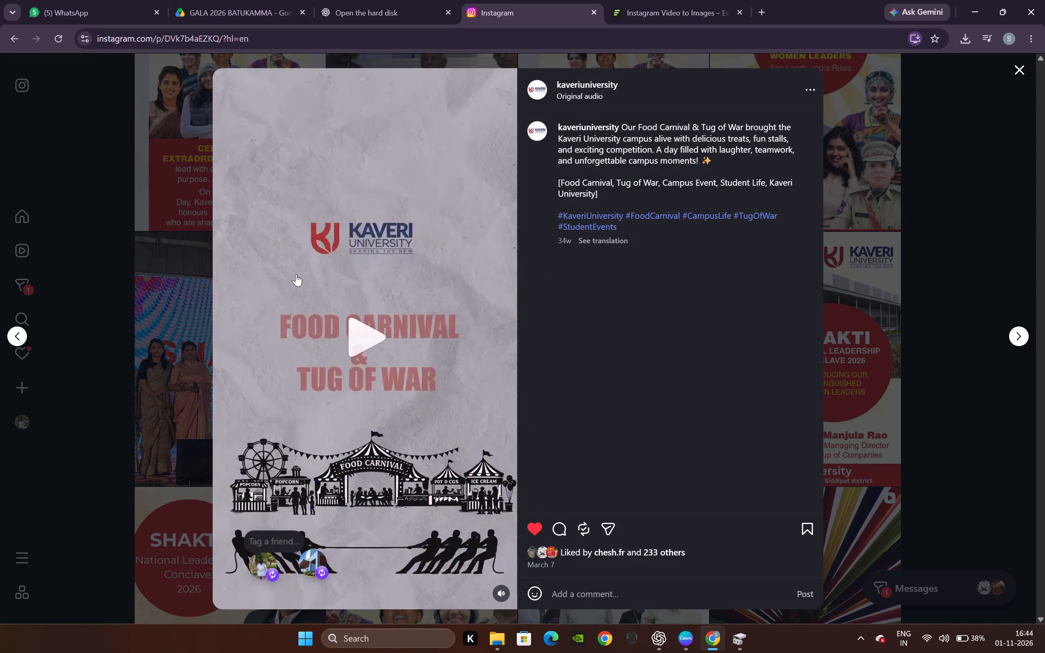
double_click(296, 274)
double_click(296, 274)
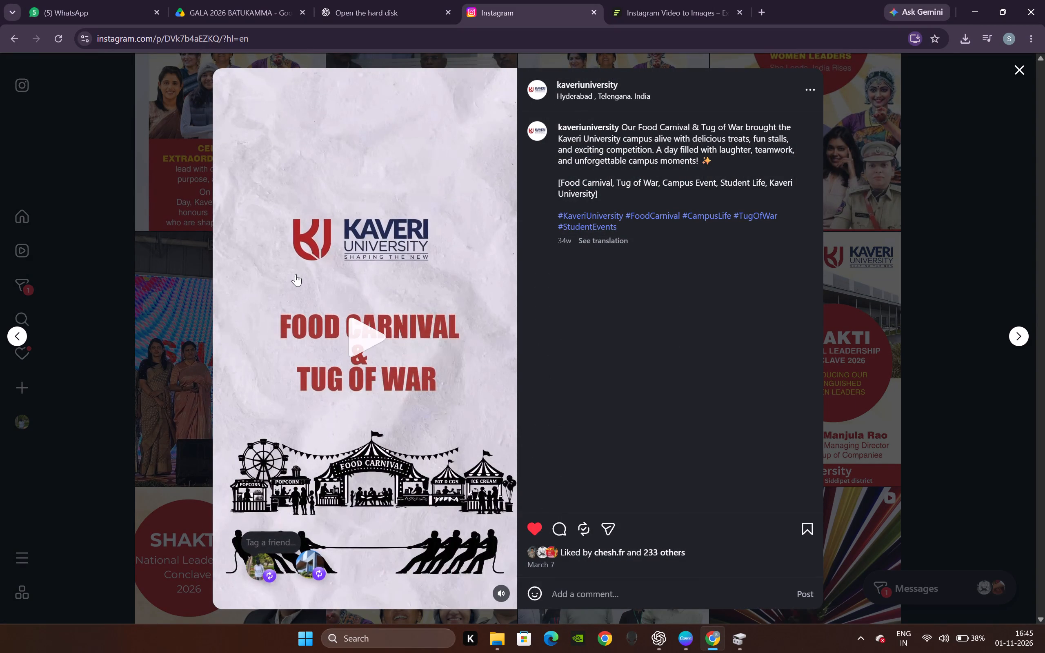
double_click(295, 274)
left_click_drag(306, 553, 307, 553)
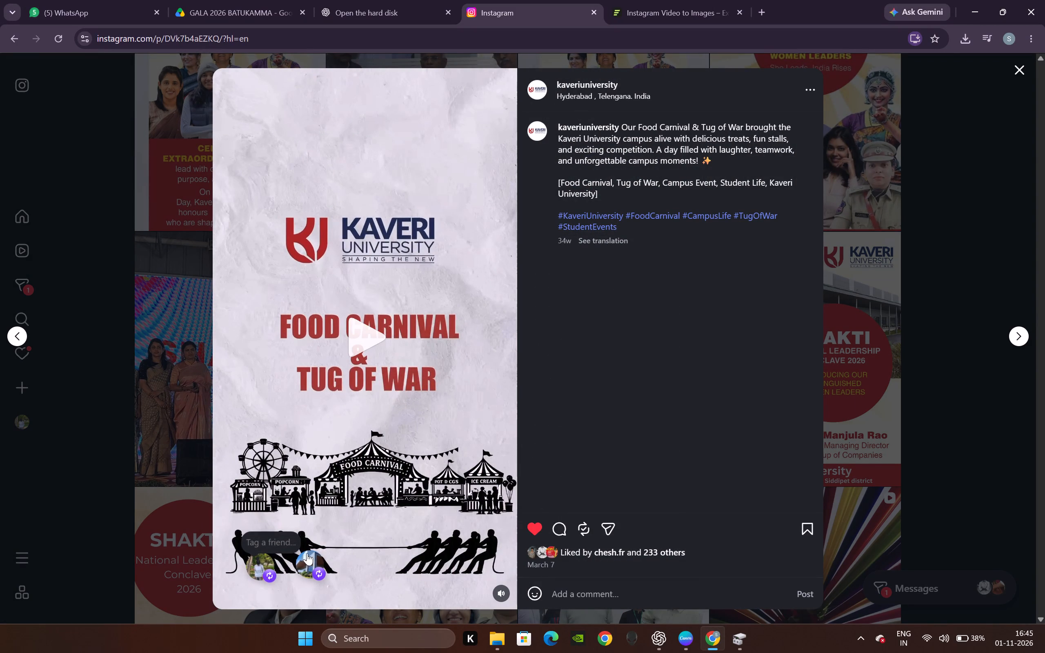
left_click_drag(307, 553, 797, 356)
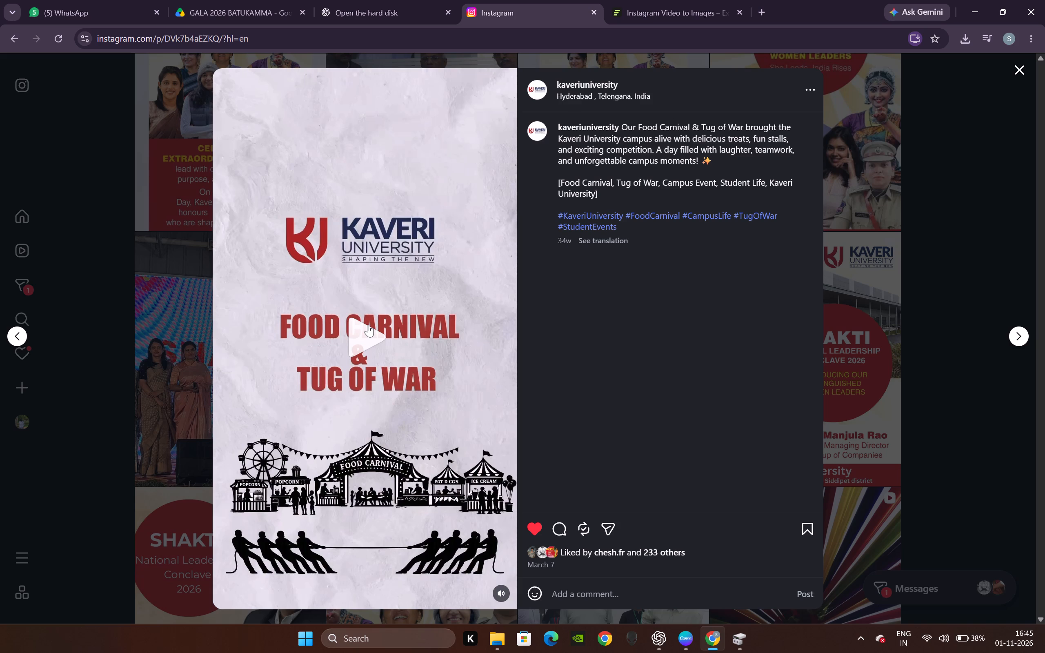
Play the Food Carnival & Tug of War reel to review its event footage, and close it.
left_click(368, 324)
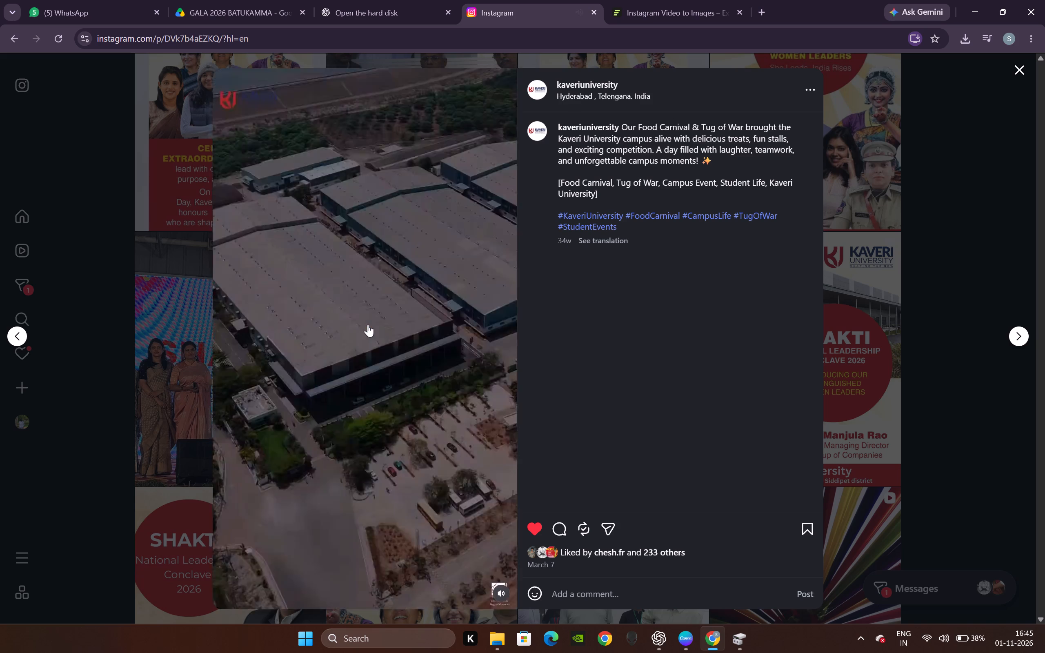
left_click(368, 324)
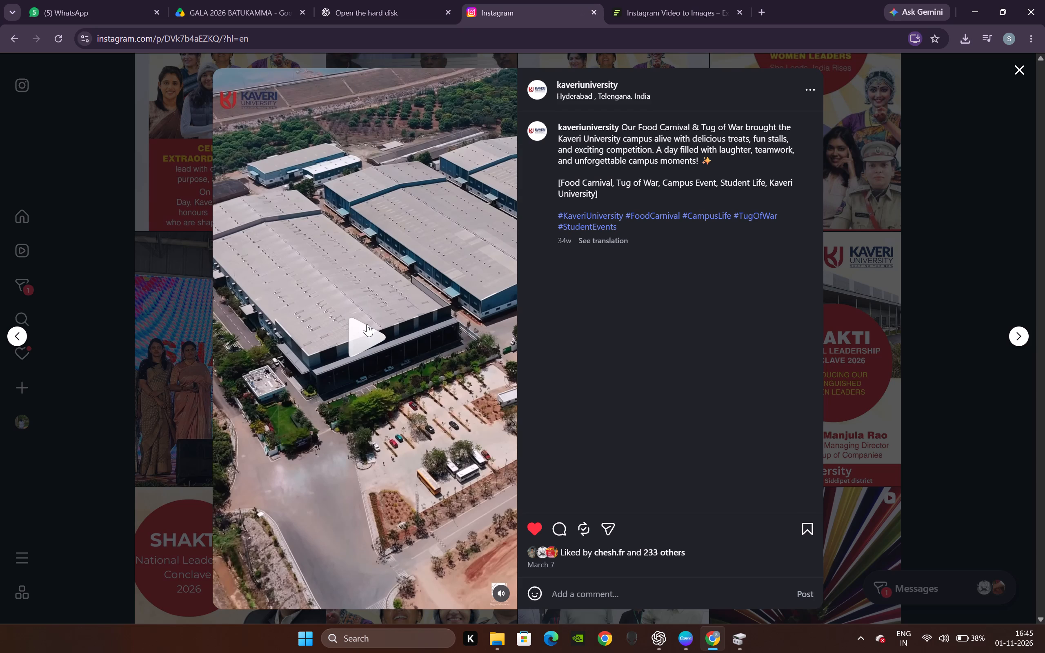
left_click(367, 324)
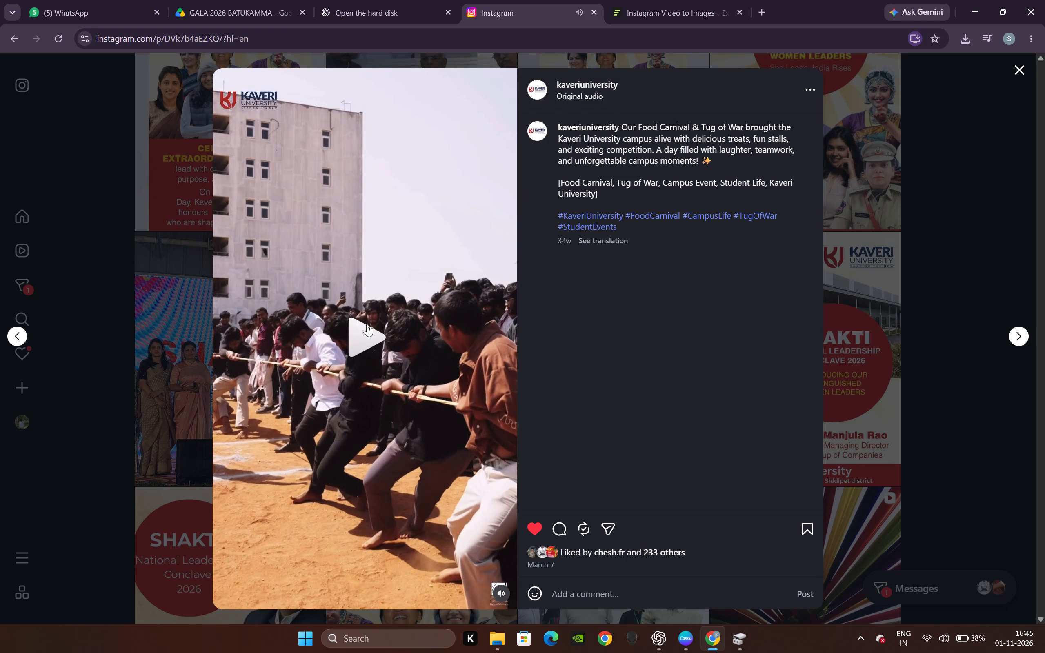
left_click(1018, 70)
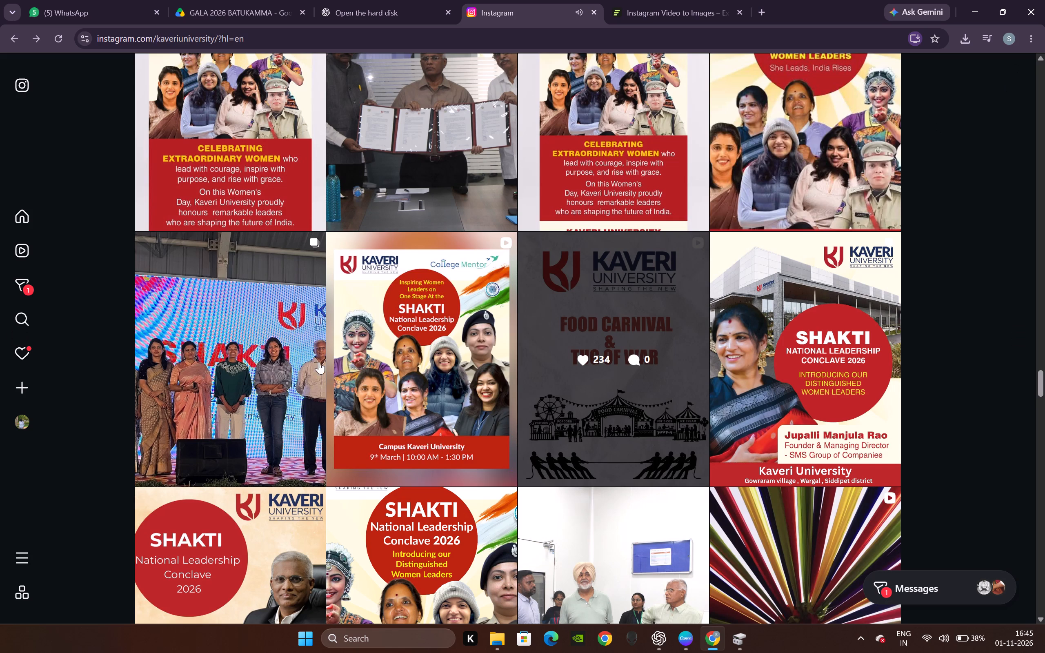
Reopen the Food Carnival & Tug of War reel, paused on its title frame with the repost badges moved off the image.
left_click(556, 319)
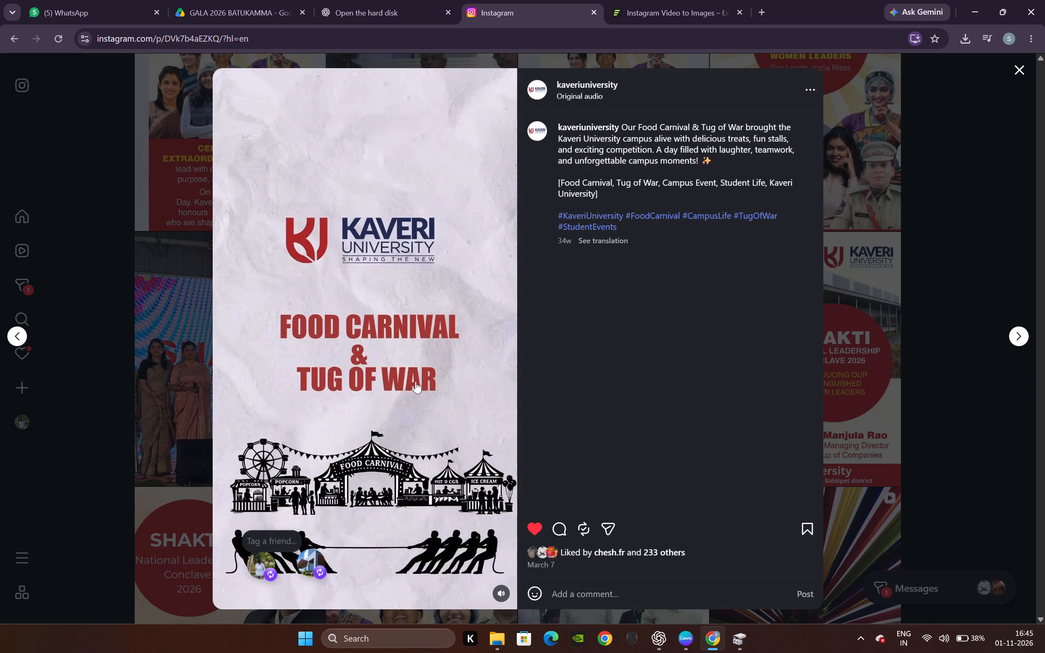
left_click(415, 381)
left_click_drag(306, 559, 798, 255)
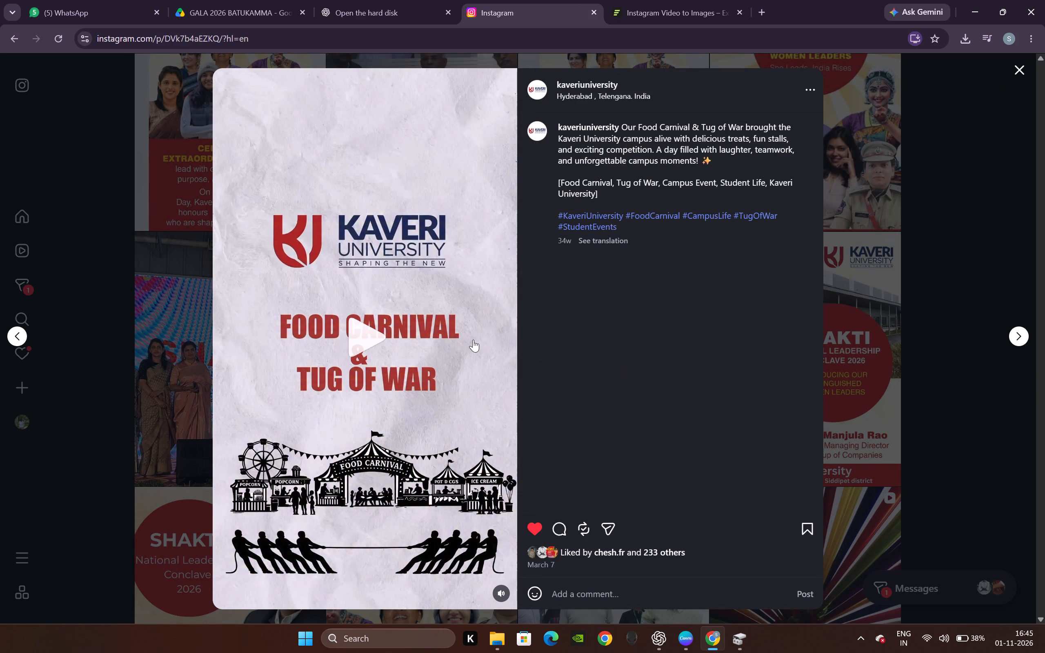
Capture a screen snip of the full Food Carnival & Tug of War title frame and close the reel.
key("Print")
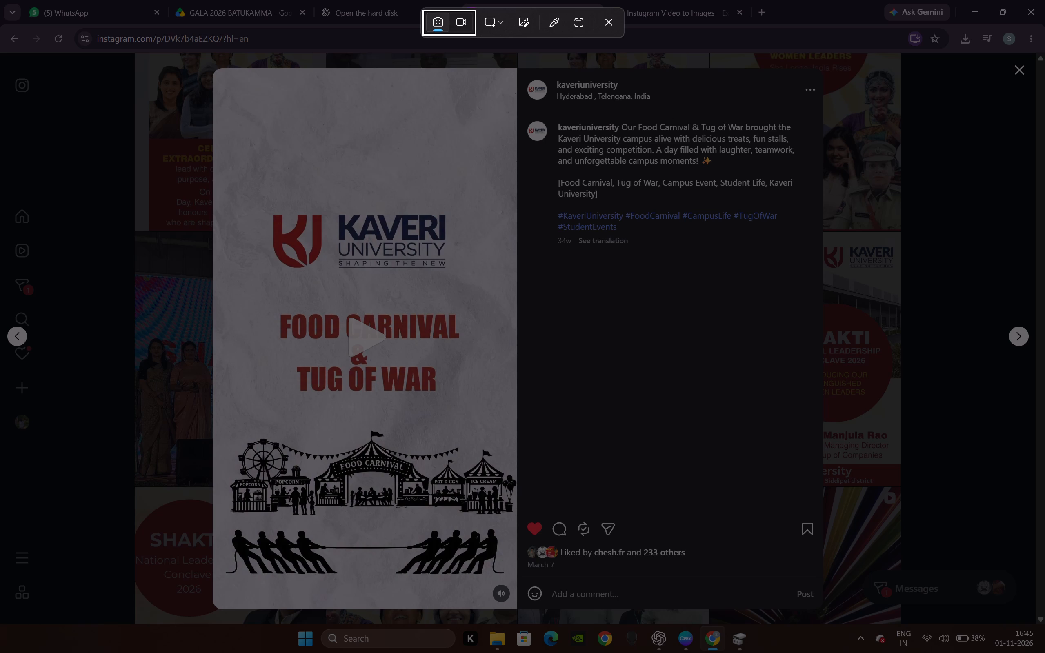
left_click_drag(216, 71, 478, 445)
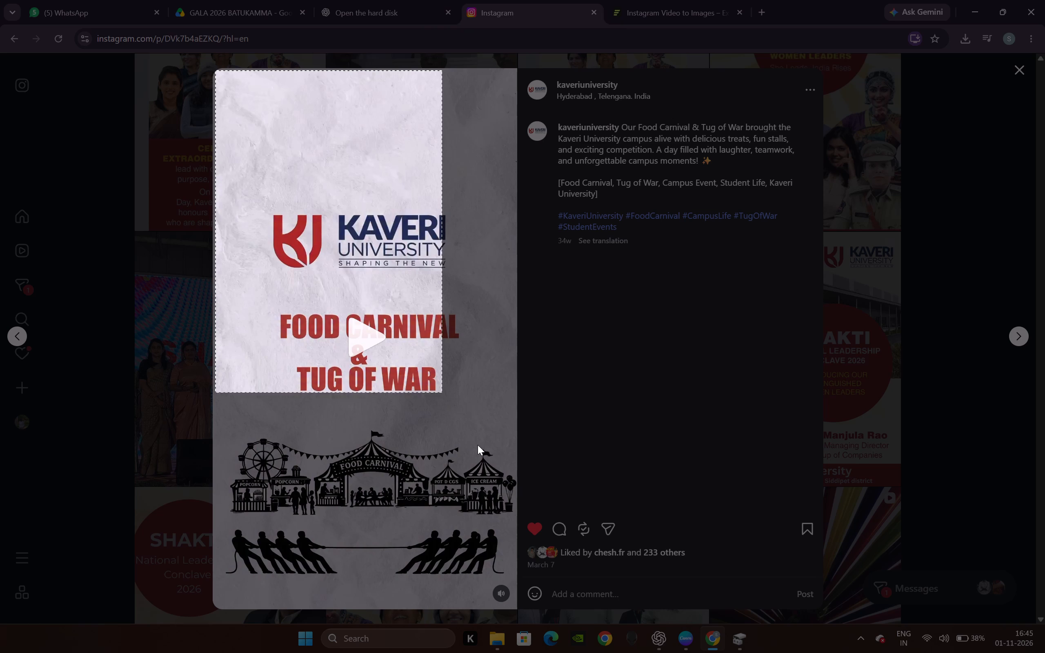
left_click_drag(478, 445, 514, 605)
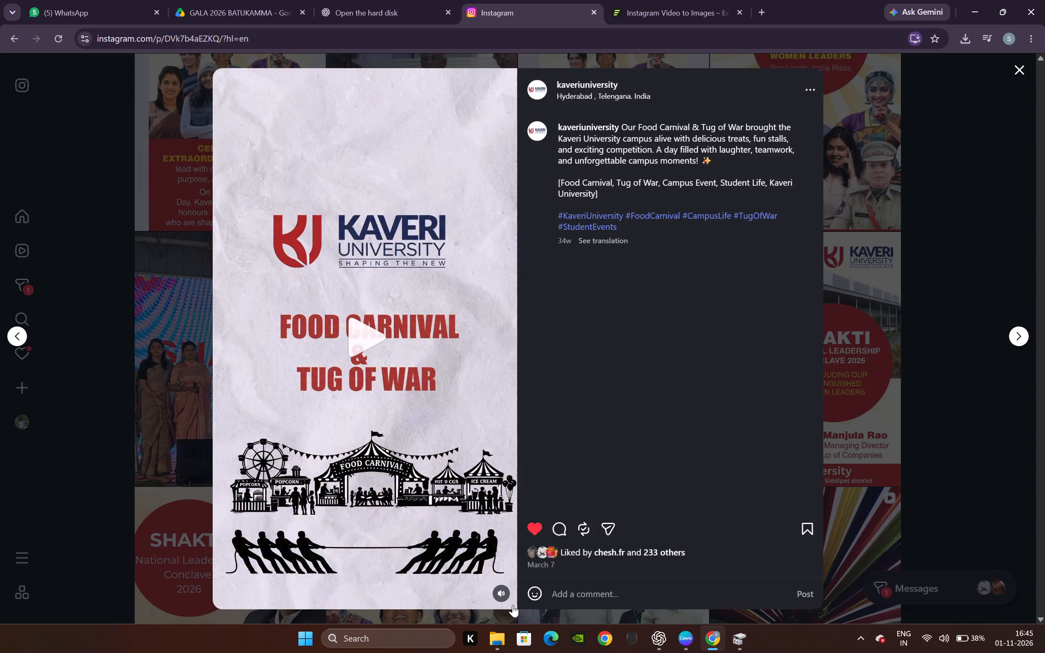
left_click(1015, 68)
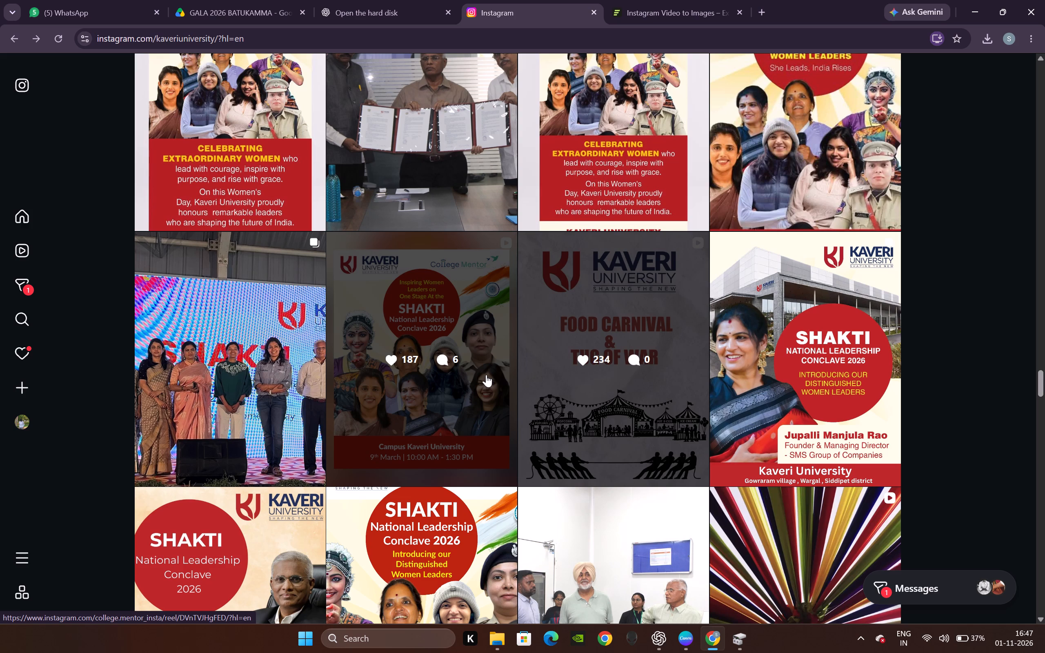
Check the SHAKTI National Leadership Conclave 2026 reel shared with College Mentor, and close it.
left_click(486, 375)
left_click_drag(486, 378, 561, 498)
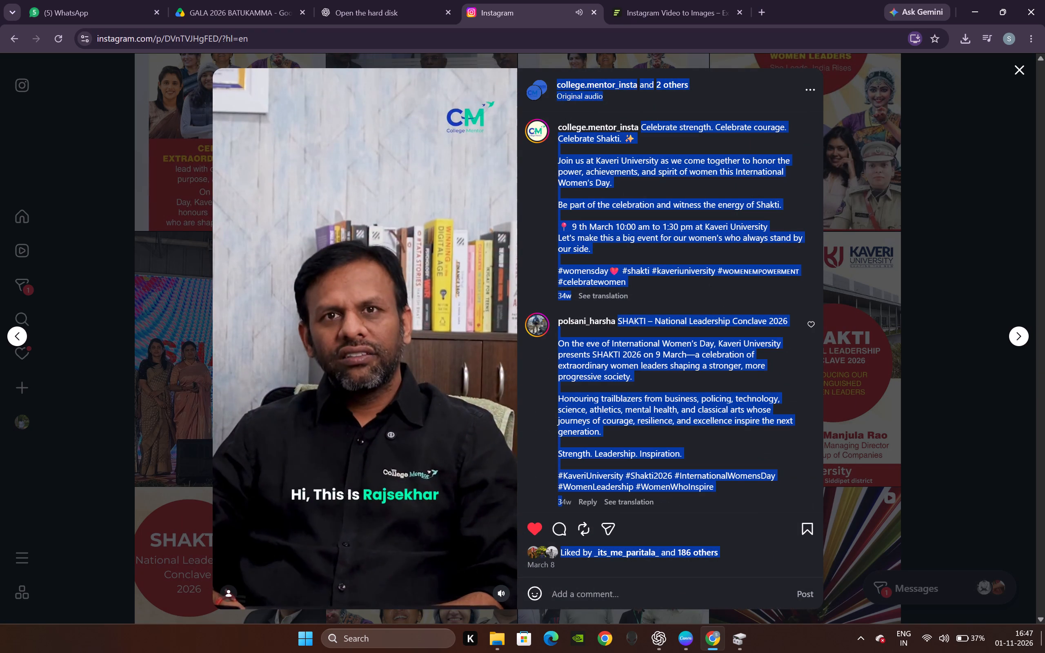
left_click(1020, 74)
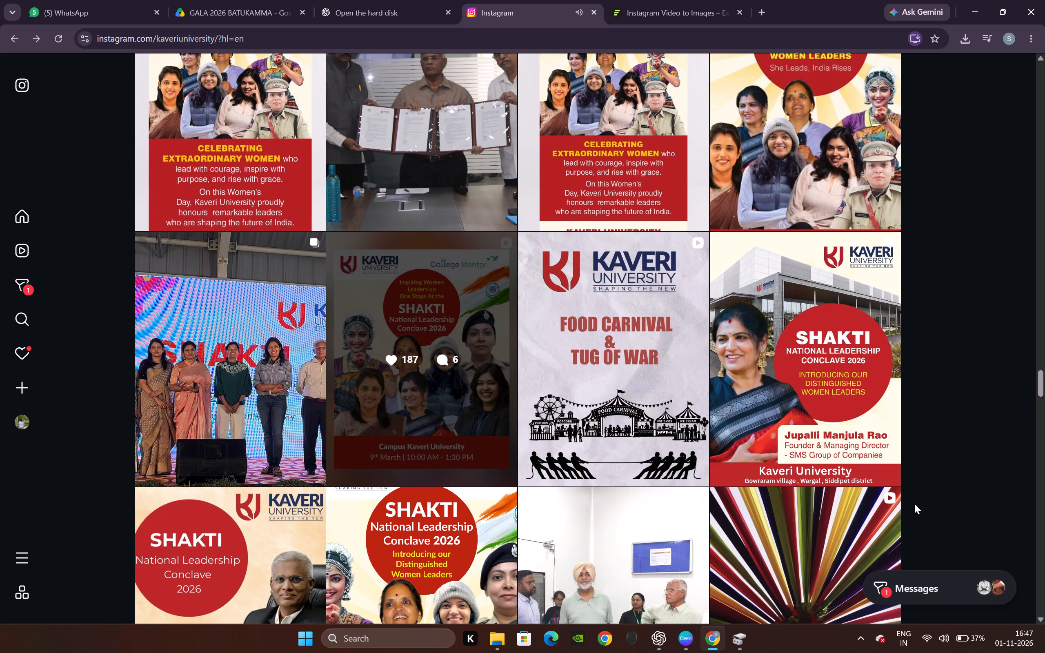
left_click(1009, 466)
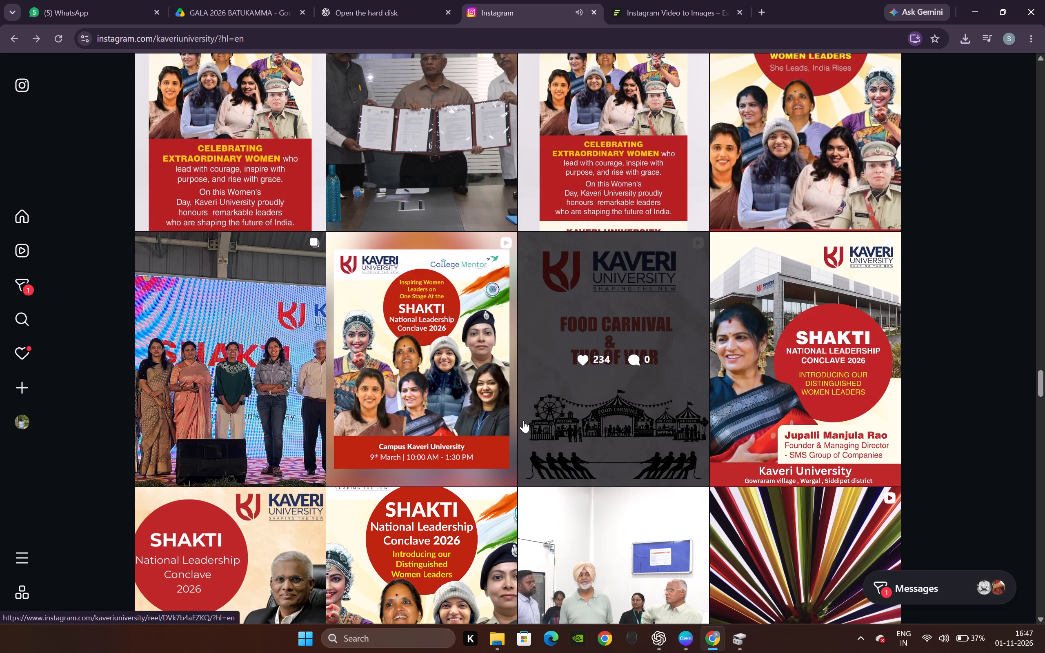
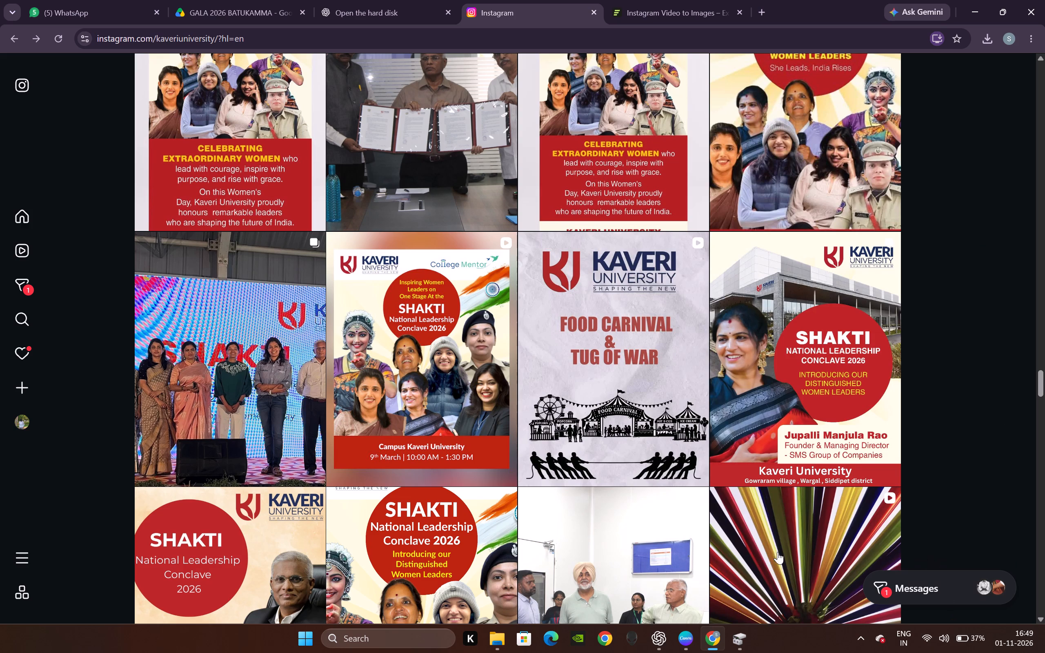
Switch to the Canva presentation's "OUR EVENTS" slide and look through the uploaded images.
left_click(709, 636)
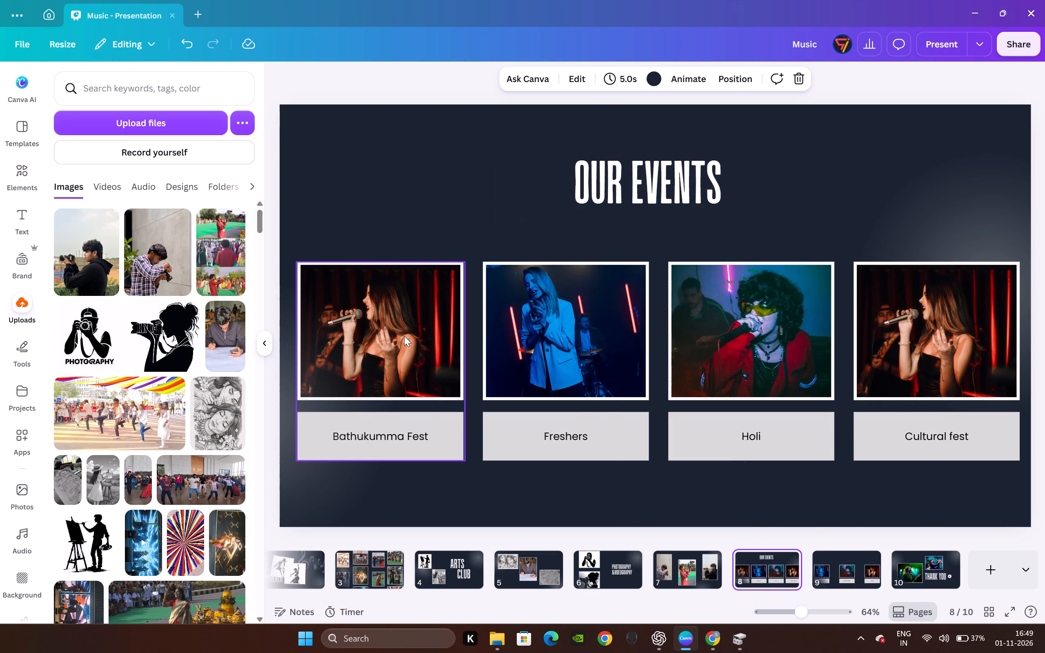
scroll(176, 327, "down", 3)
scroll(167, 355, "up", 5)
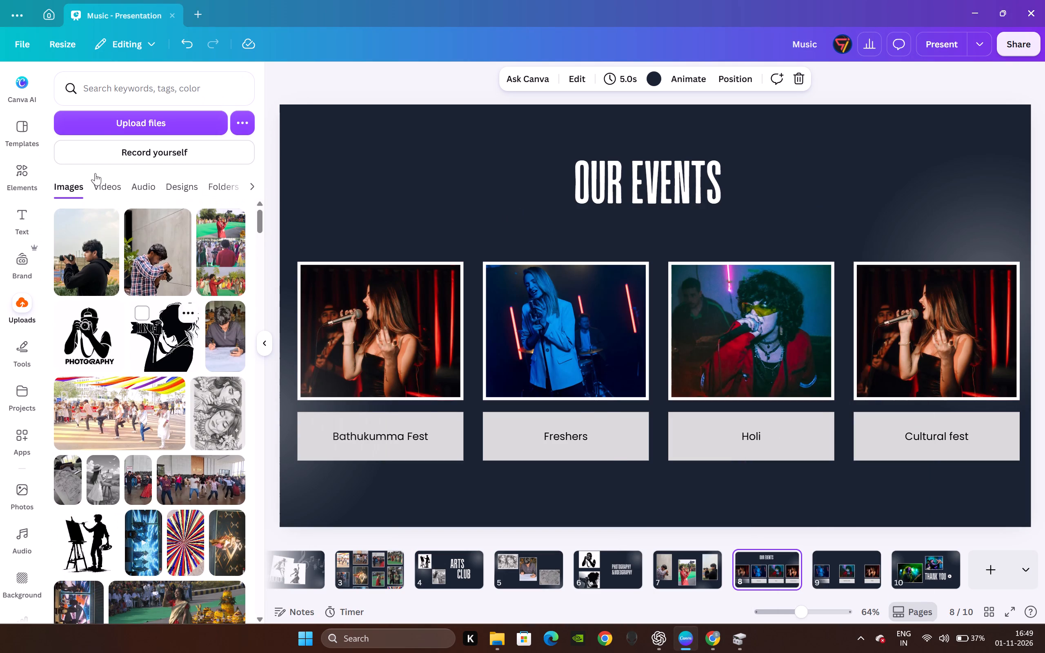
Switch to File Explorer's Screenshots folder to get the captured event pictures.
left_click(499, 629)
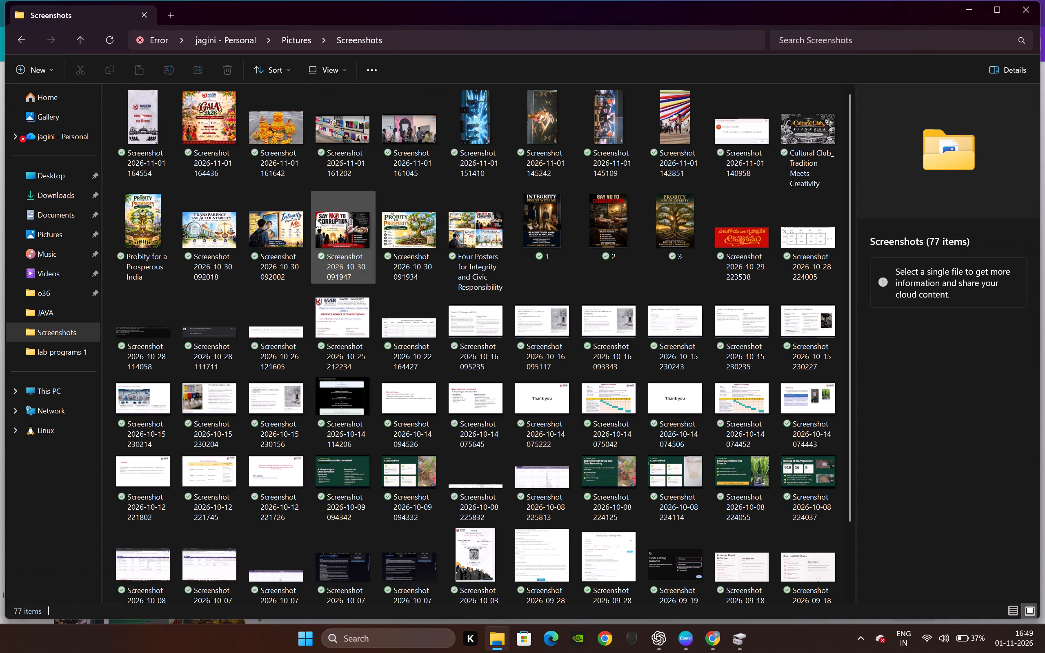
left_click(973, 17)
scroll(202, 255, "up", 2)
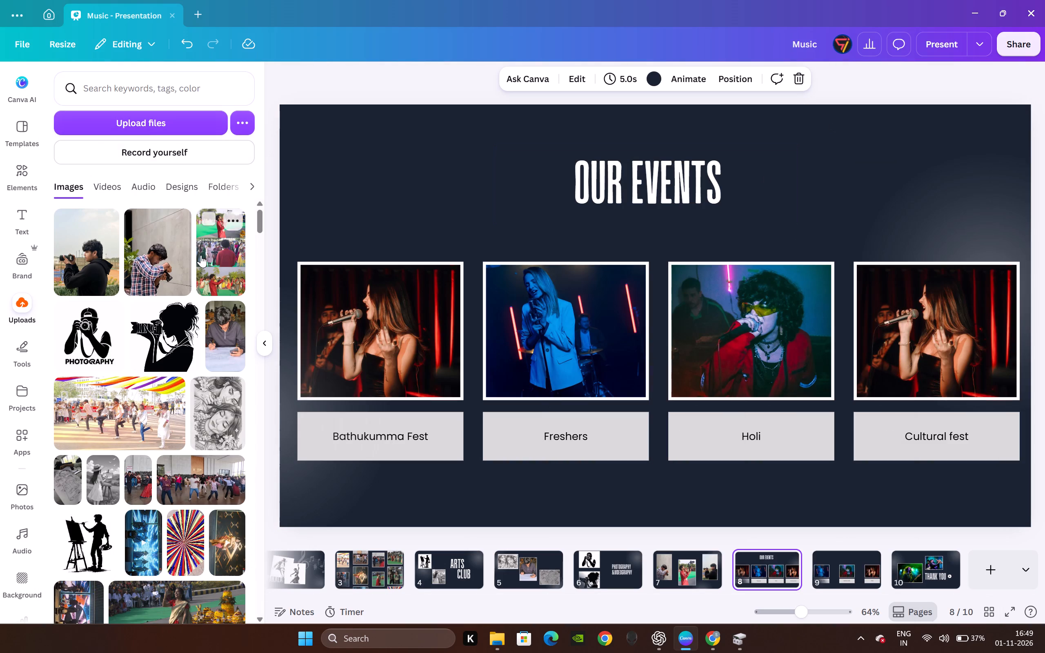
scroll(201, 255, "up", 3)
left_click(153, 119)
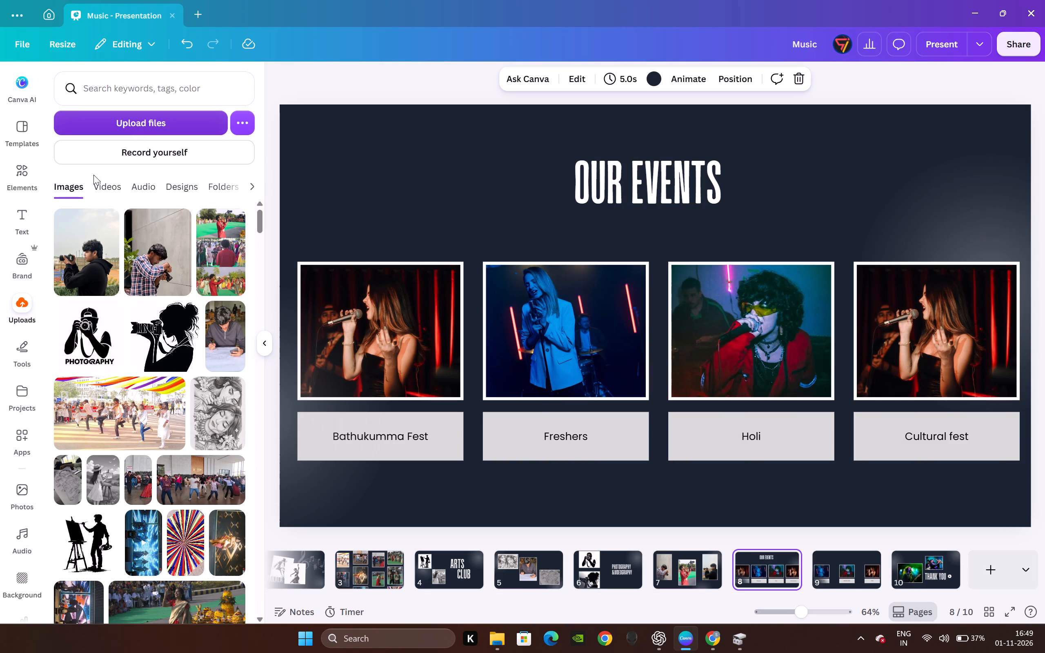
left_click(138, 121)
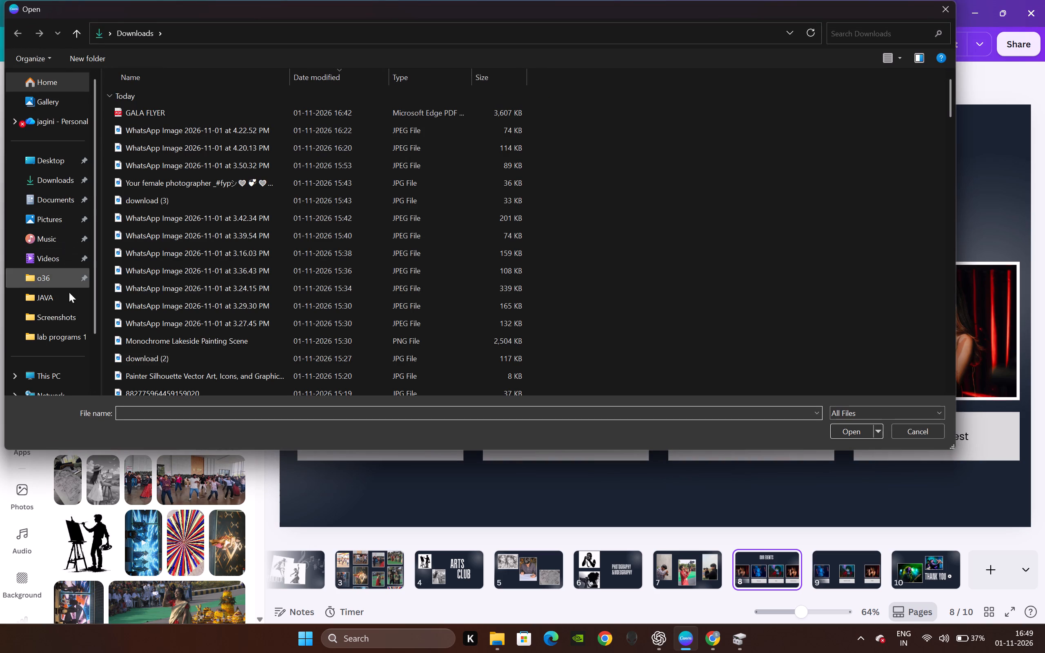
double_click(70, 322)
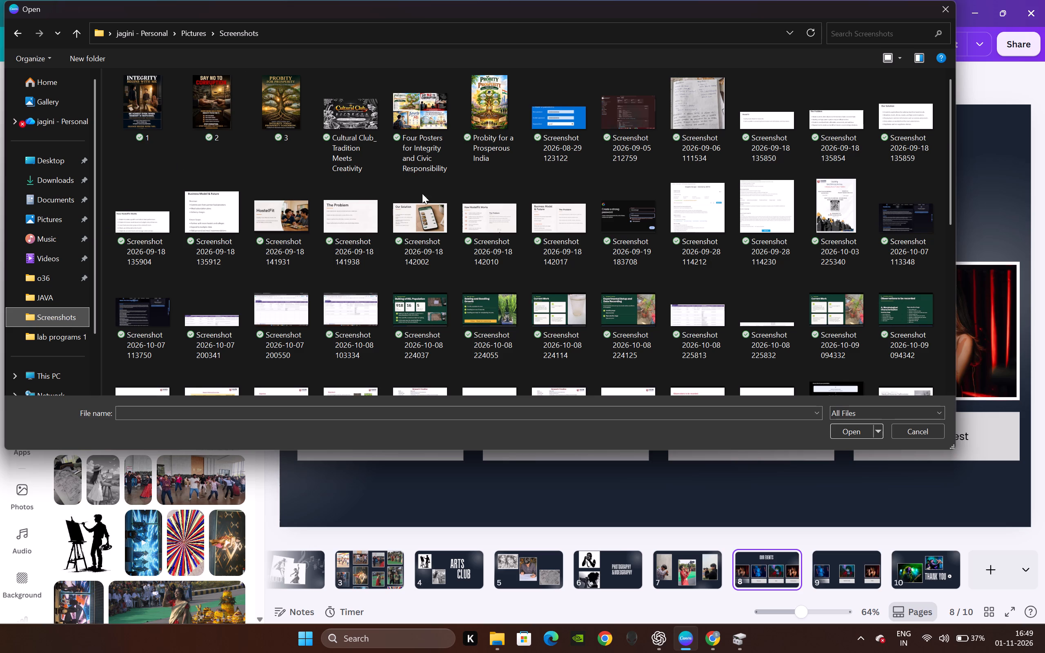
scroll(507, 198, "down", 19)
left_click(311, 378)
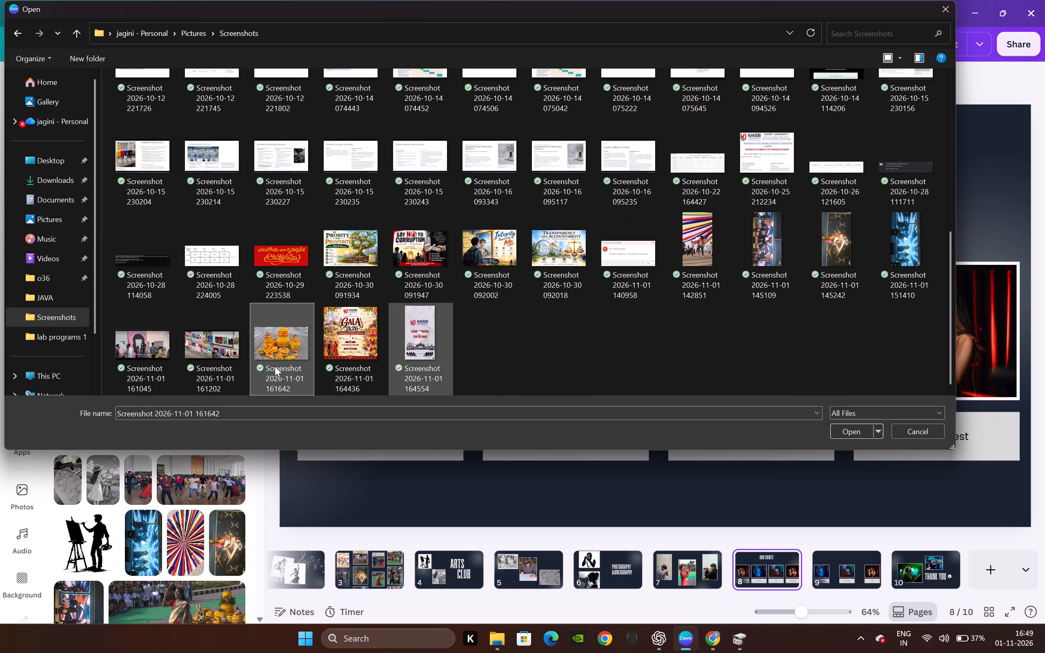
left_click_drag(540, 361, 291, 377)
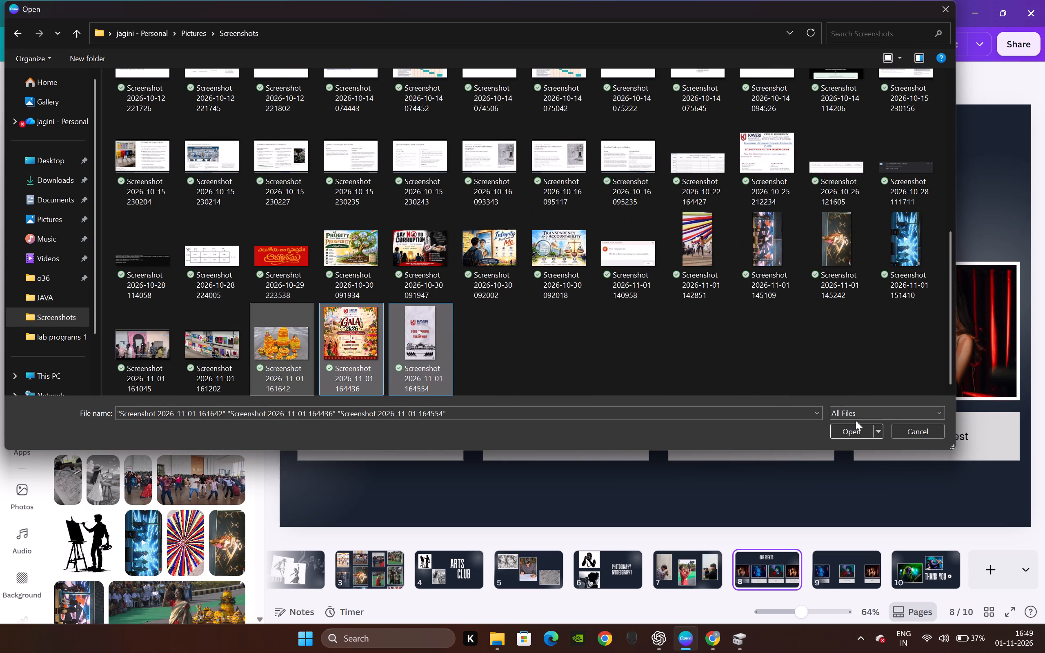
left_click(856, 435)
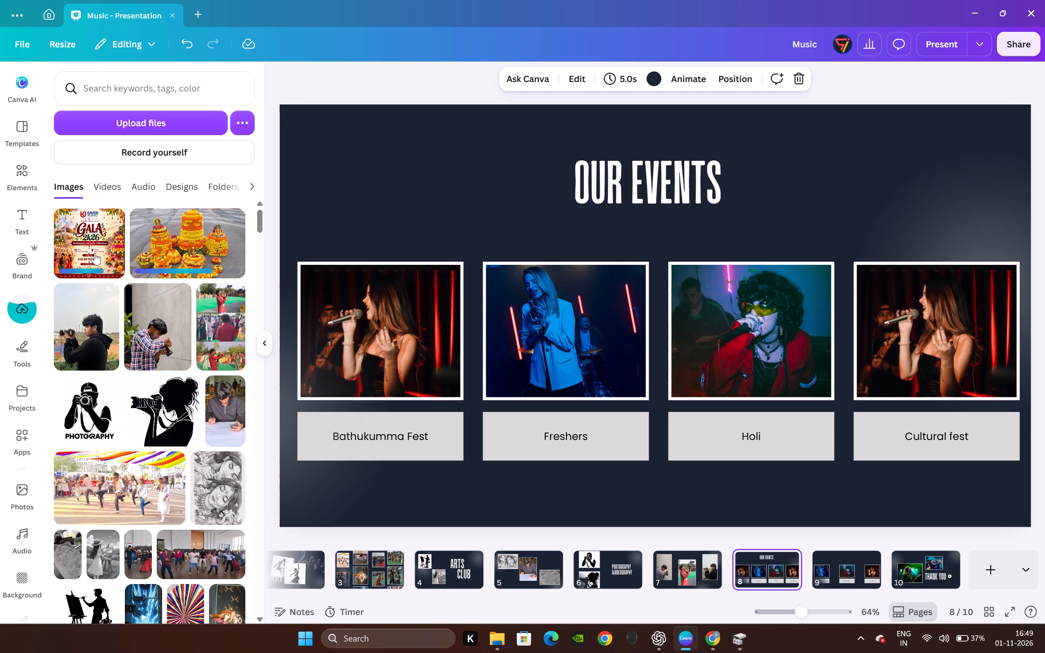
Replace the picture in the "Bathukumma Fest" card with the uploaded marigold flower-stack image.
left_click(212, 228)
left_click_drag(630, 263, 390, 318)
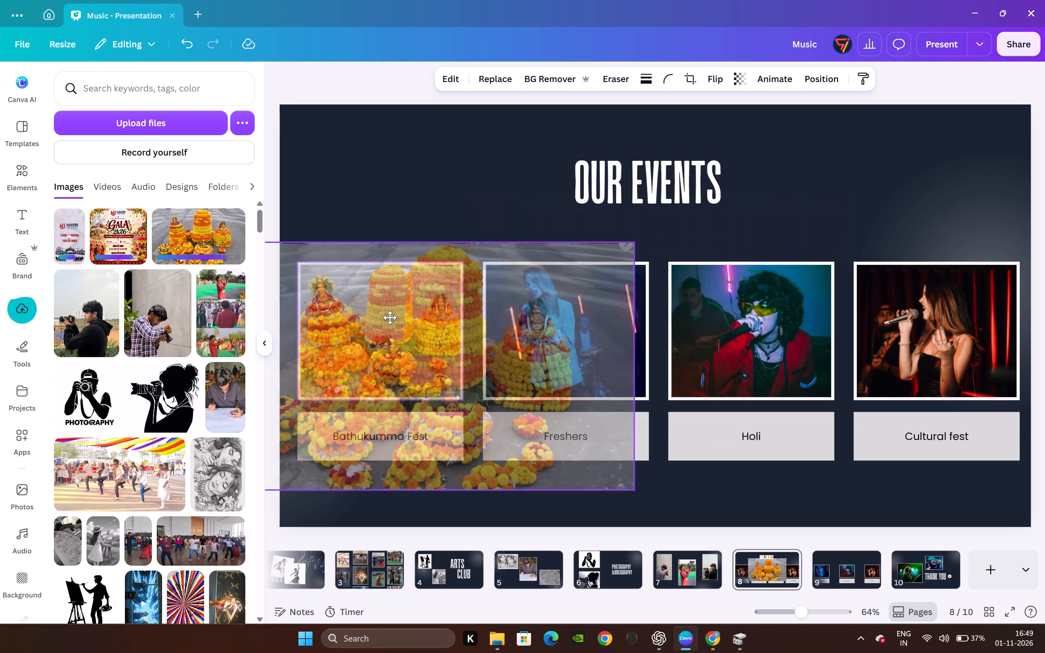
left_click_drag(390, 318, 378, 325)
left_click(387, 172)
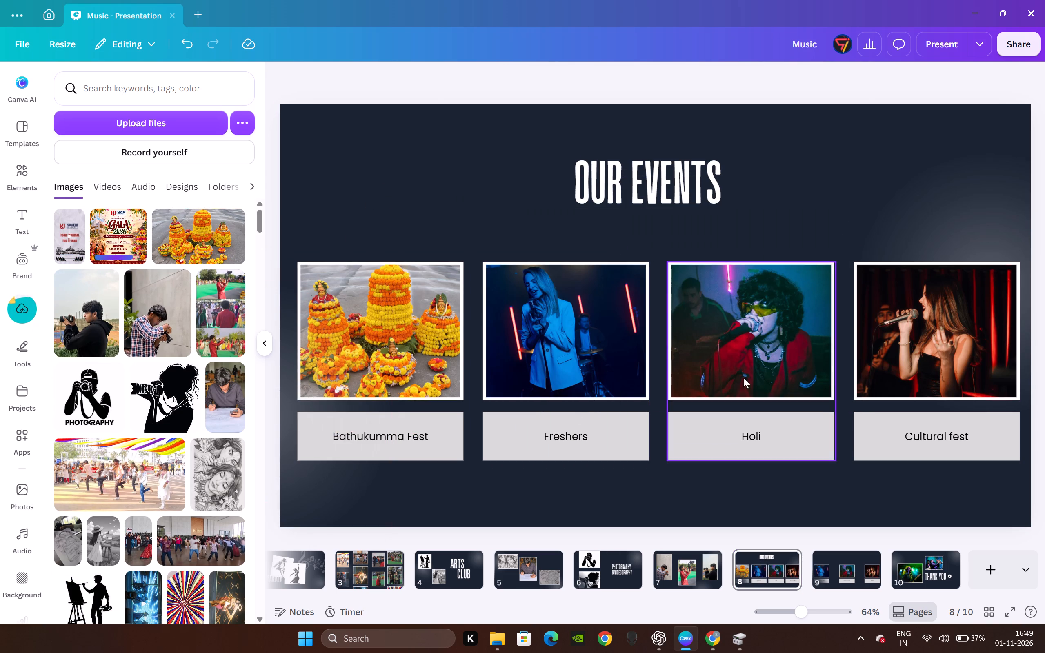
Replace the picture in the "Cultural fest" card with the uploaded "Food Carnival & Tug of War" poster.
left_click_drag(67, 237, 747, 287)
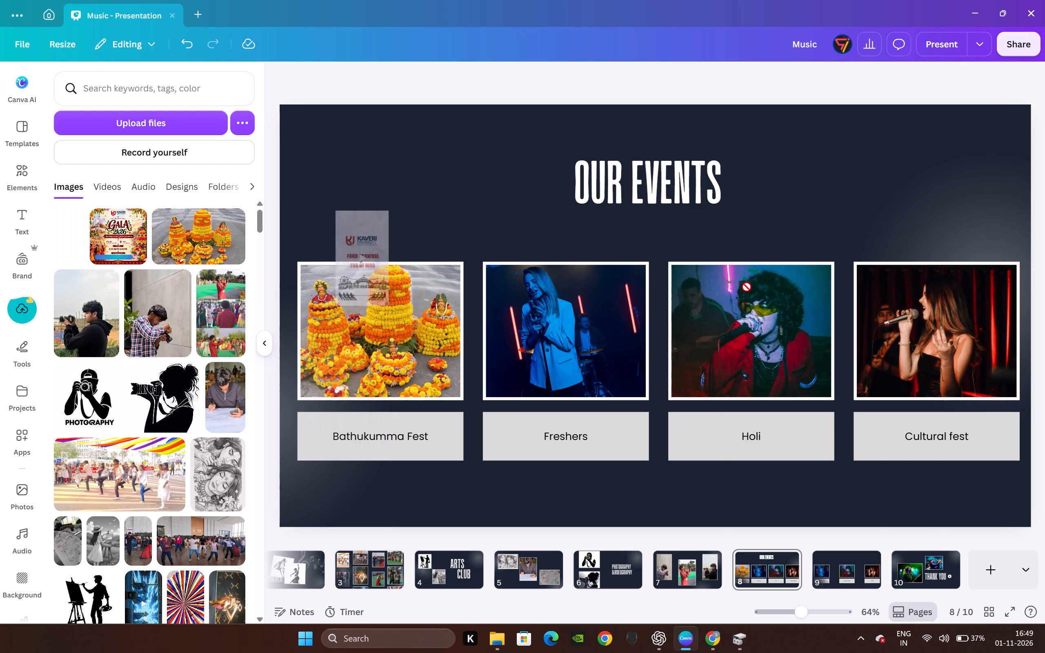
left_click_drag(747, 287, 874, 280)
left_click(898, 310)
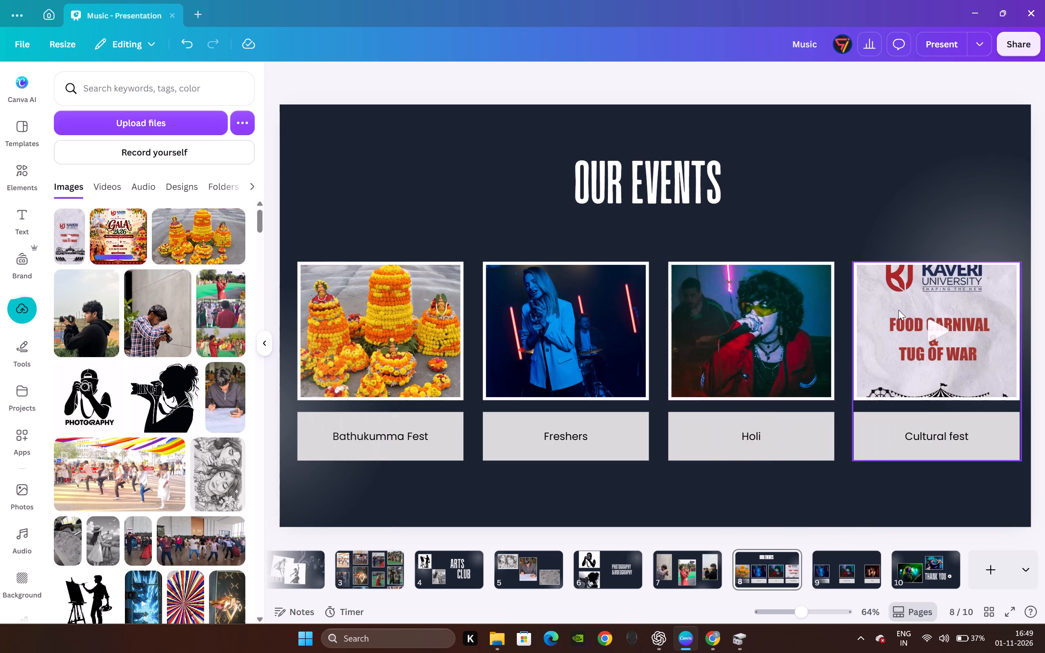
left_click(807, 170)
Move all four event cards straight down, keeping them aligned in one evenly spaced row near the slide's bottom edge.
left_click_drag(397, 333, 396, 357)
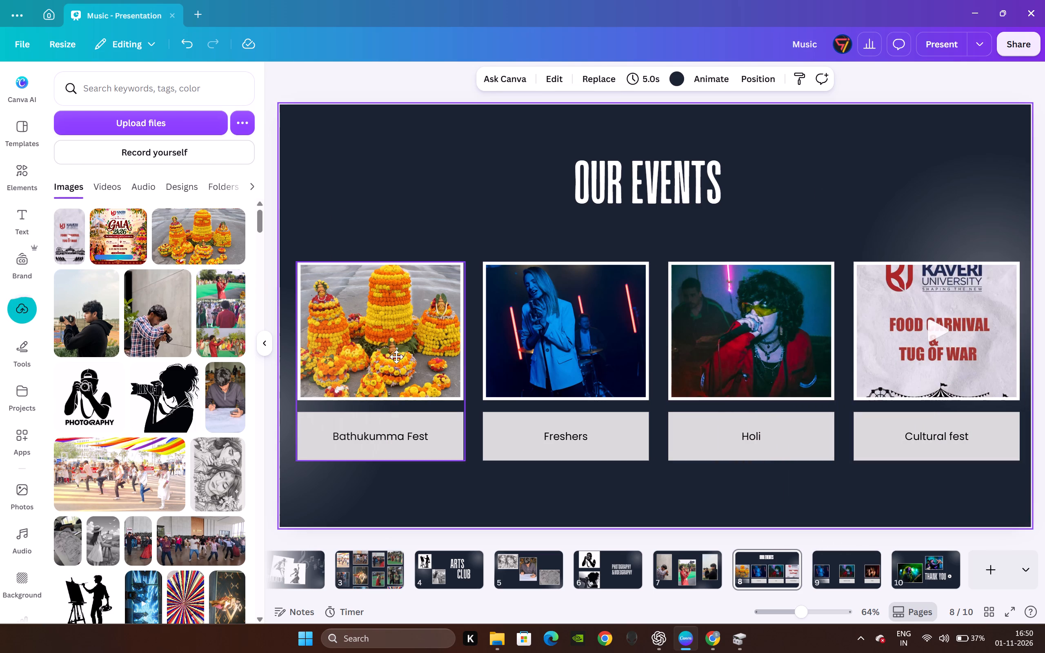
left_click_drag(396, 357, 398, 366)
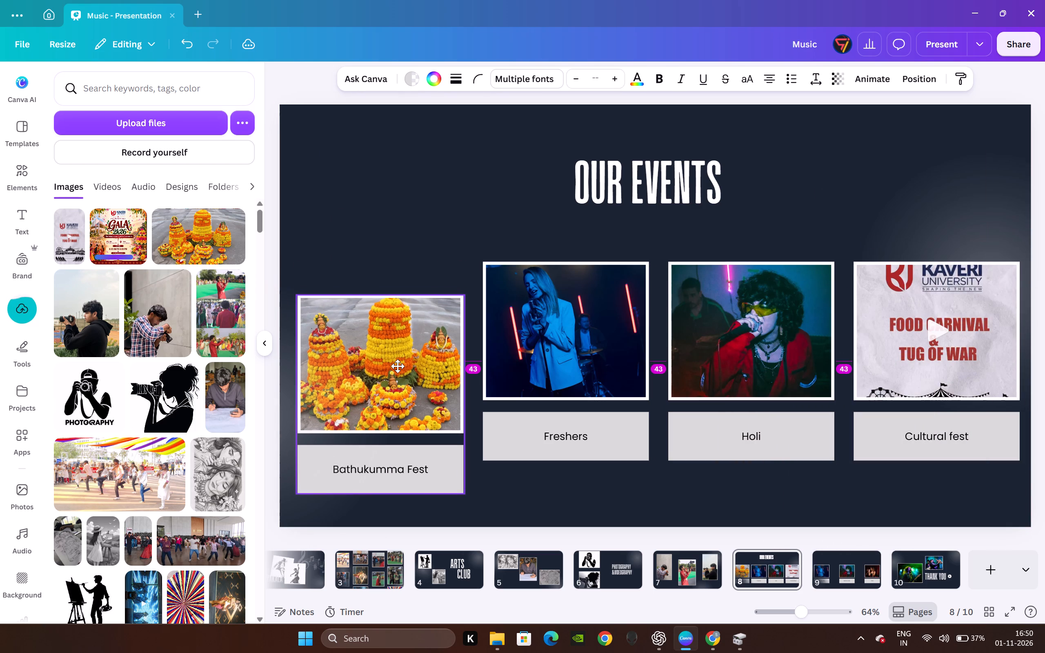
left_click_drag(398, 366, 399, 368)
left_click_drag(520, 335, 522, 363)
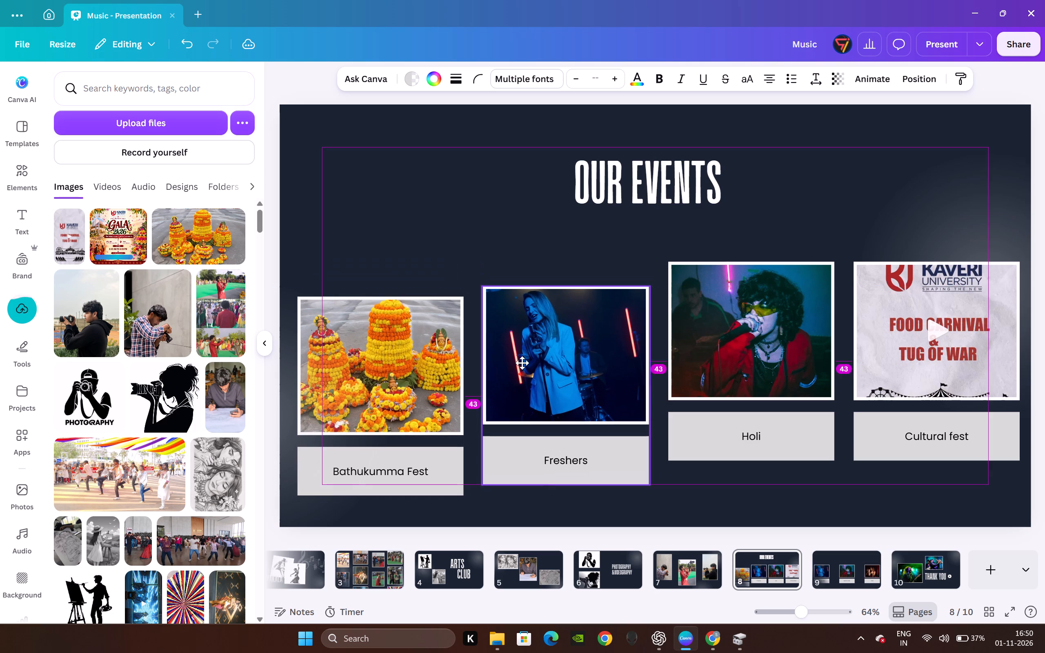
left_click_drag(522, 363, 521, 367)
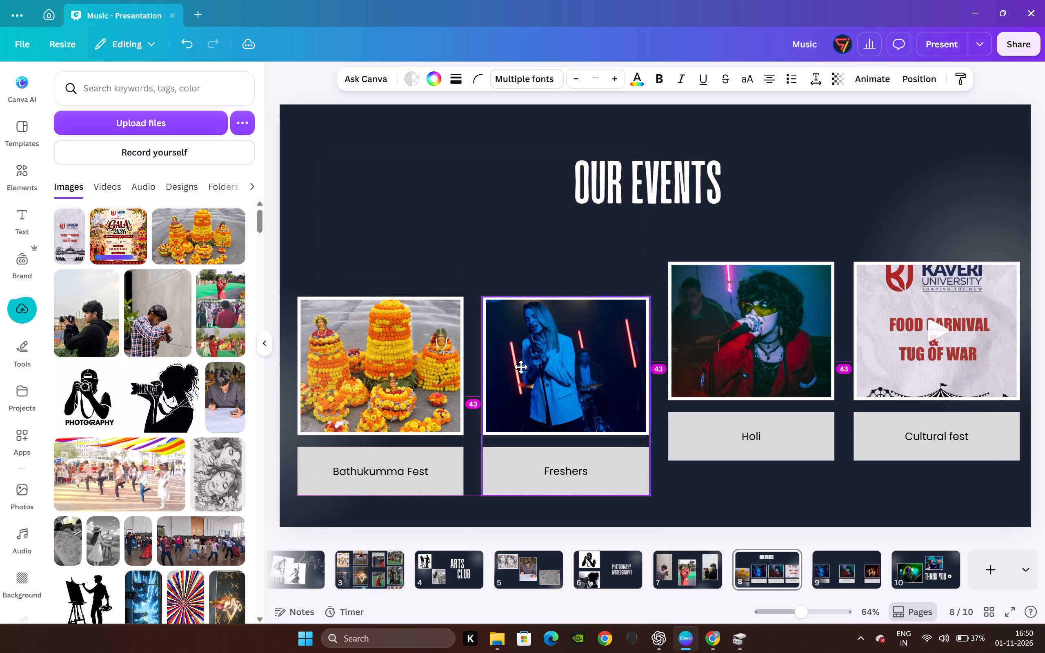
left_click_drag(521, 367, 520, 365)
left_click_drag(601, 390, 601, 399)
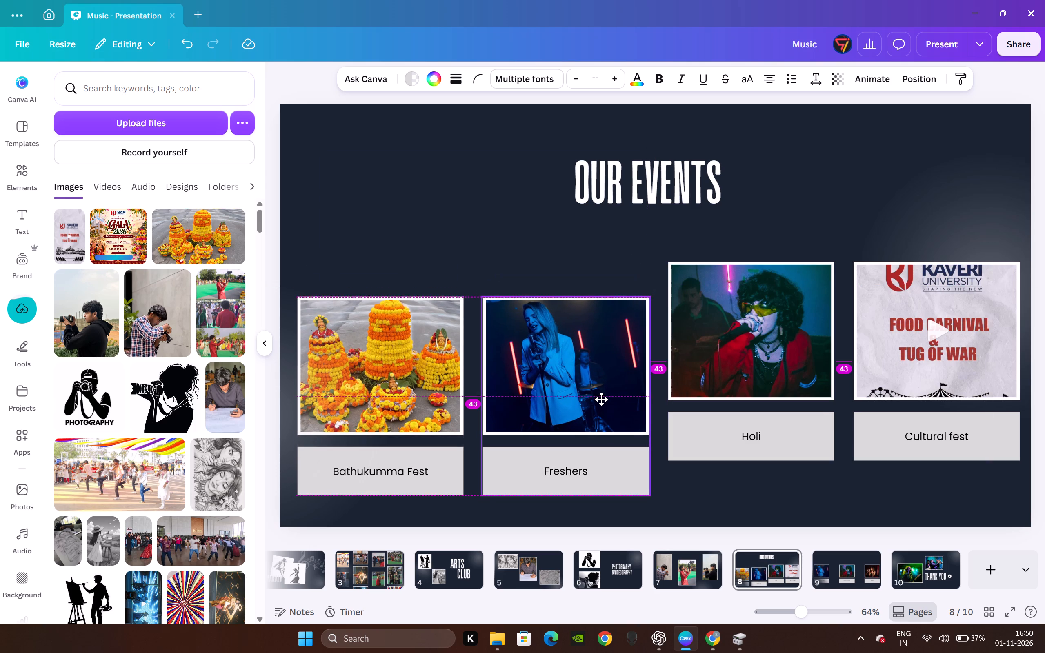
left_click_drag(601, 399, 600, 399)
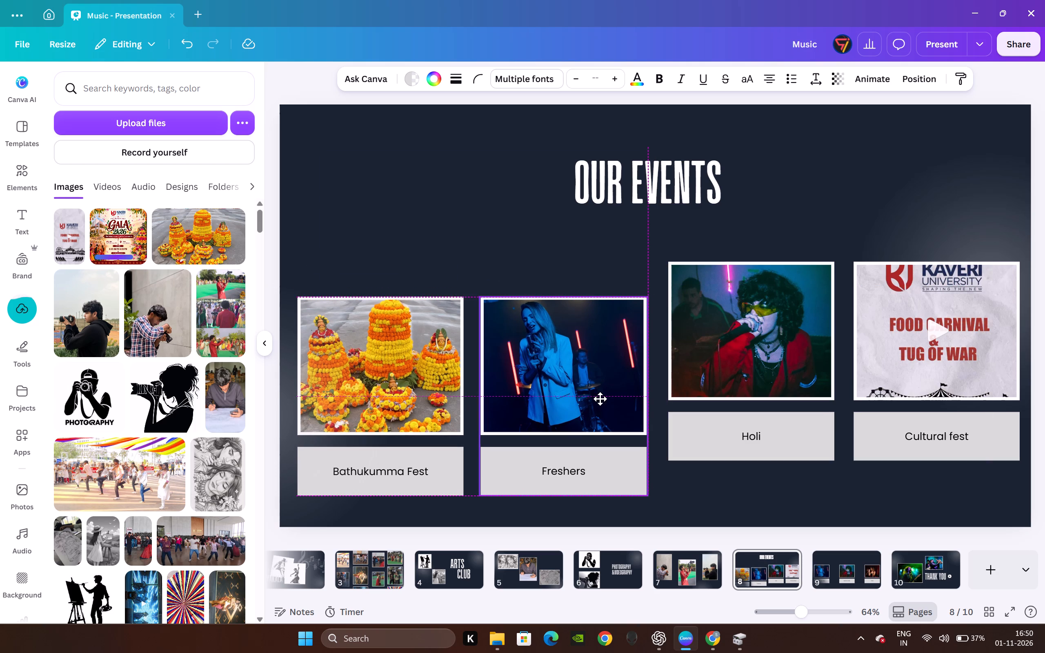
left_click_drag(600, 399, 602, 398)
left_click_drag(707, 371, 709, 382)
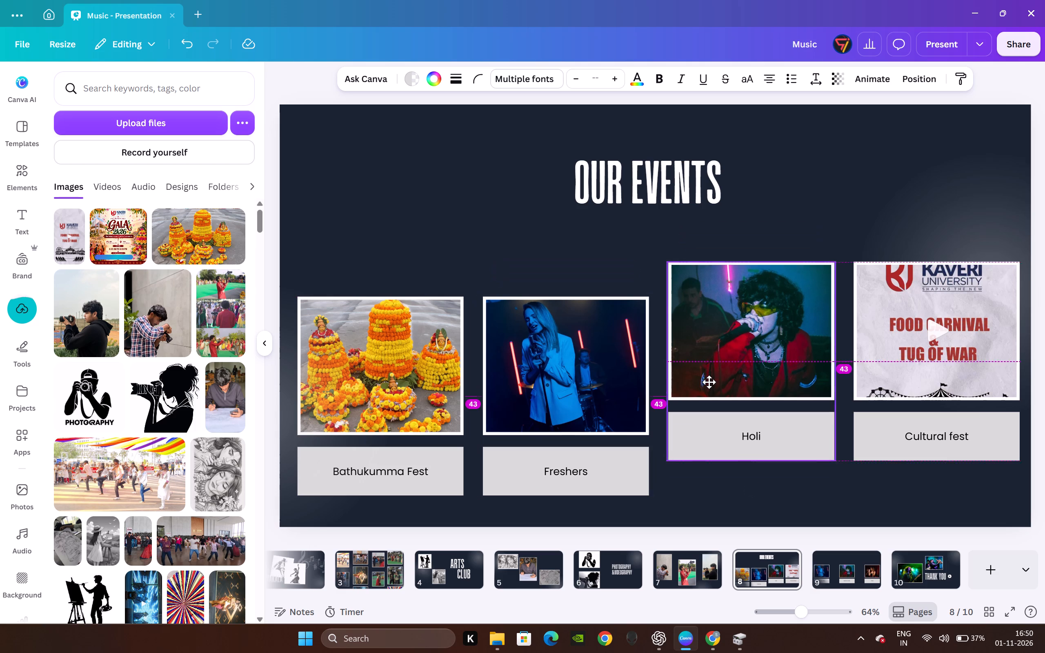
left_click_drag(709, 382, 708, 403)
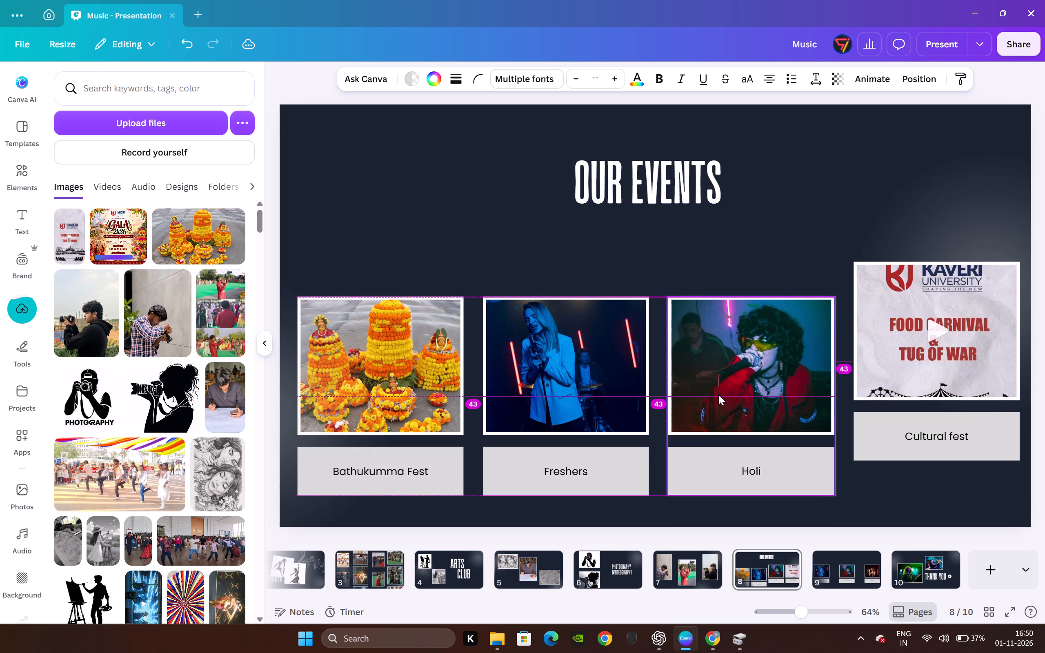
left_click_drag(907, 355, 908, 389)
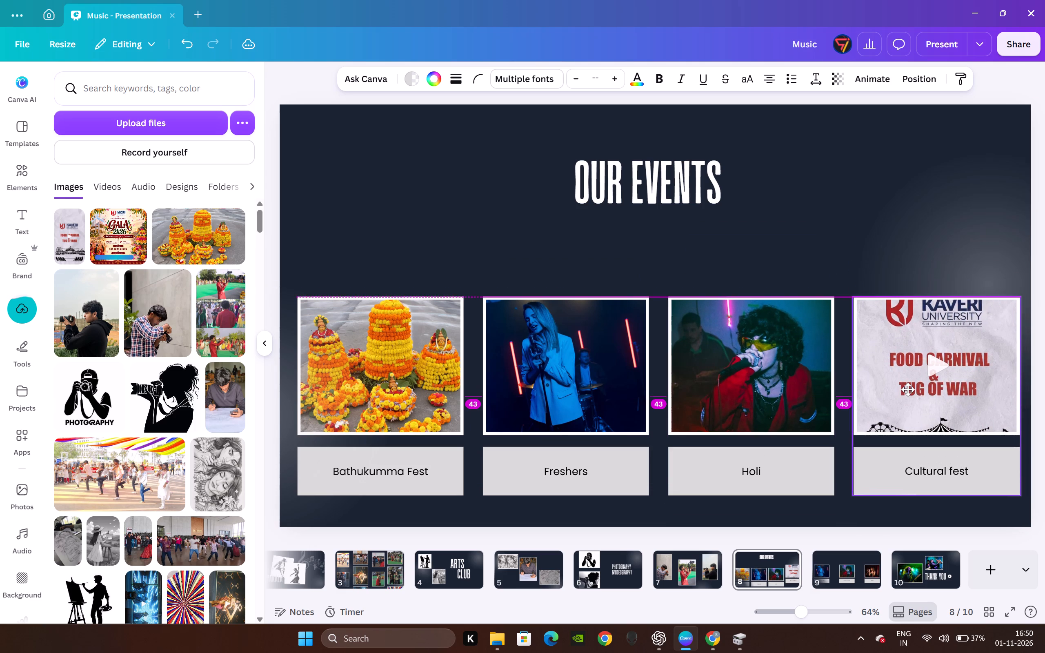
left_click_drag(908, 389, 907, 391)
Ungroup the "Freshers" card and extend its picture upward to just below the "OUR EVENTS" title.
left_click_drag(369, 313, 374, 312)
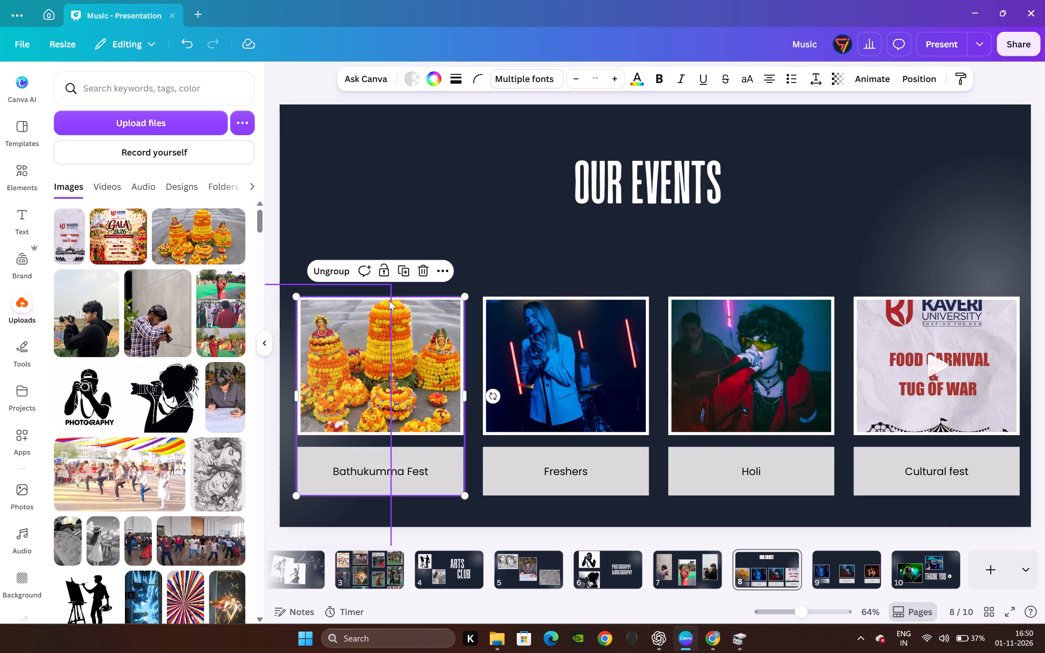
left_click(474, 202)
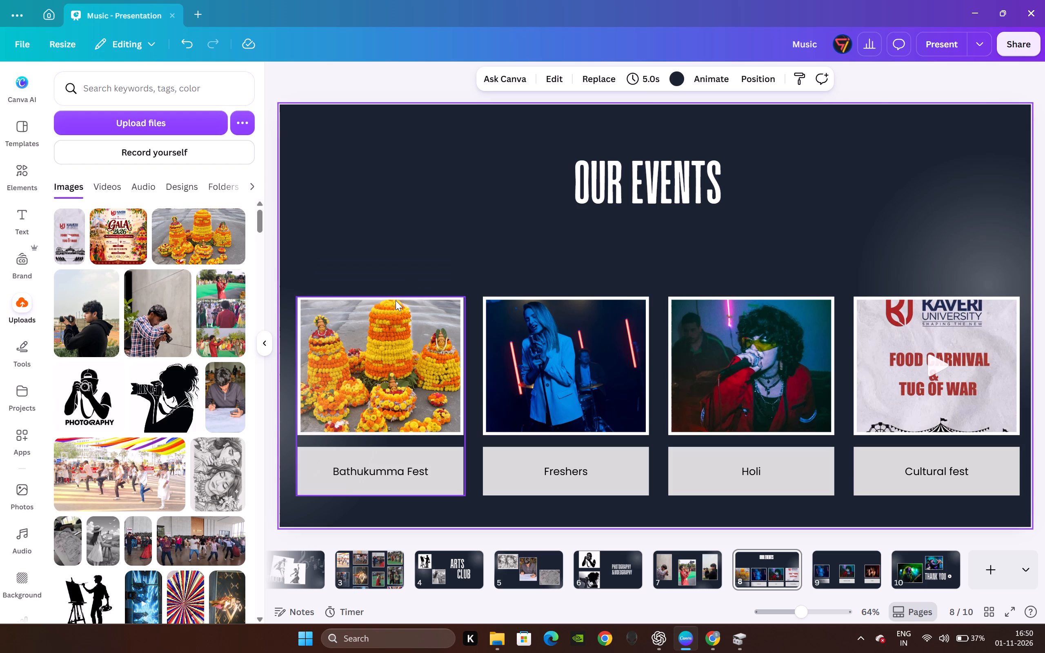
left_click(618, 344)
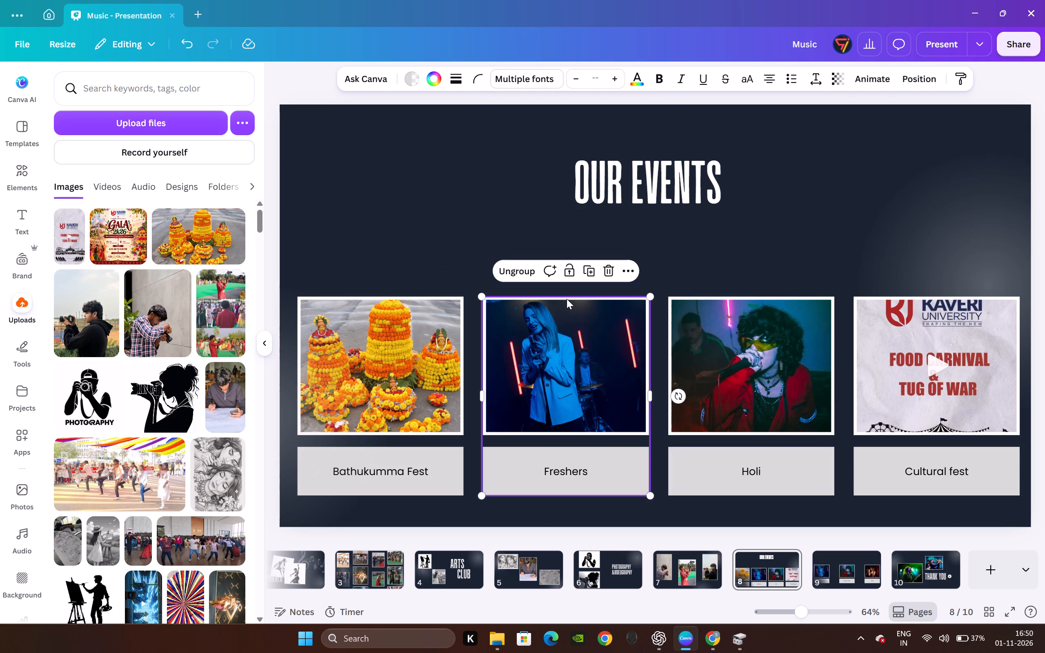
left_click(523, 264)
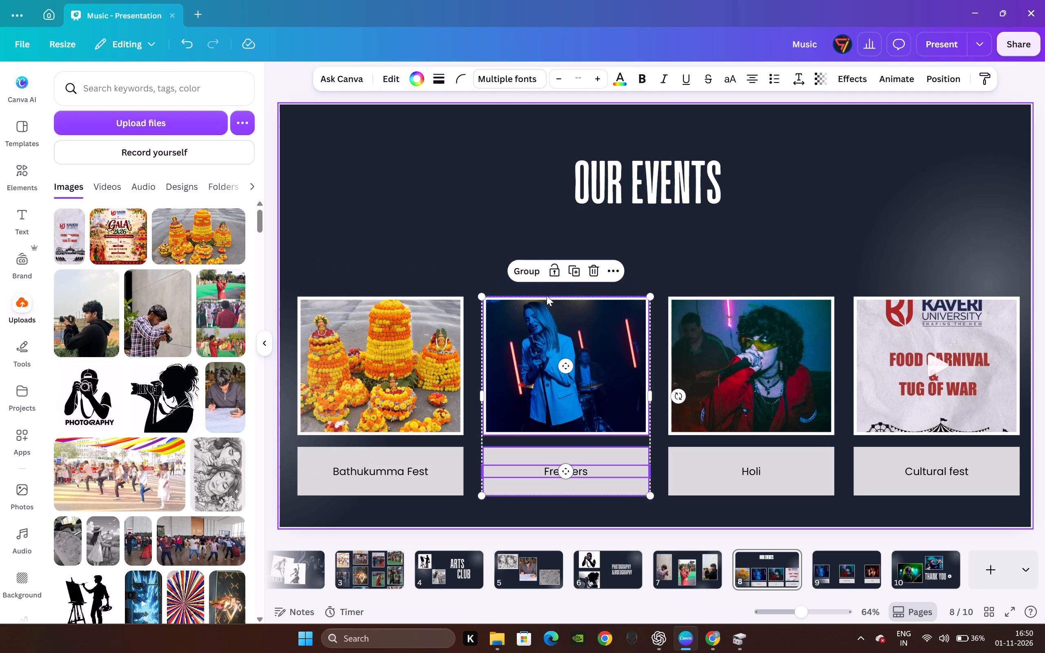
left_click(453, 258)
left_click(505, 304)
left_click_drag(571, 300, 569, 299)
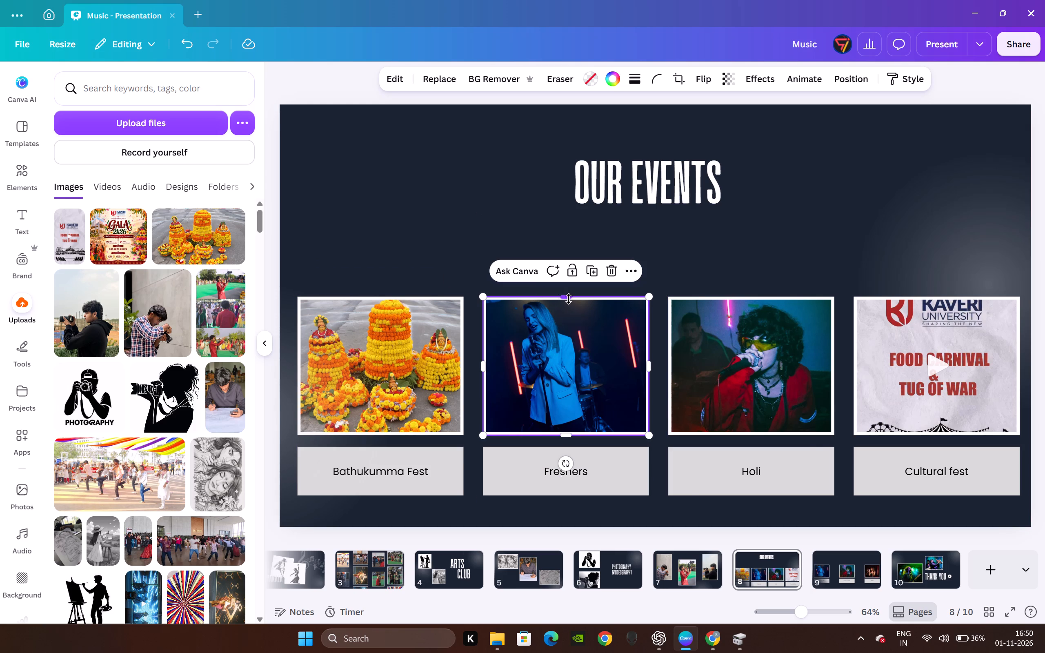
left_click_drag(569, 299, 569, 229)
left_click(384, 235)
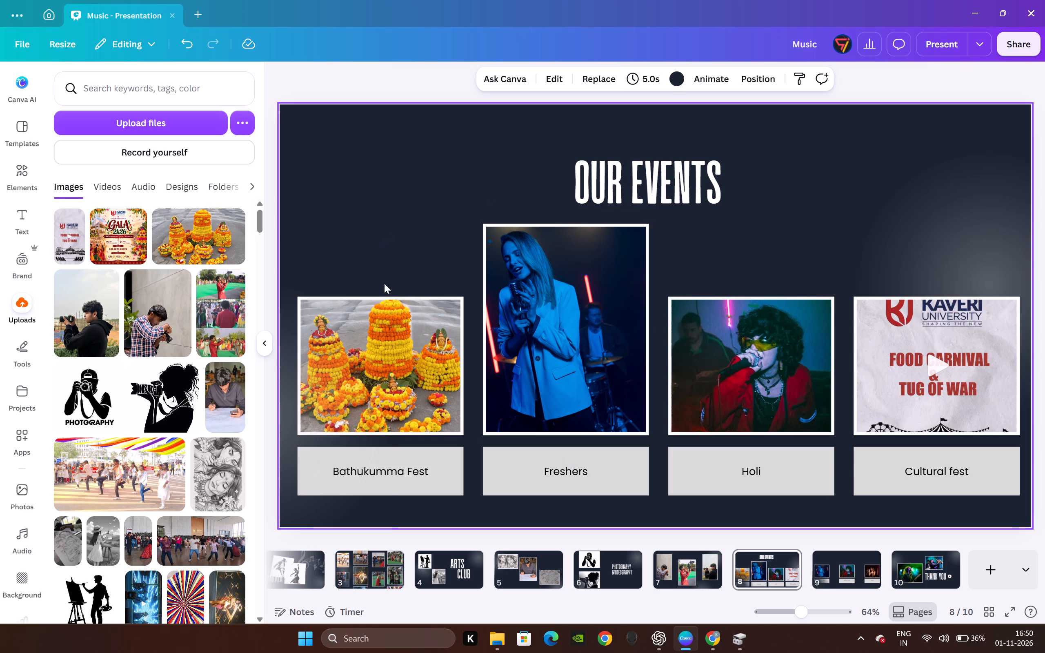
Extend the "Bathukumma Fest" picture upward to a height of about 450, leaving its width and caption as they are.
left_click_drag(390, 320, 390, 317)
left_click(423, 315)
left_click_drag(388, 297, 391, 263)
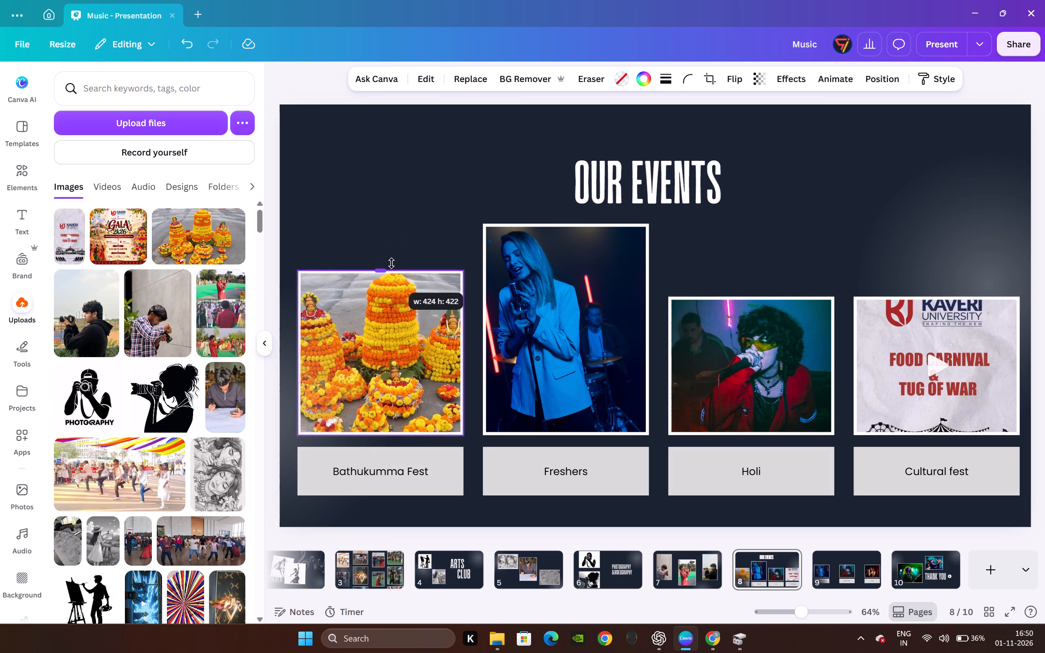
left_click_drag(391, 263, 402, 224)
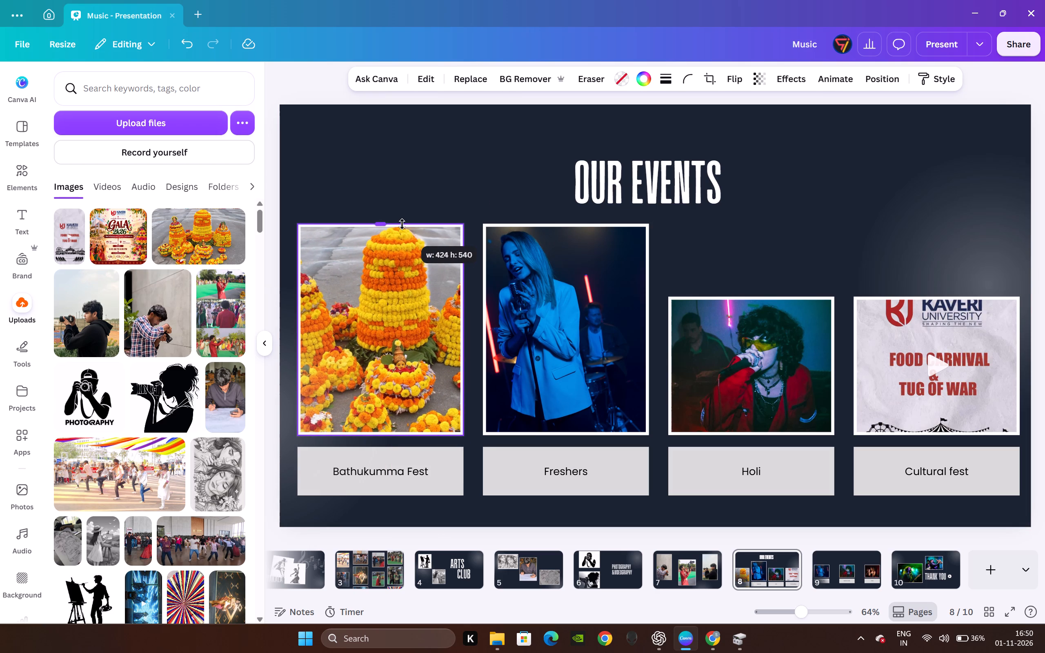
left_click_drag(402, 224, 398, 260)
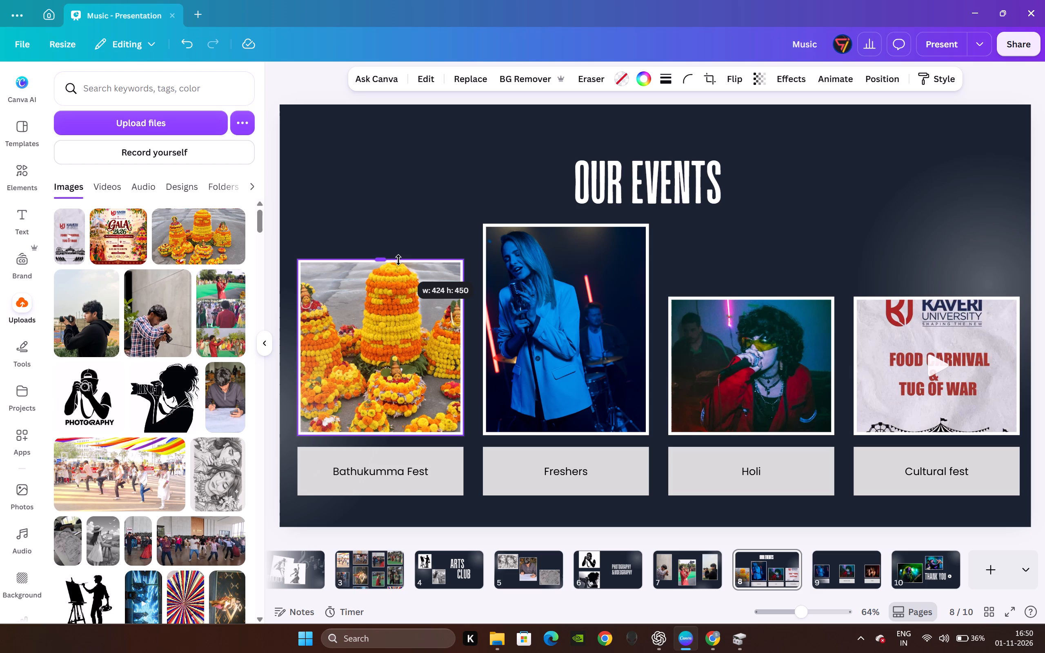
left_click_drag(398, 260, 403, 258)
Ungroup the "Cultural fest" and "Holi" cards so their pictures can be resized separately from the captions.
left_click(581, 239)
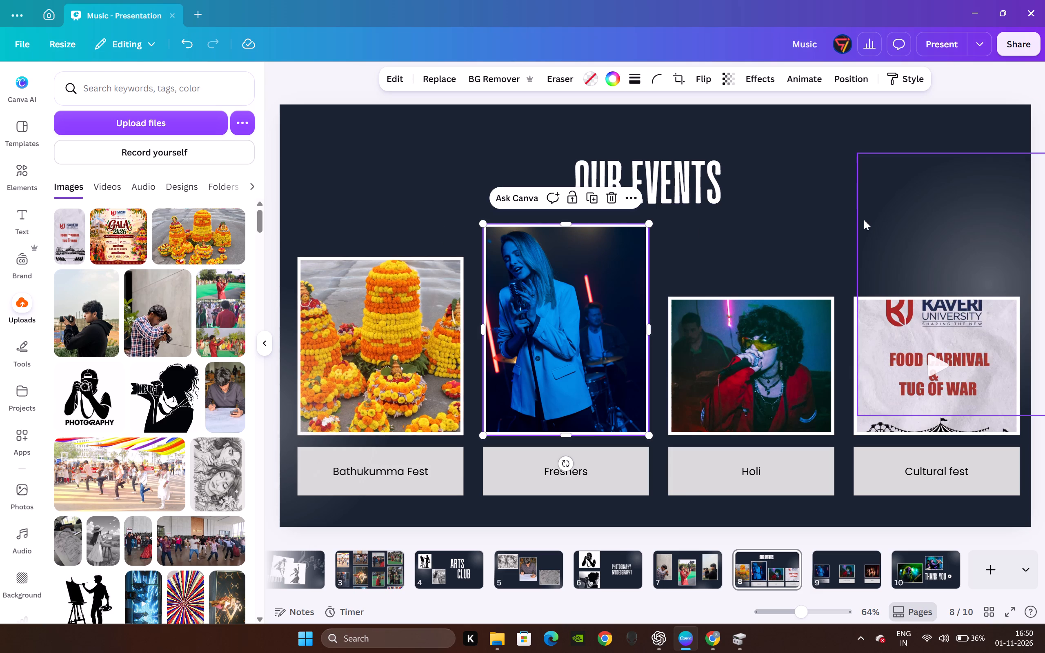
left_click(748, 233)
left_click(899, 326)
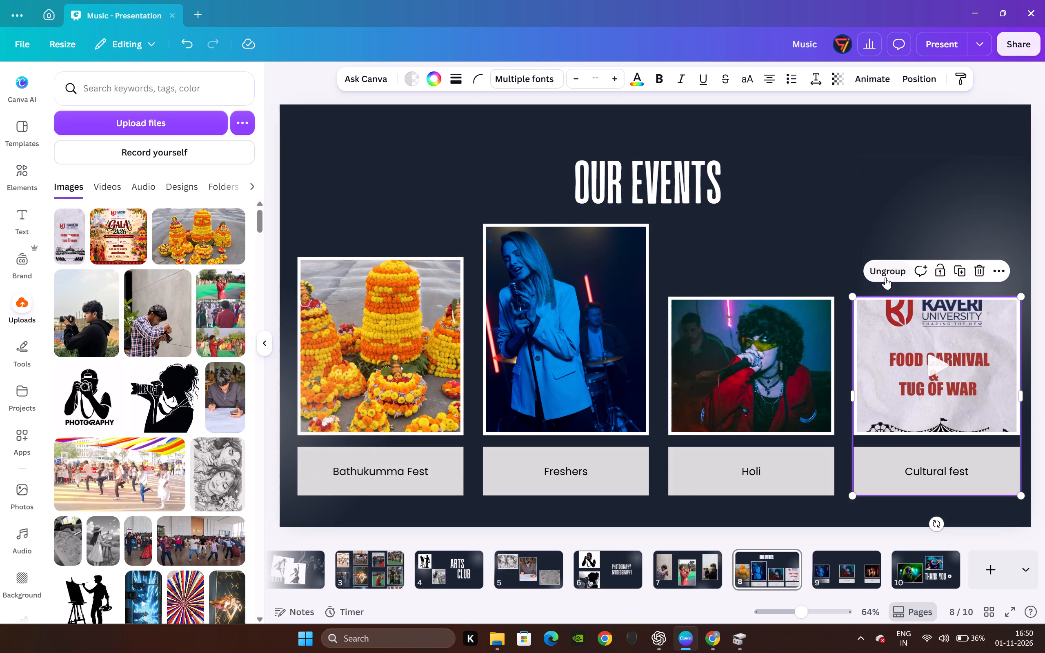
left_click(885, 277)
left_click(801, 335)
left_click(705, 269)
Extend the food carnival poster upward to nearly the "Bathukumma Fest" picture's top, keeping it just above the "Cultural fest" caption.
left_click(876, 315)
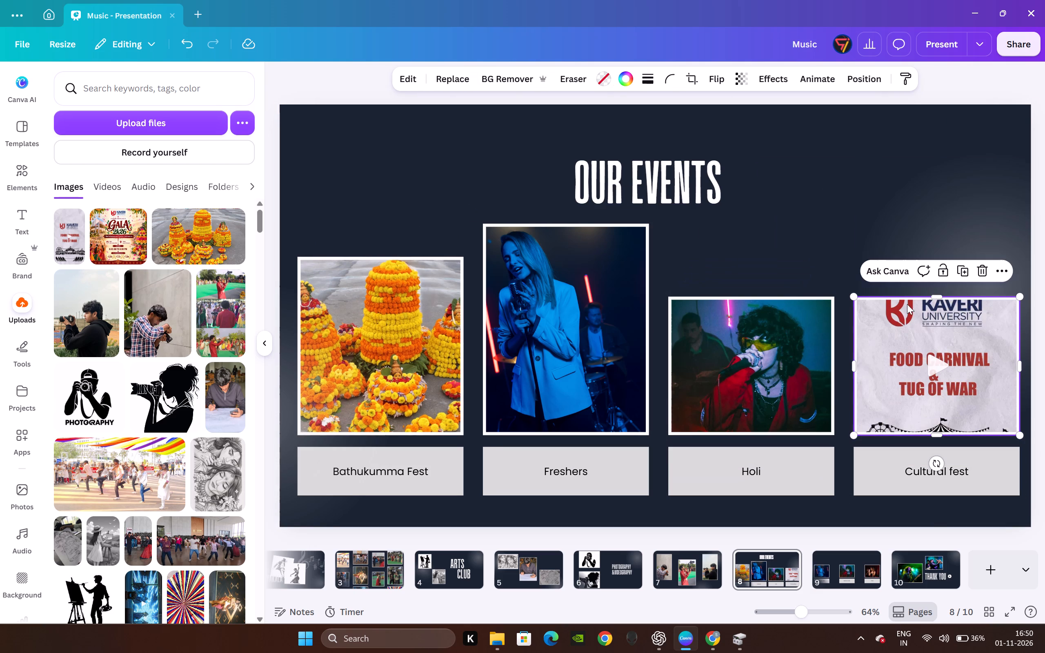
left_click_drag(932, 297, 933, 216)
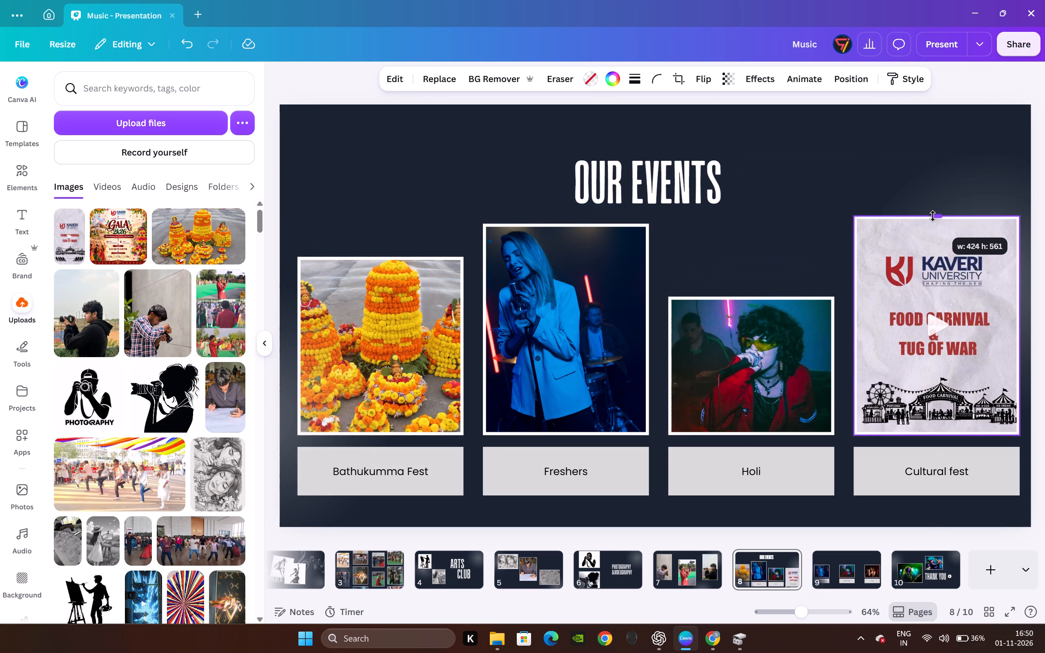
left_click_drag(933, 216, 934, 264)
left_click(940, 338)
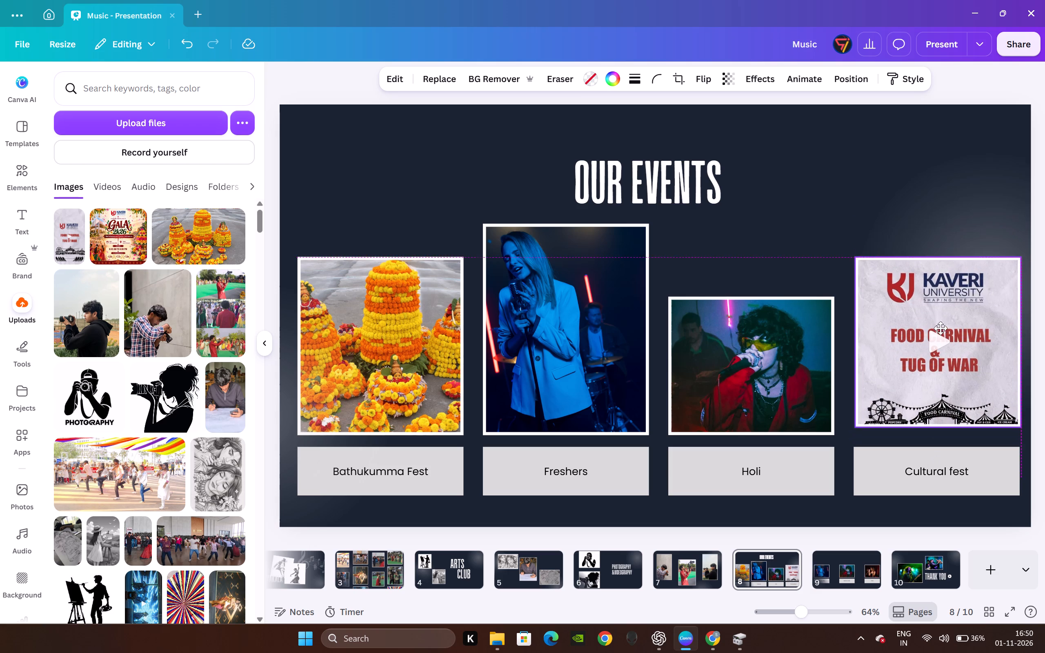
right_click(936, 340)
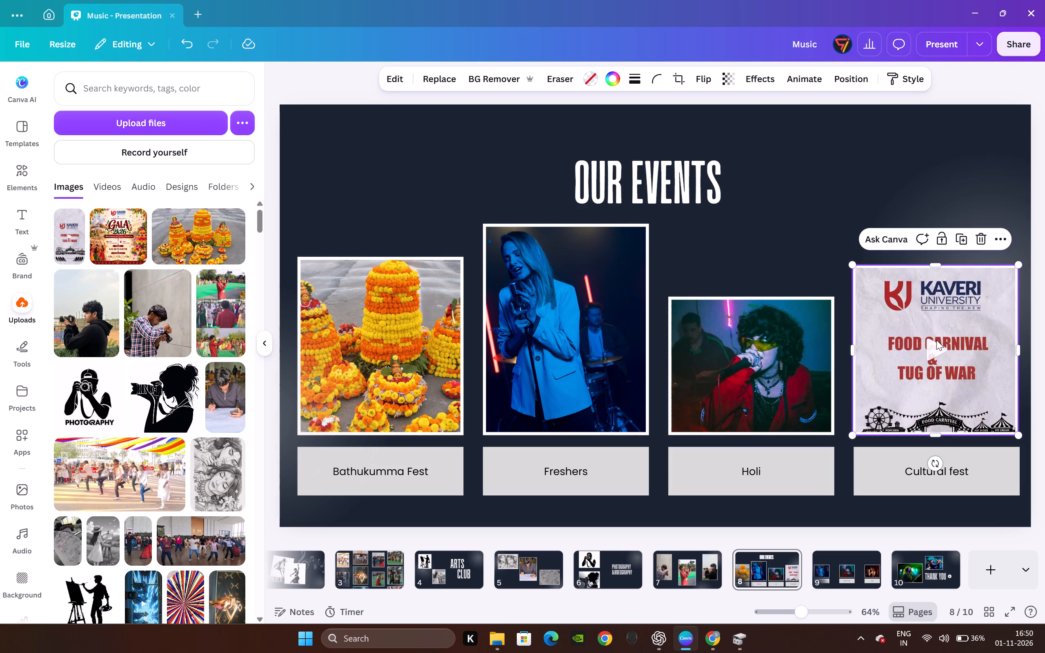
Shift the food carnival poster up inside its frame and extend the frame upward to slightly above the "Bathukumma Fest" picture's top.
left_click(964, 147)
double_click(944, 324)
left_click_drag(944, 325, 944, 309)
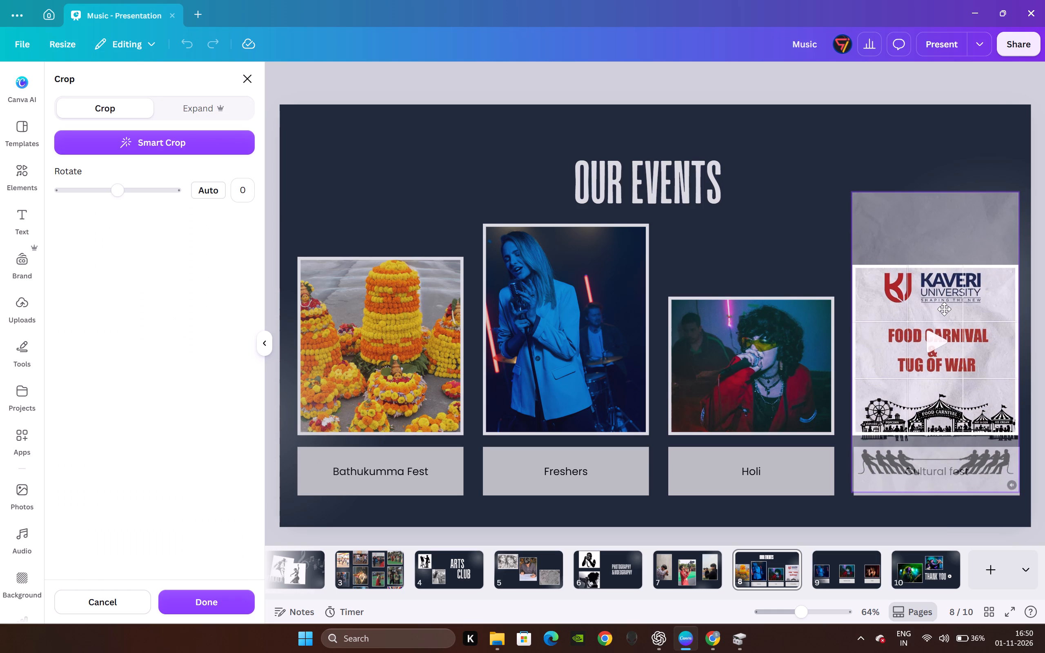
left_click_drag(944, 309, 945, 304)
left_click(942, 267)
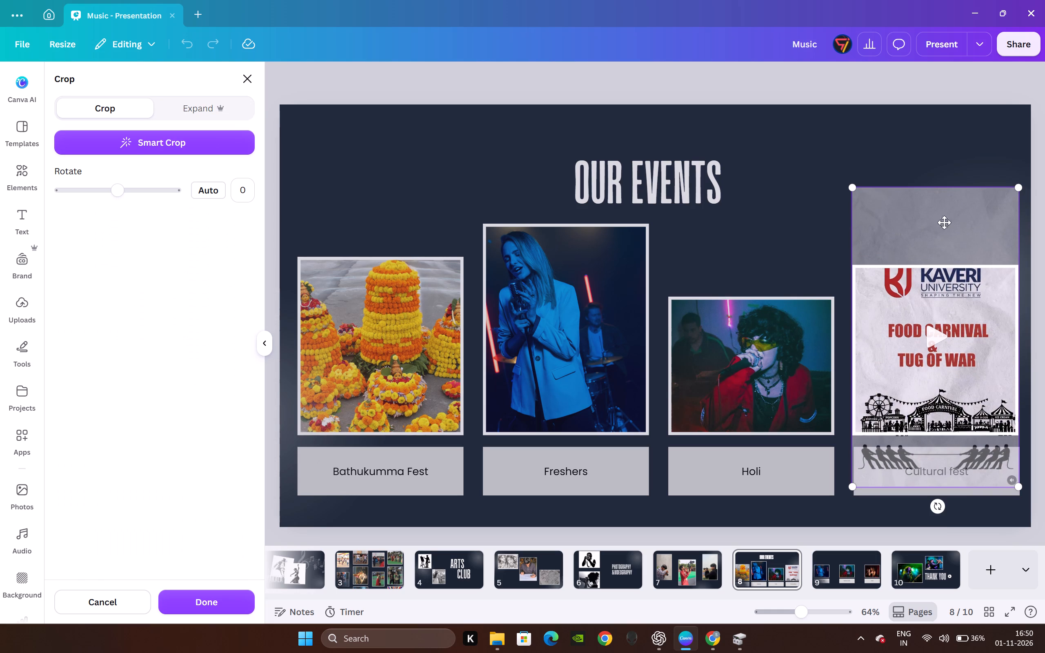
left_click(954, 155)
left_click_drag(932, 264, 933, 249)
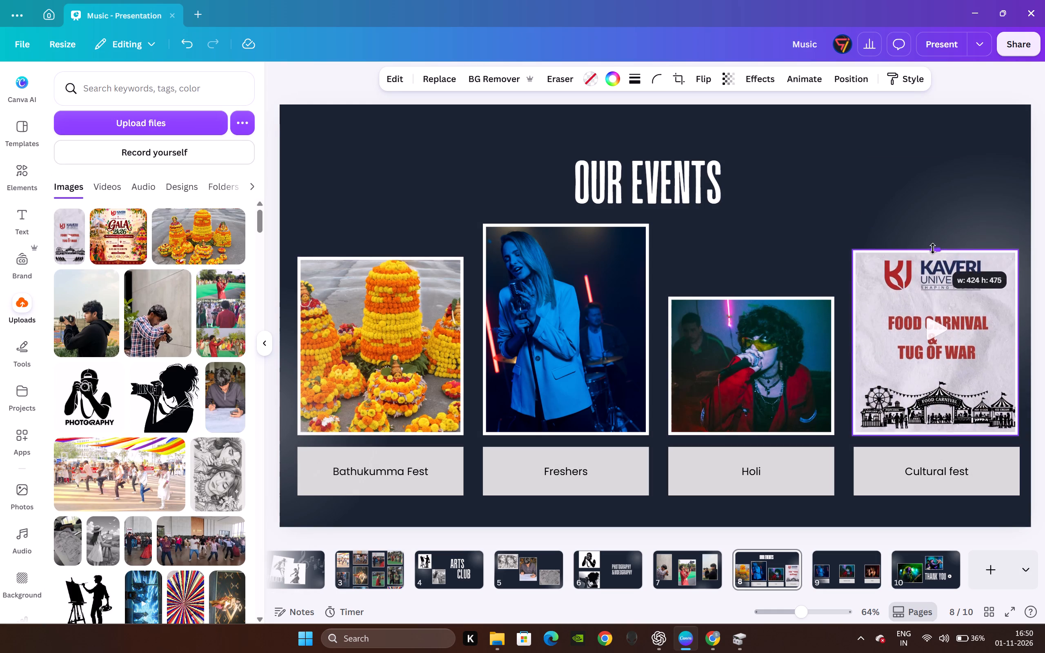
left_click_drag(933, 249, 937, 241)
left_click(956, 306)
double_click(941, 326)
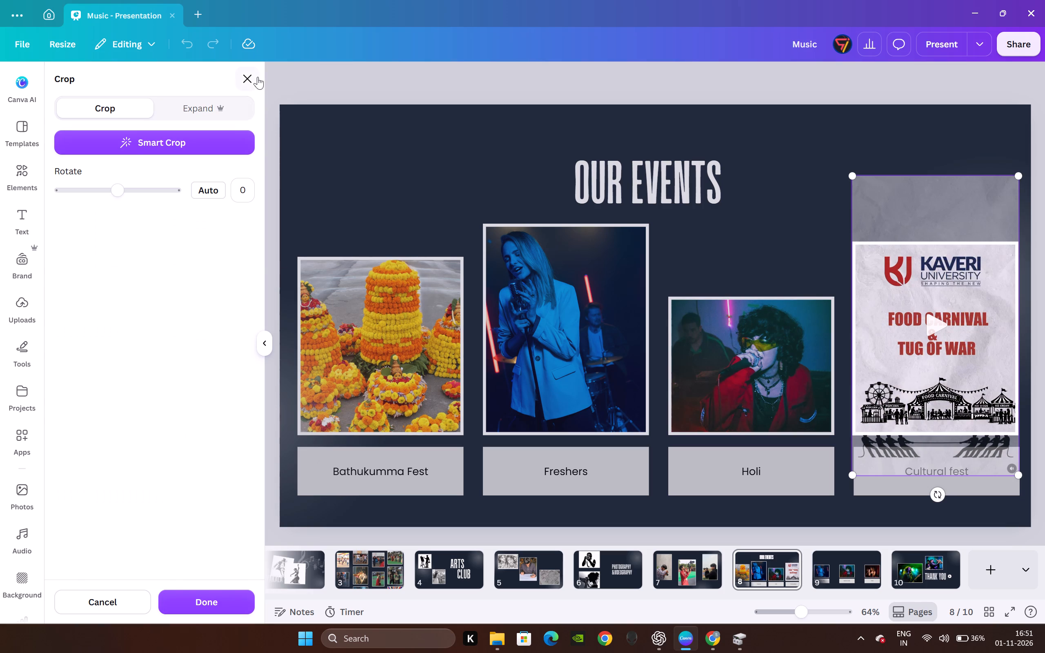
left_click(252, 77)
Detach the food carnival poster from the frame above the "Cultural fest" caption.
right_click(949, 300)
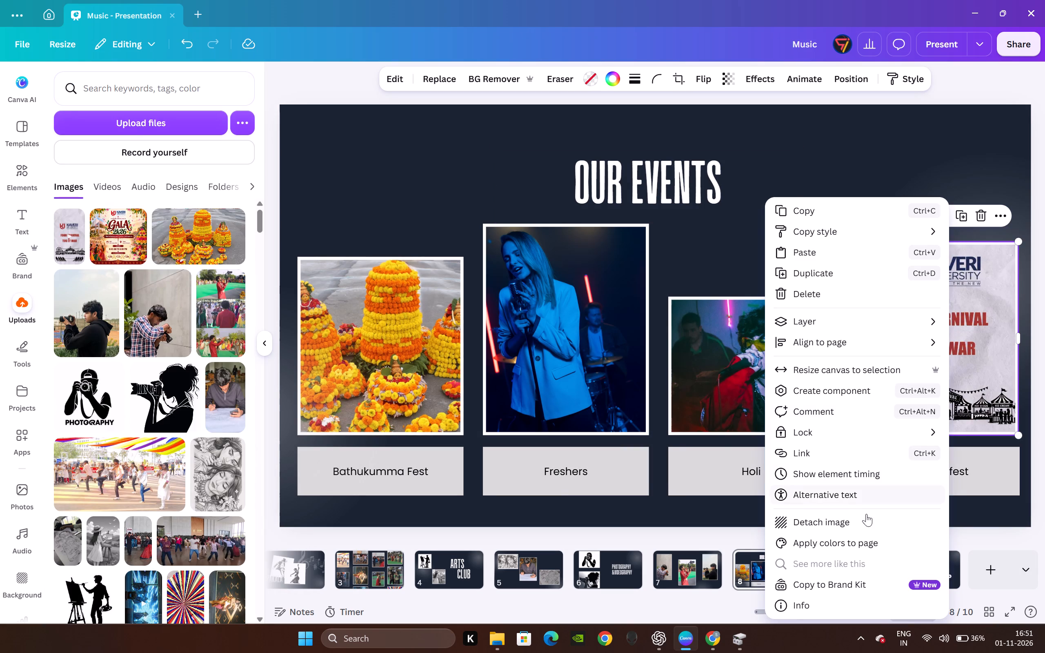
left_click(866, 515)
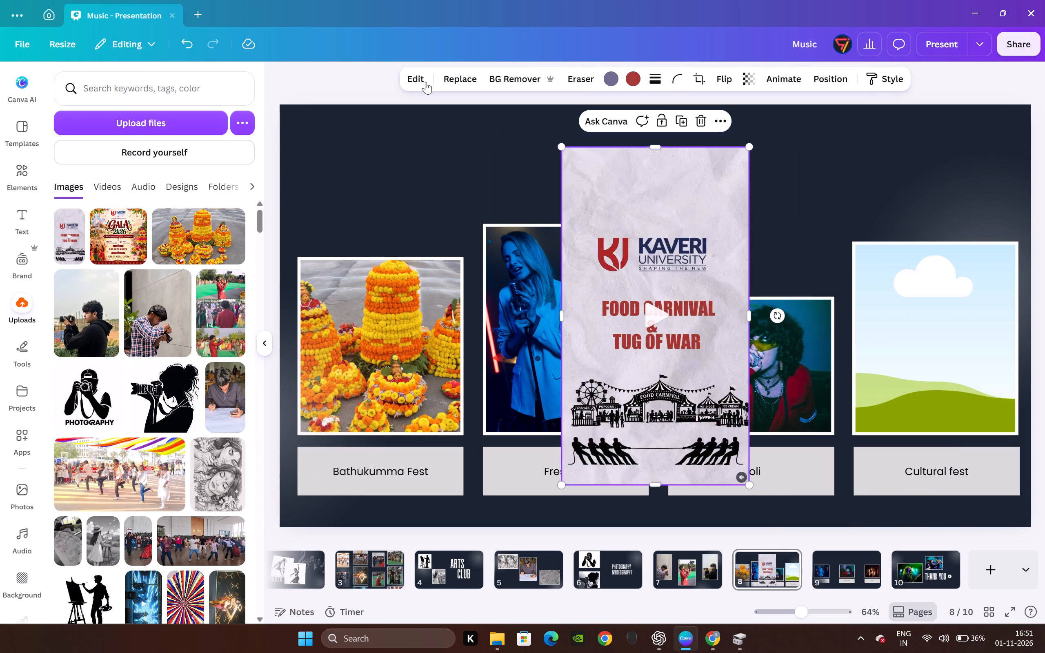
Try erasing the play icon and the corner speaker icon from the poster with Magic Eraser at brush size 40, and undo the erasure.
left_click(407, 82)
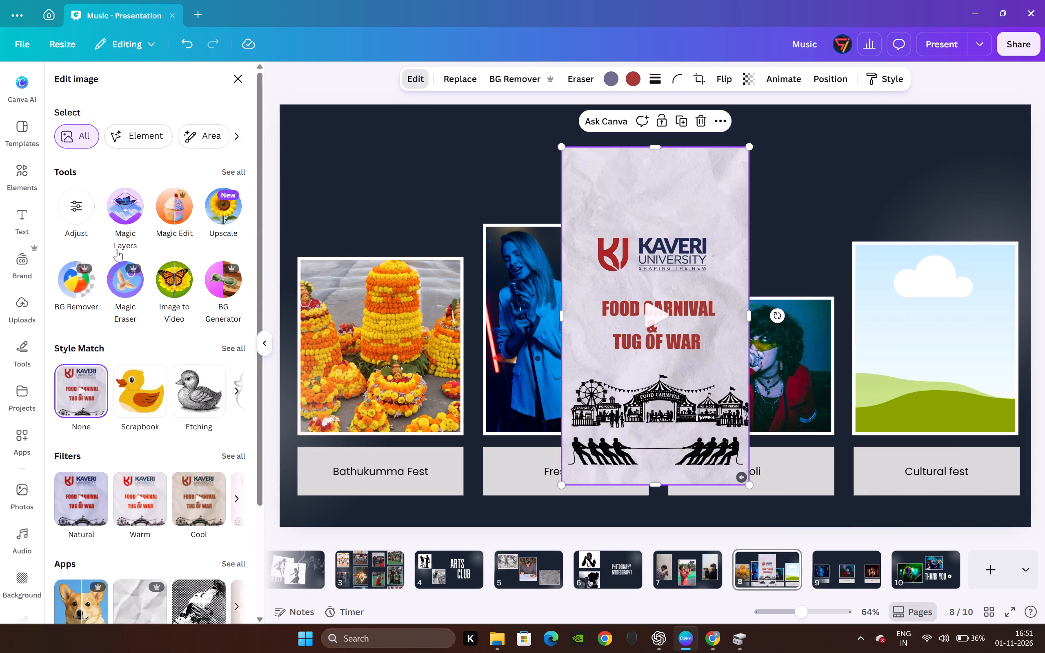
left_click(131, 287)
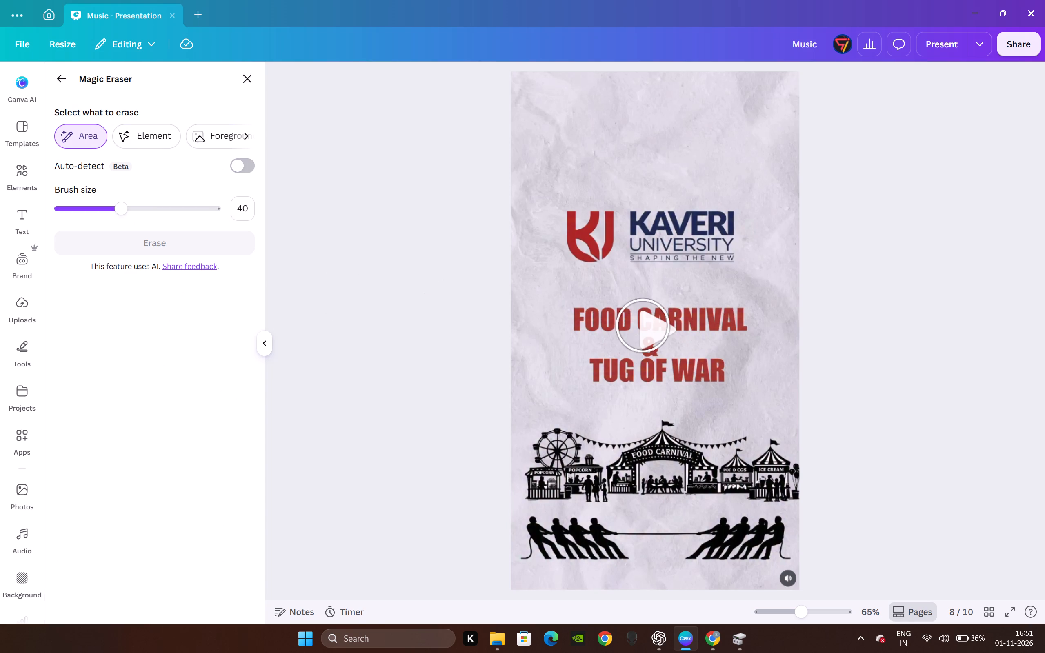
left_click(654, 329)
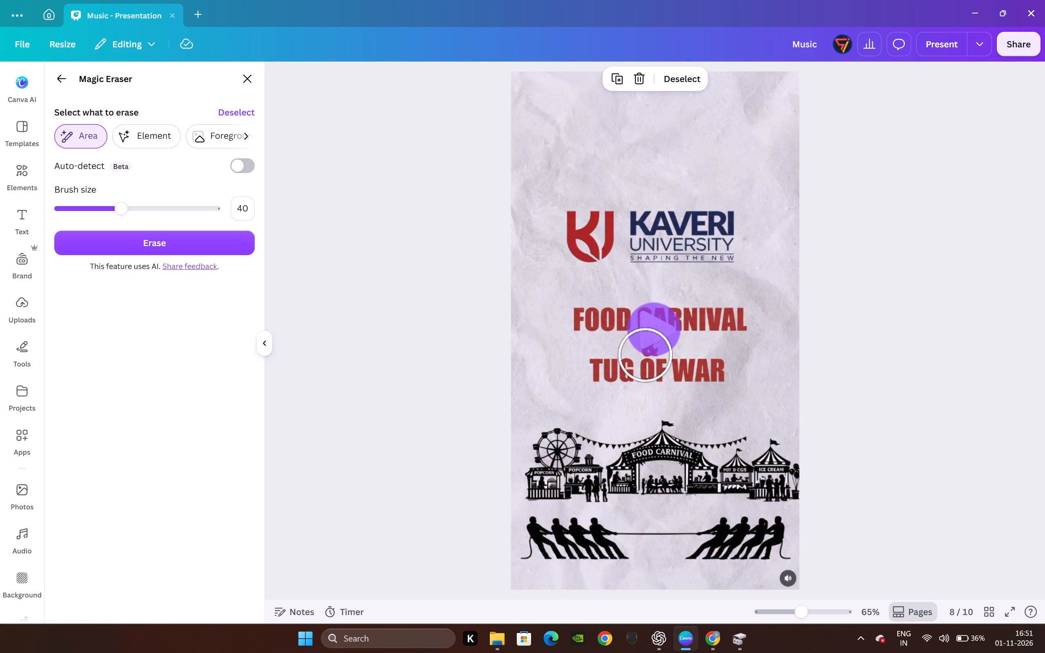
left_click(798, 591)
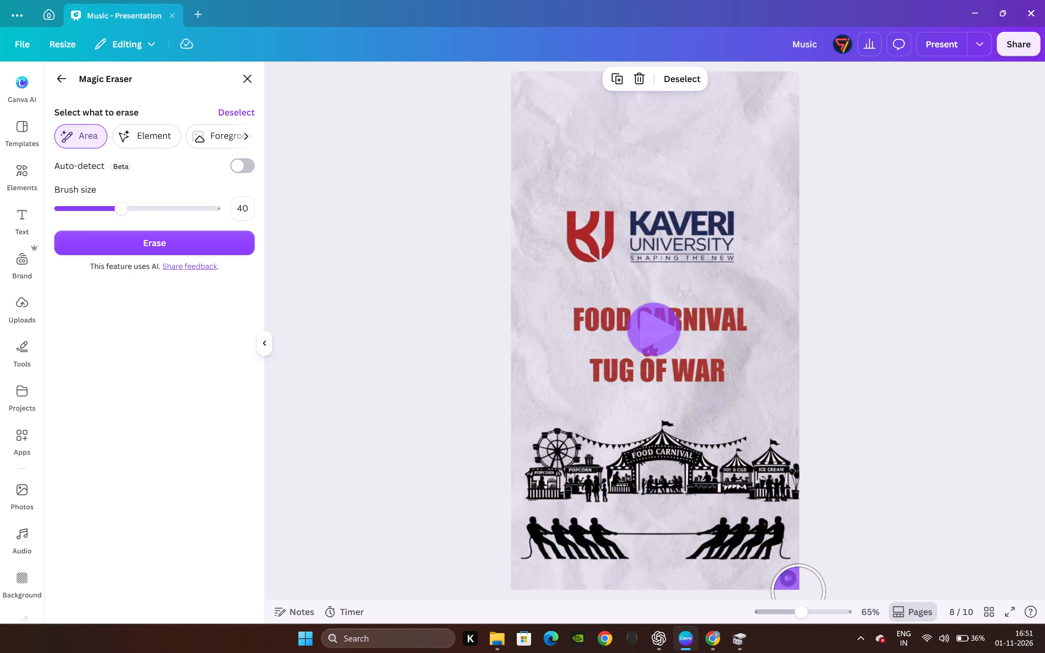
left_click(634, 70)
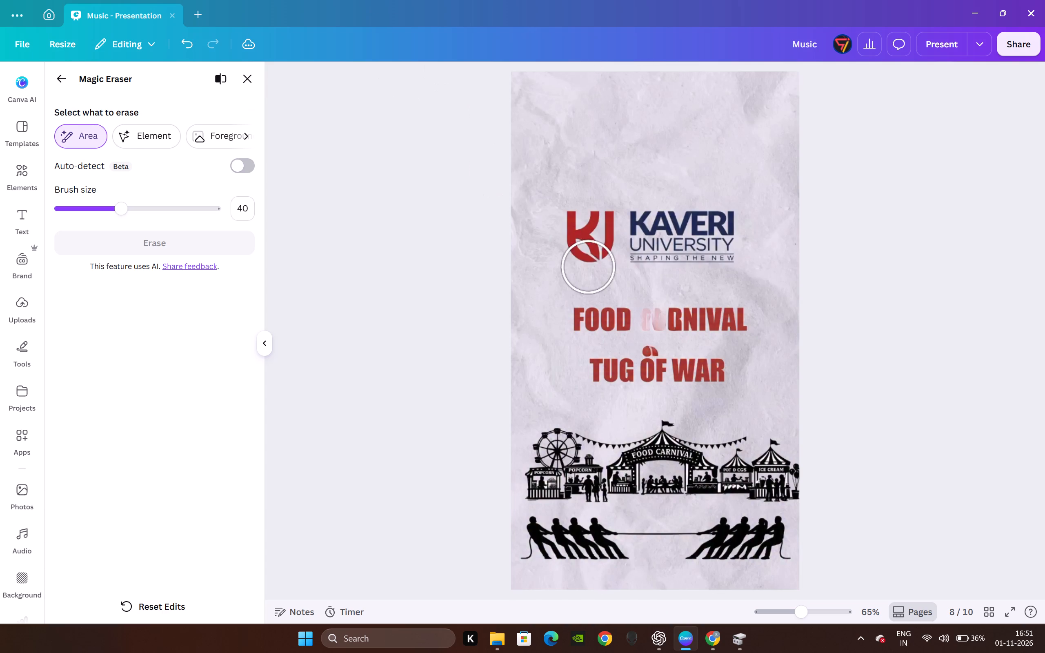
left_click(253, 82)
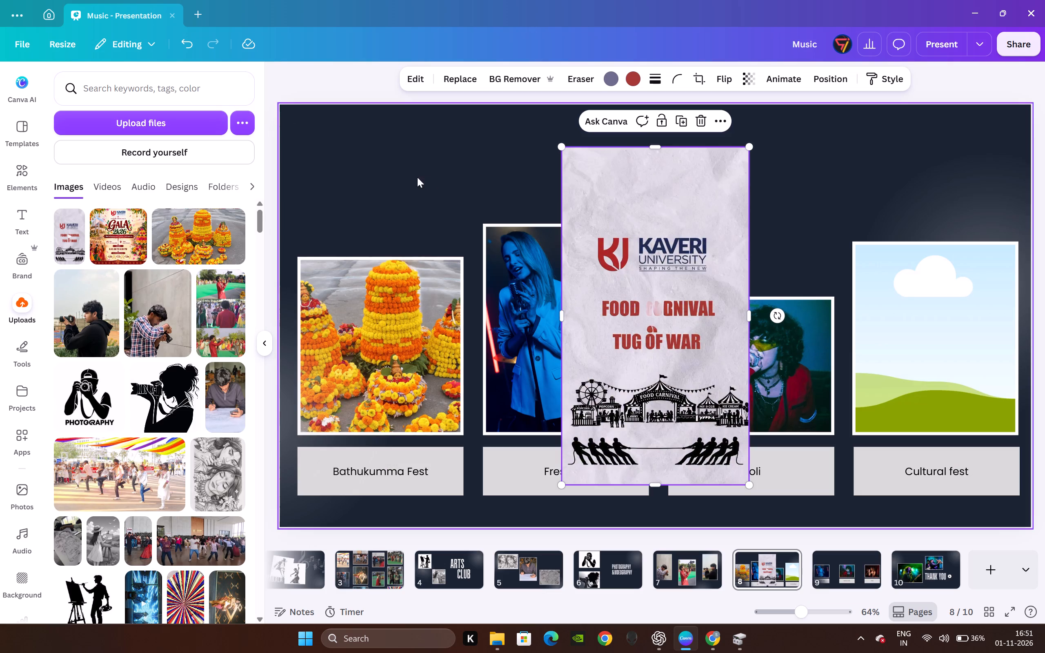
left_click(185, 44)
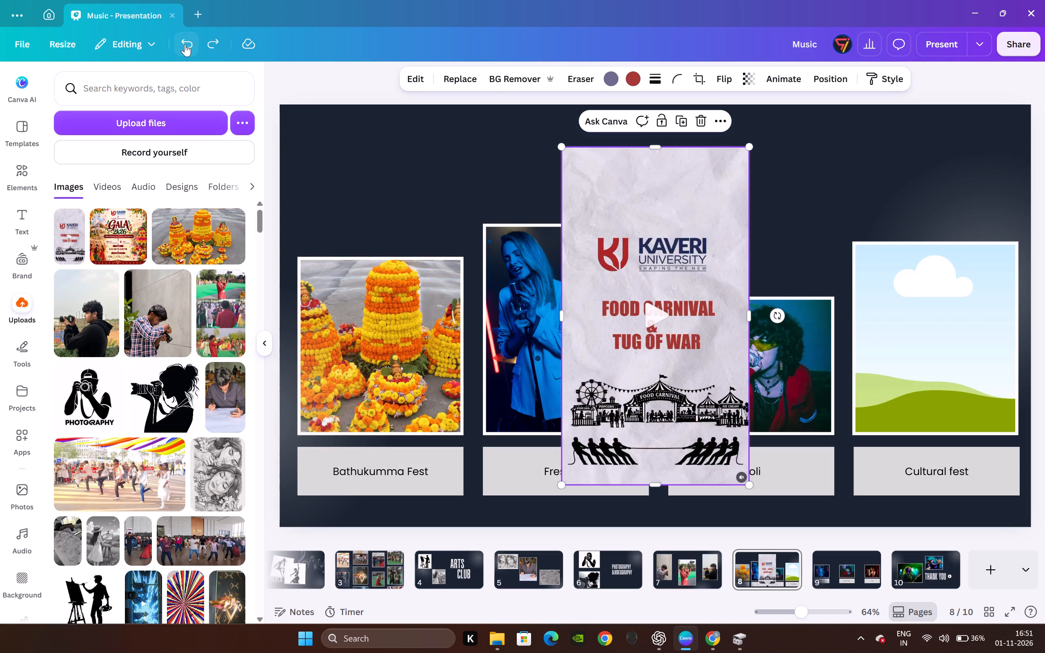
Split the food carnival poster into separate editable elements with Magic Layers.
left_click(420, 73)
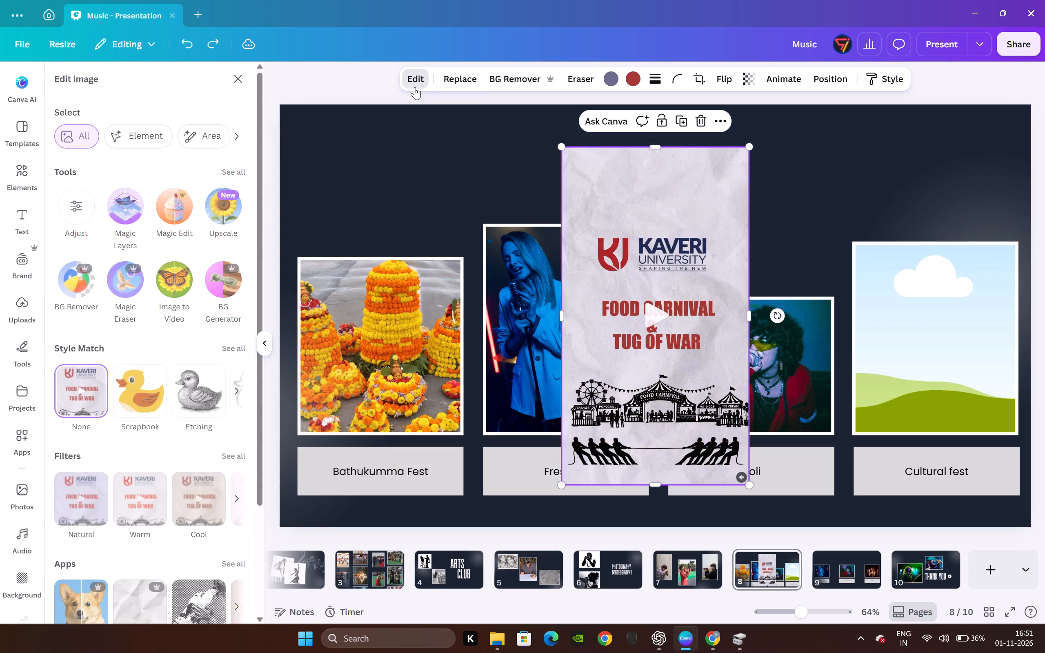
left_click(130, 210)
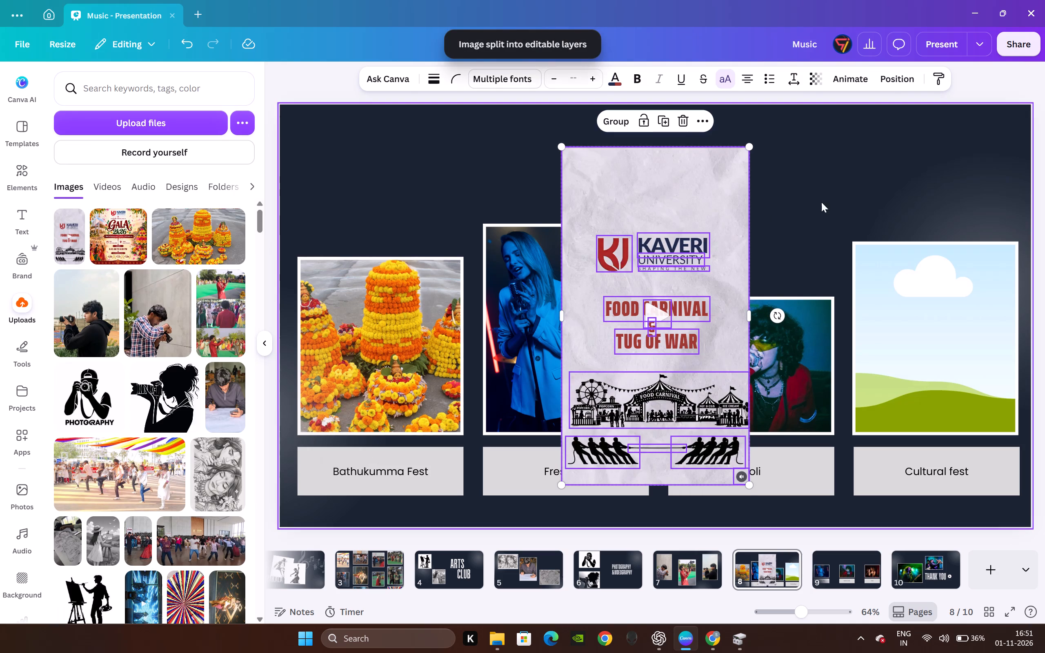
left_click(852, 177)
Delete the play icon covering the "FOOD CARNIVAL" text on the poster.
left_click(665, 308)
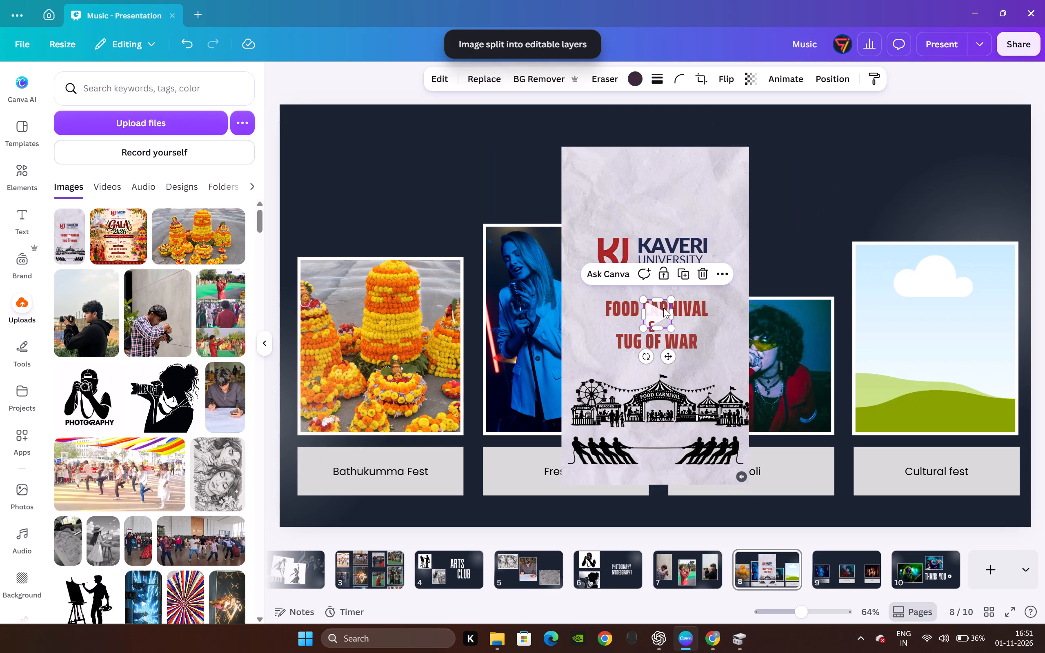
key("BackSpace")
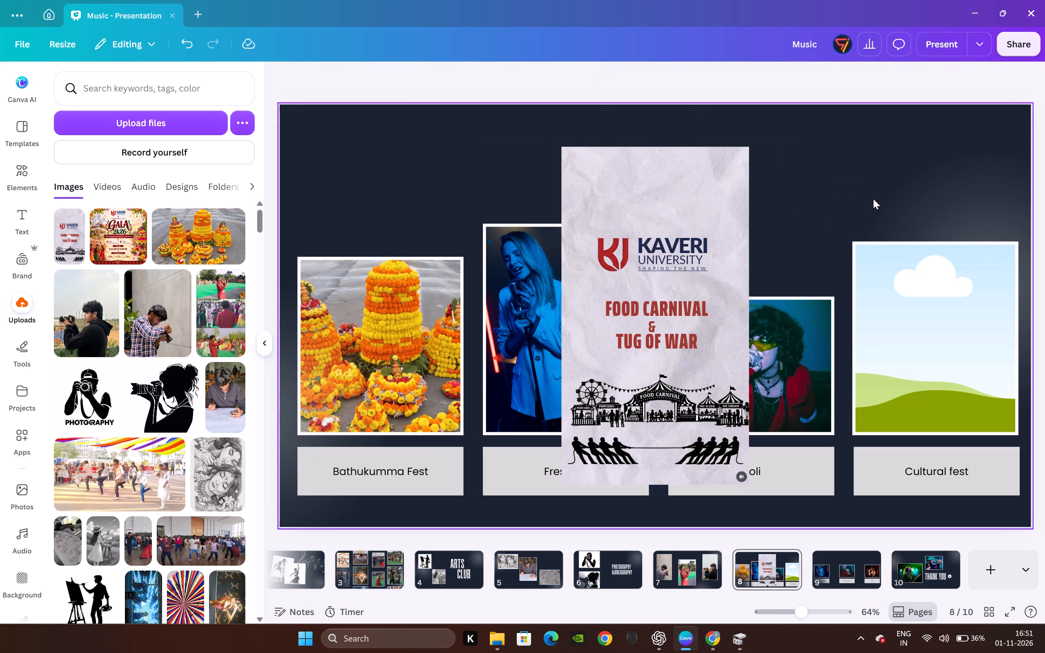
left_click(852, 186)
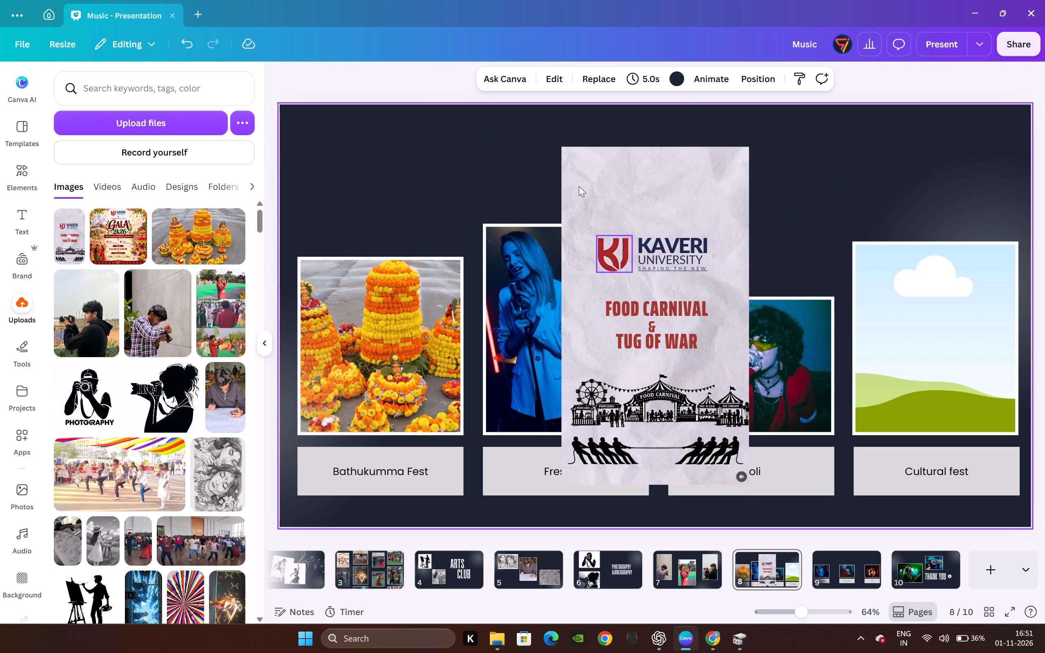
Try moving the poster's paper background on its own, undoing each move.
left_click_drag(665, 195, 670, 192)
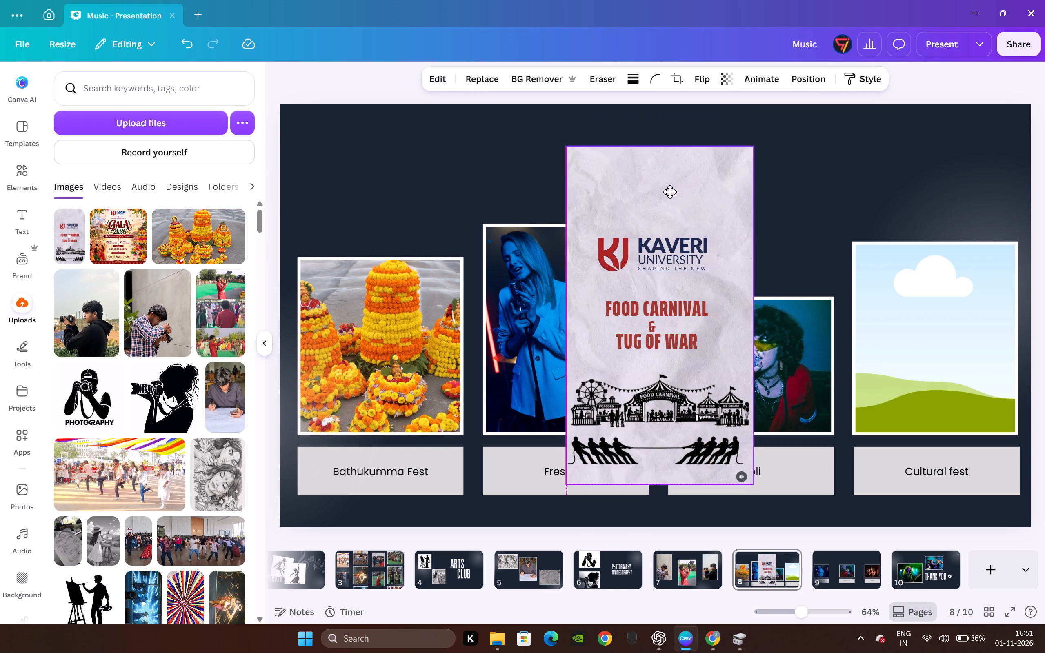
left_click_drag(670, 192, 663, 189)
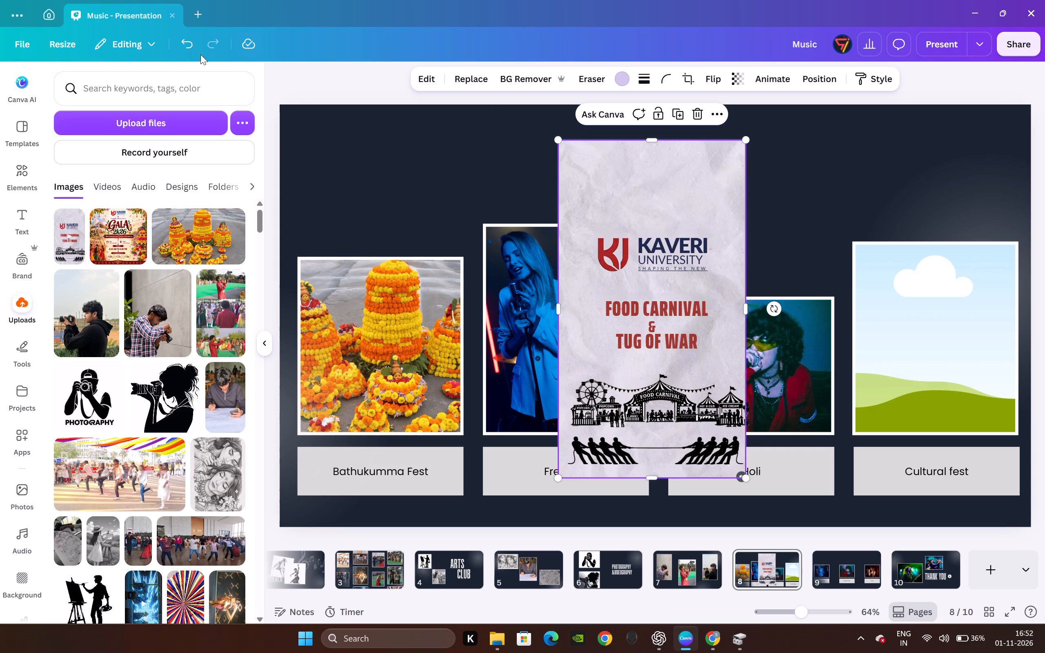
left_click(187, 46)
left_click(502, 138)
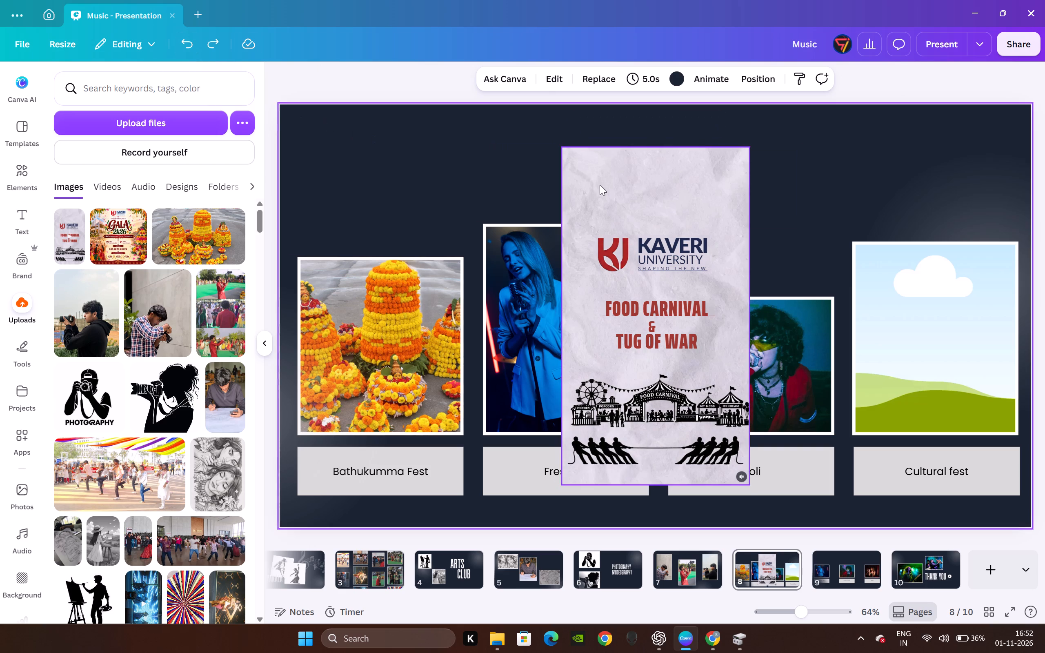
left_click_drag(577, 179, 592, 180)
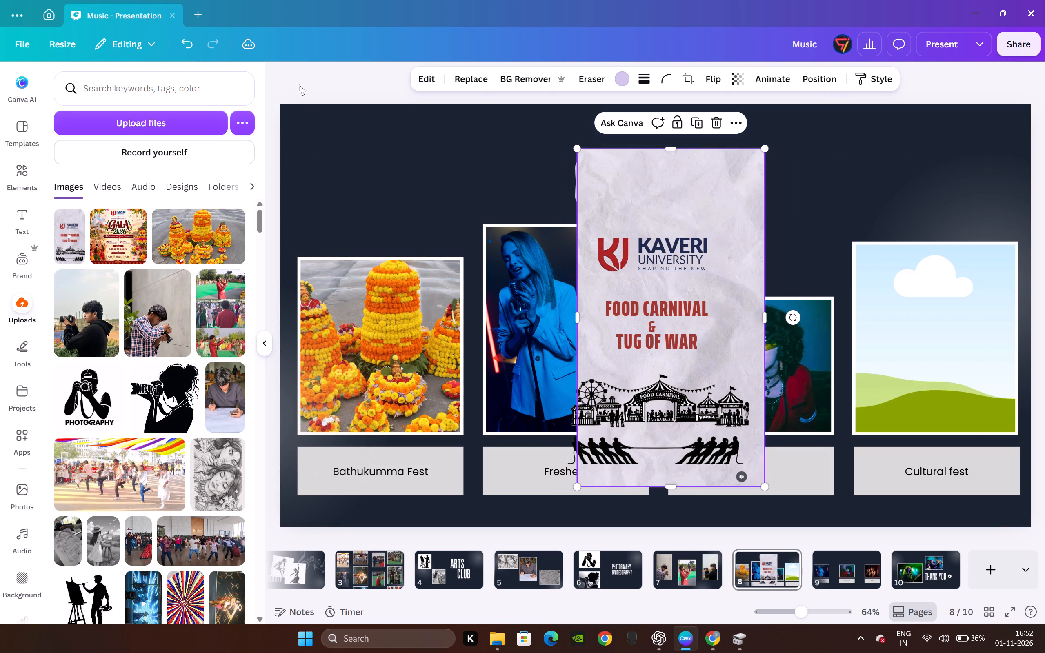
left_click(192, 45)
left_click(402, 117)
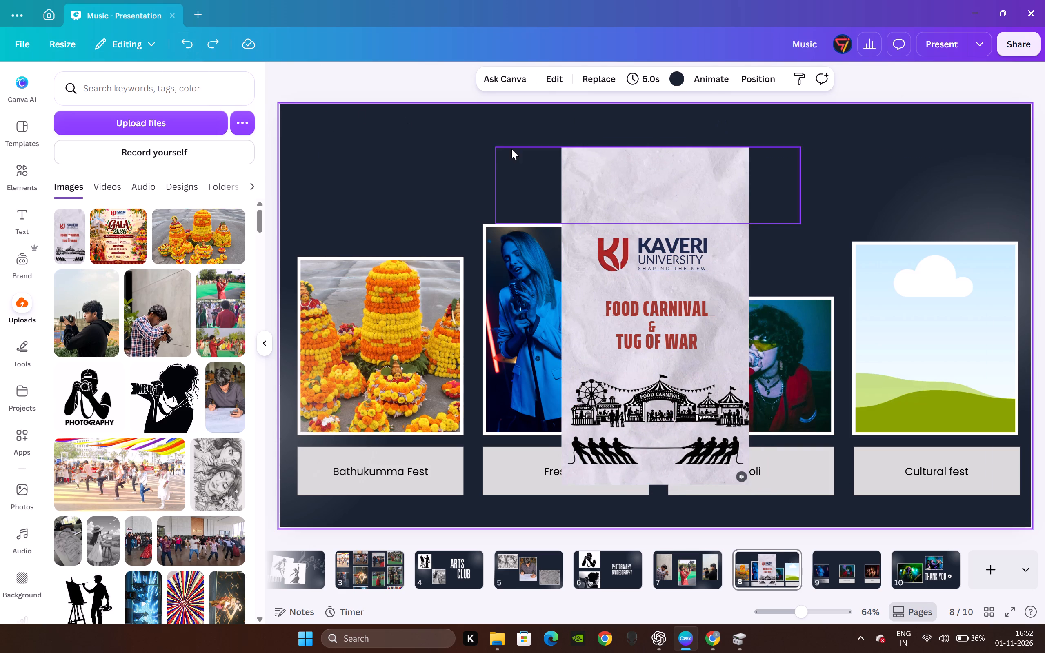
Lock the poster's paper background in position.
left_click(594, 177)
left_click(658, 122)
left_click(628, 176)
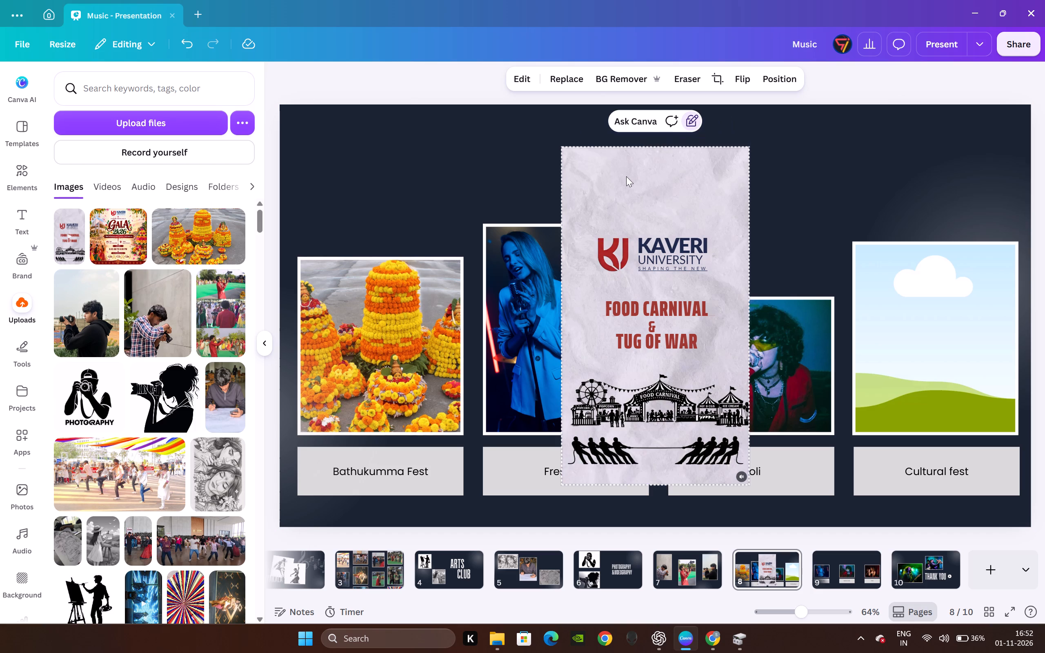
Group the poster's logo, text and silhouette artwork together with the overlapping "Freshers" and "Holi" pictures, leaving out the "OUR EVENTS" title.
left_click(842, 146)
left_click_drag(603, 195, 622, 238)
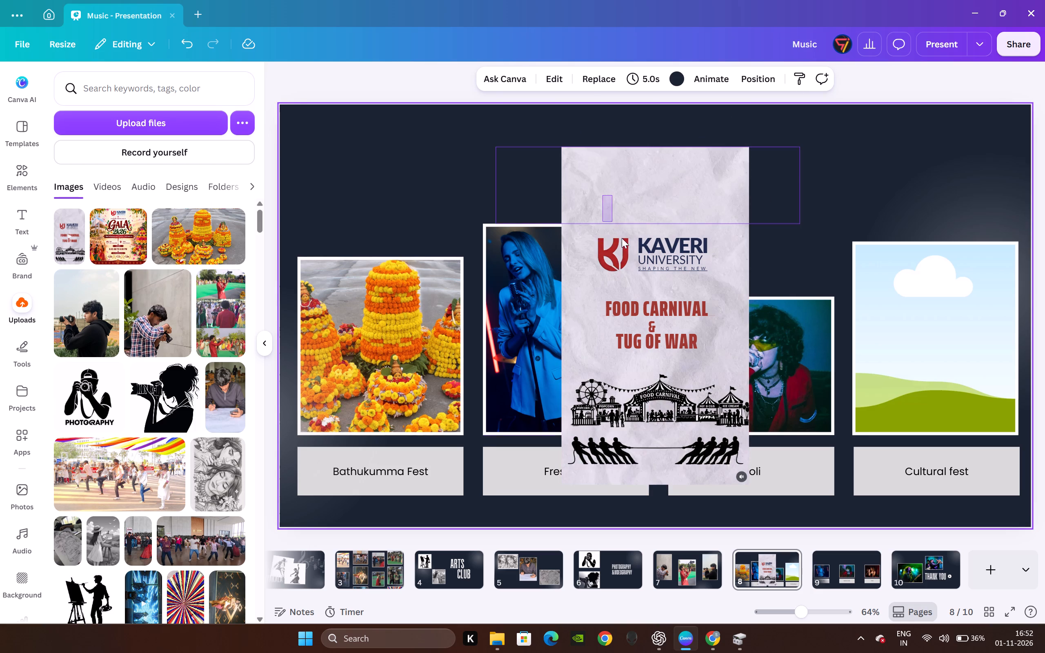
left_click_drag(622, 238, 697, 434)
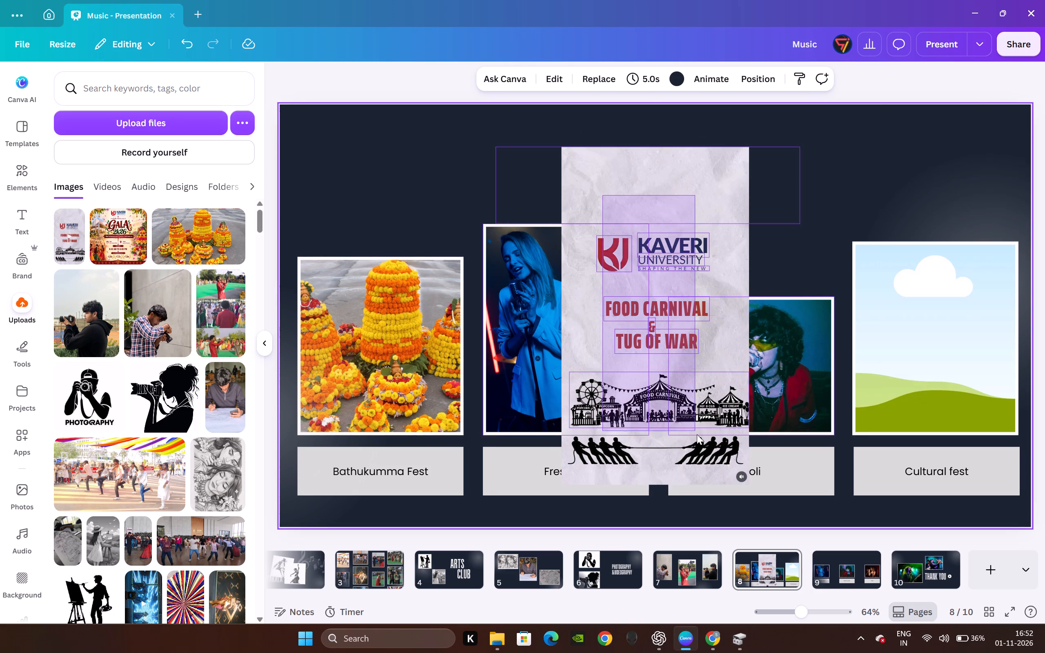
left_click_drag(697, 434, 695, 440)
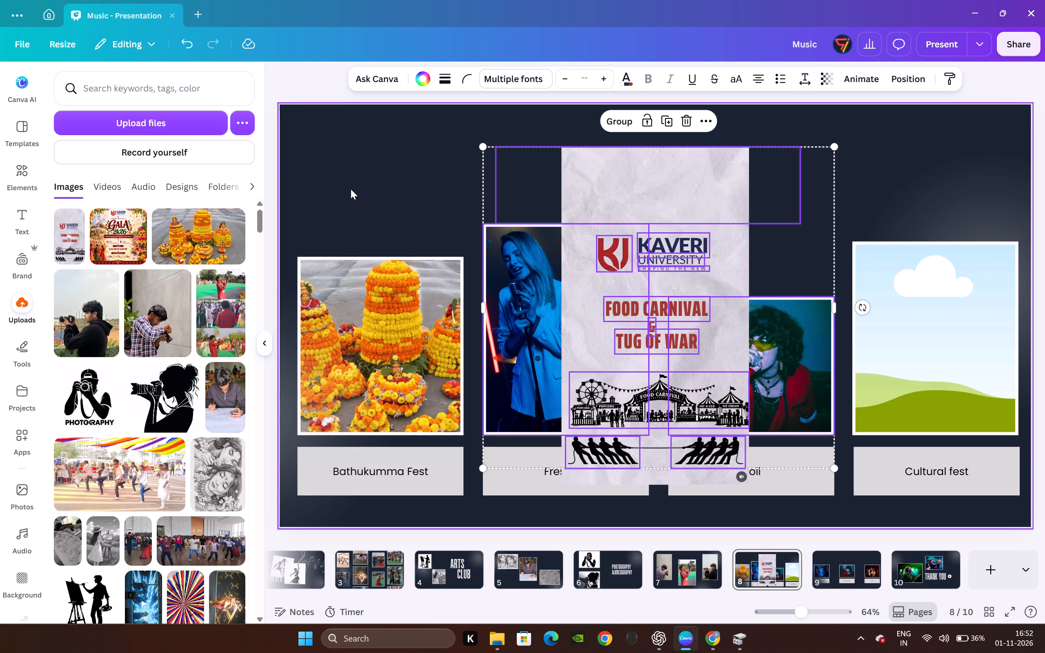
left_click(351, 189)
left_click_drag(601, 231, 657, 333)
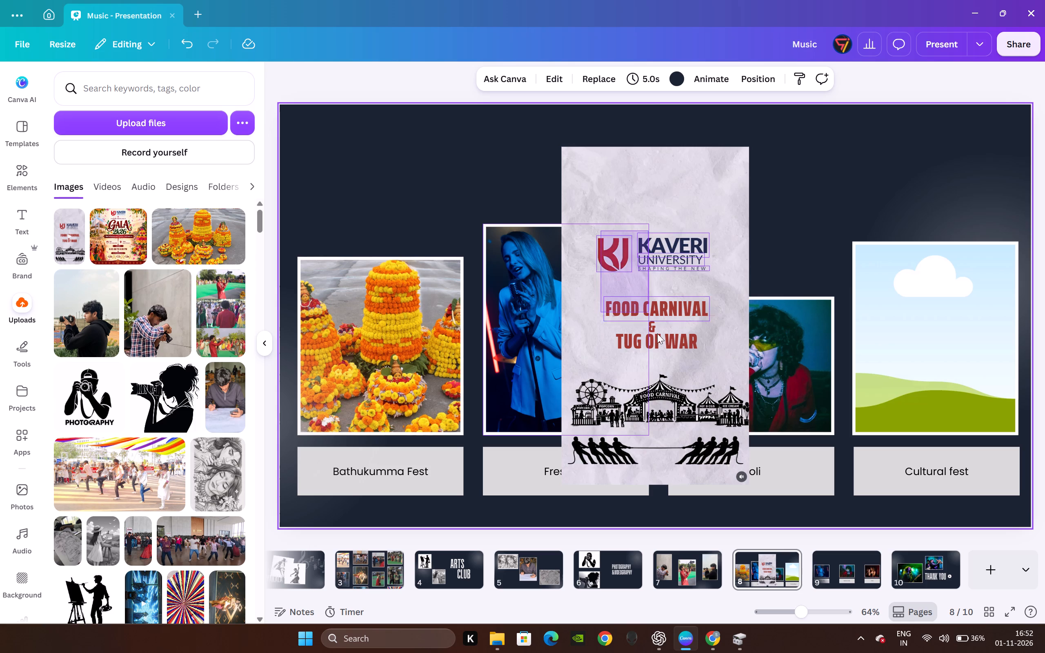
left_click_drag(657, 333, 686, 442)
left_click(623, 202)
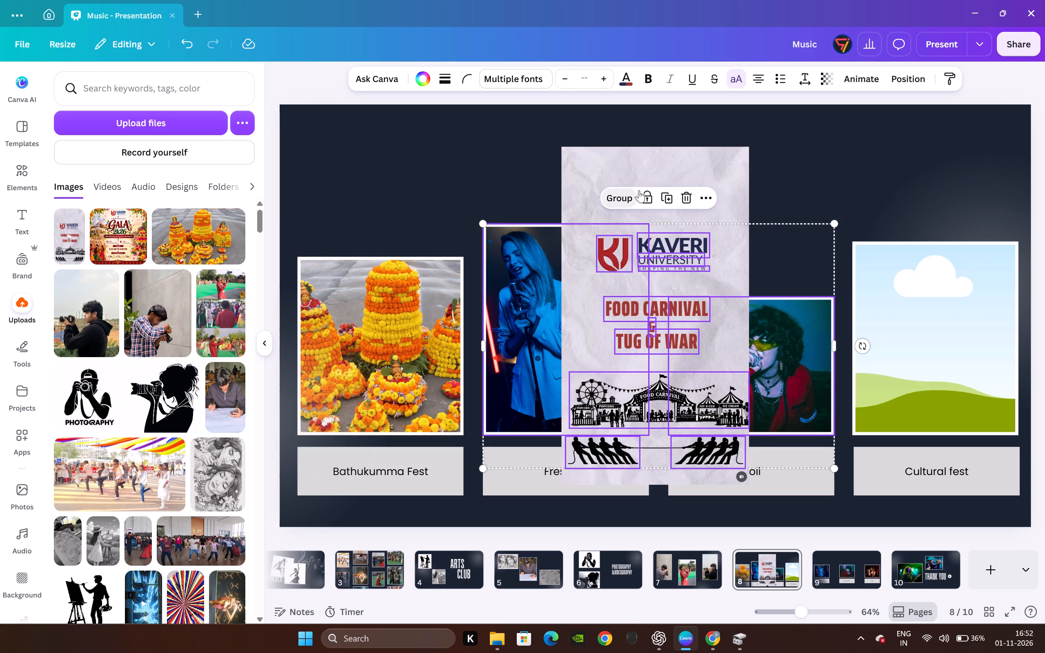
Unlock the poster's paper background and move it up and right, to overlap the "Holi" picture and the empty "Cultural fest" frame.
left_click(836, 131)
left_click_drag(677, 171, 720, 141)
left_click(905, 127)
left_click(707, 185)
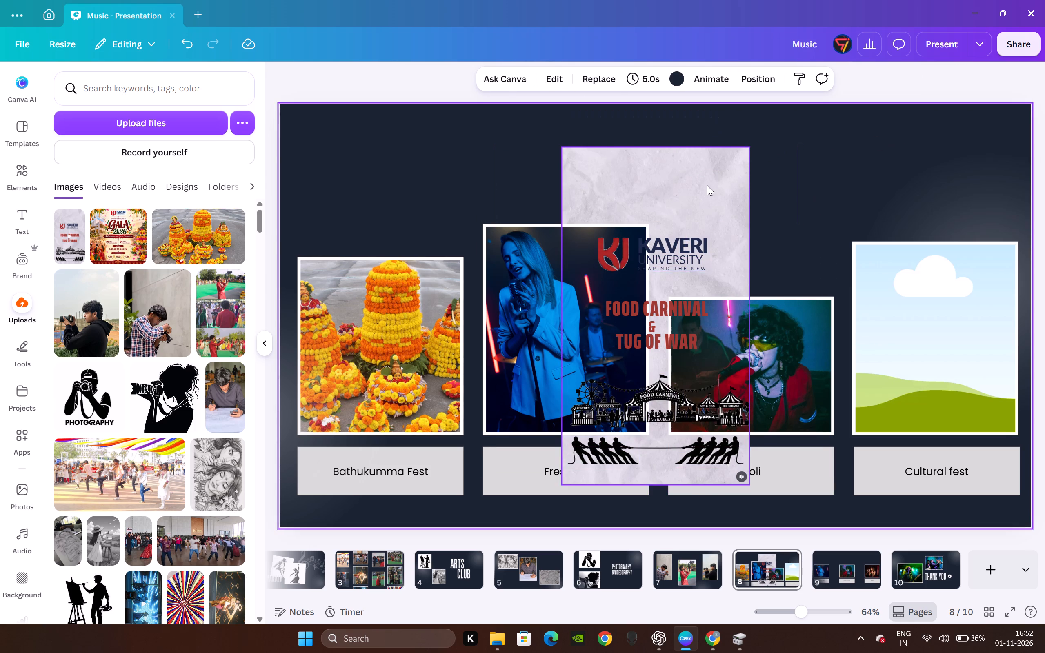
left_click(695, 118)
left_click_drag(688, 171, 717, 153)
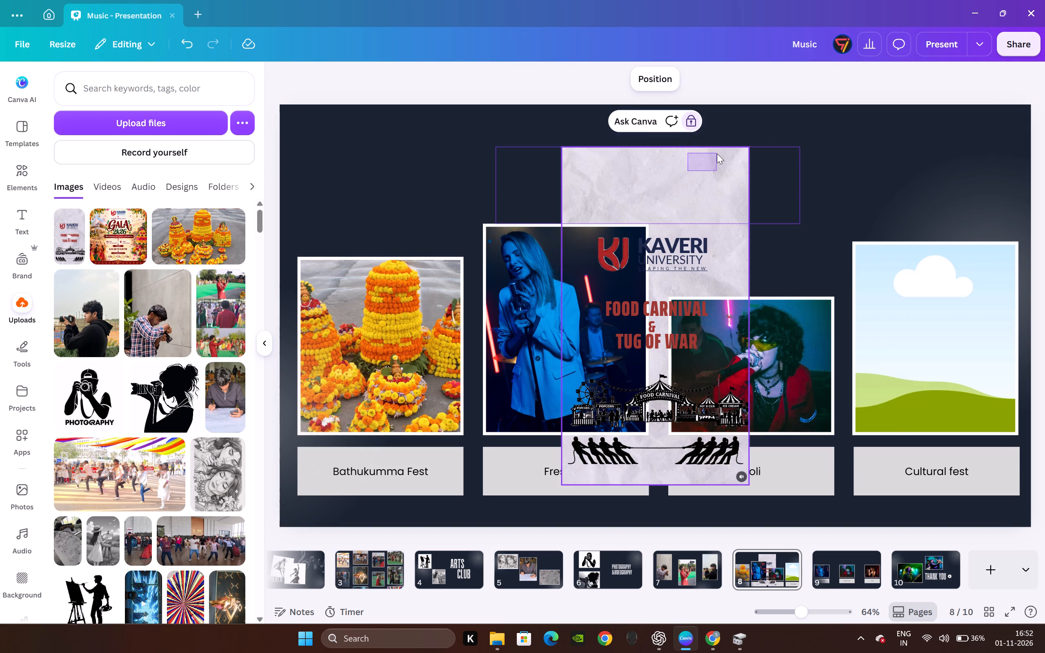
left_click_drag(717, 153, 716, 153)
left_click(894, 160)
left_click(684, 208)
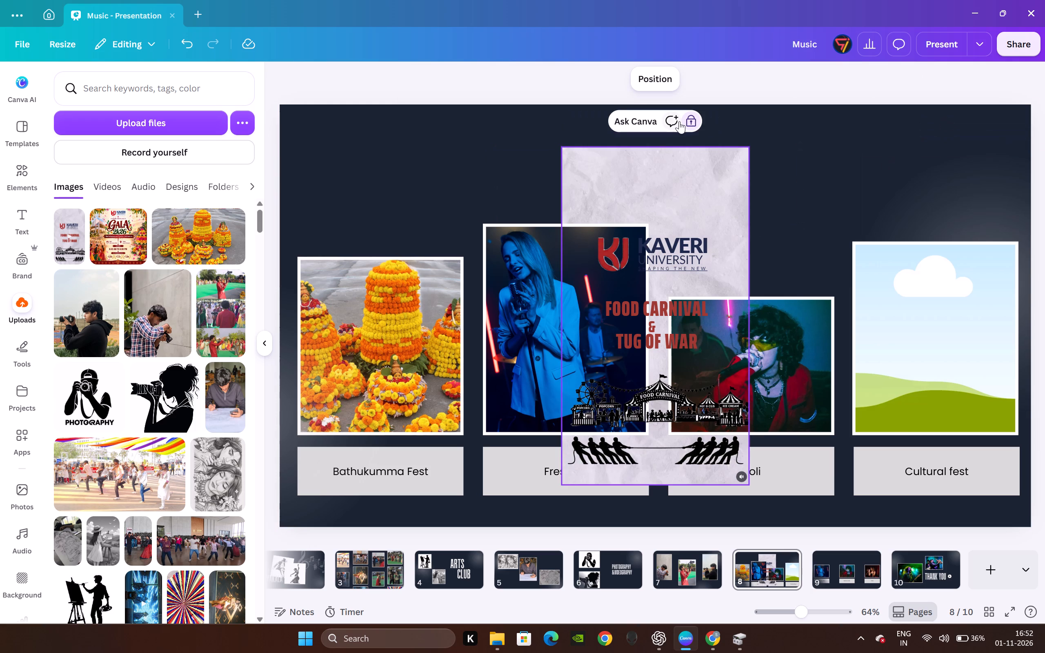
left_click(683, 121)
left_click_drag(702, 183, 833, 135)
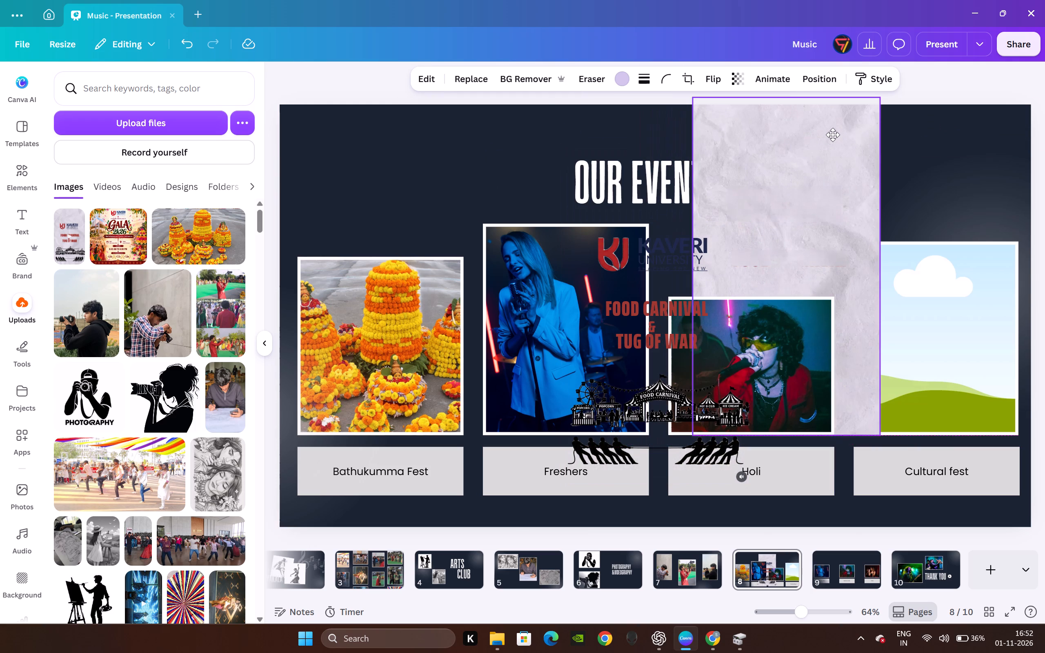
left_click_drag(833, 135, 832, 135)
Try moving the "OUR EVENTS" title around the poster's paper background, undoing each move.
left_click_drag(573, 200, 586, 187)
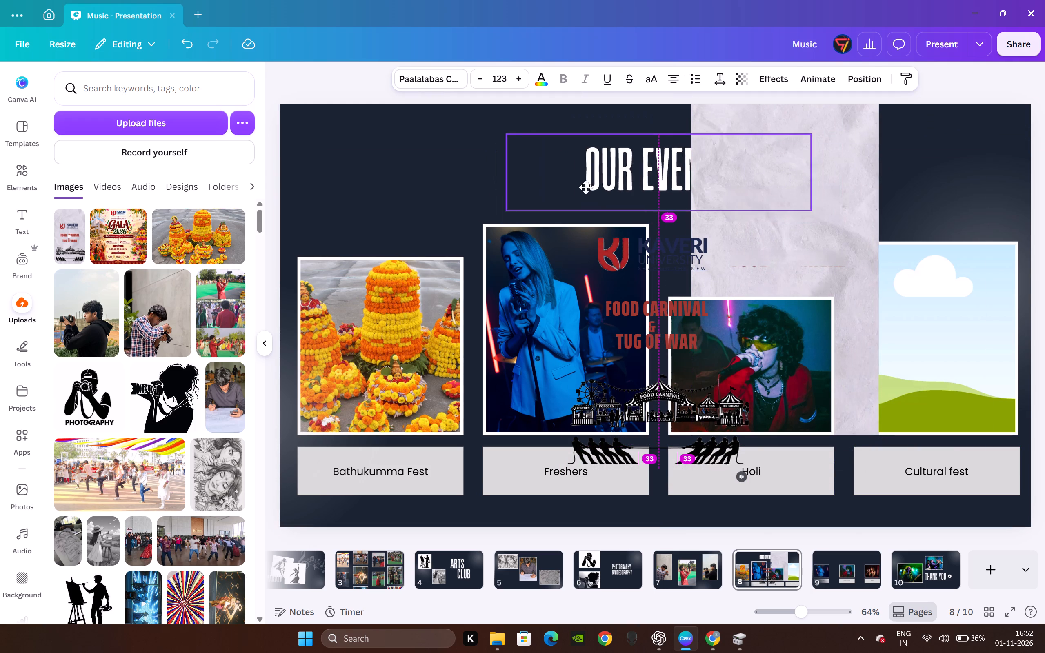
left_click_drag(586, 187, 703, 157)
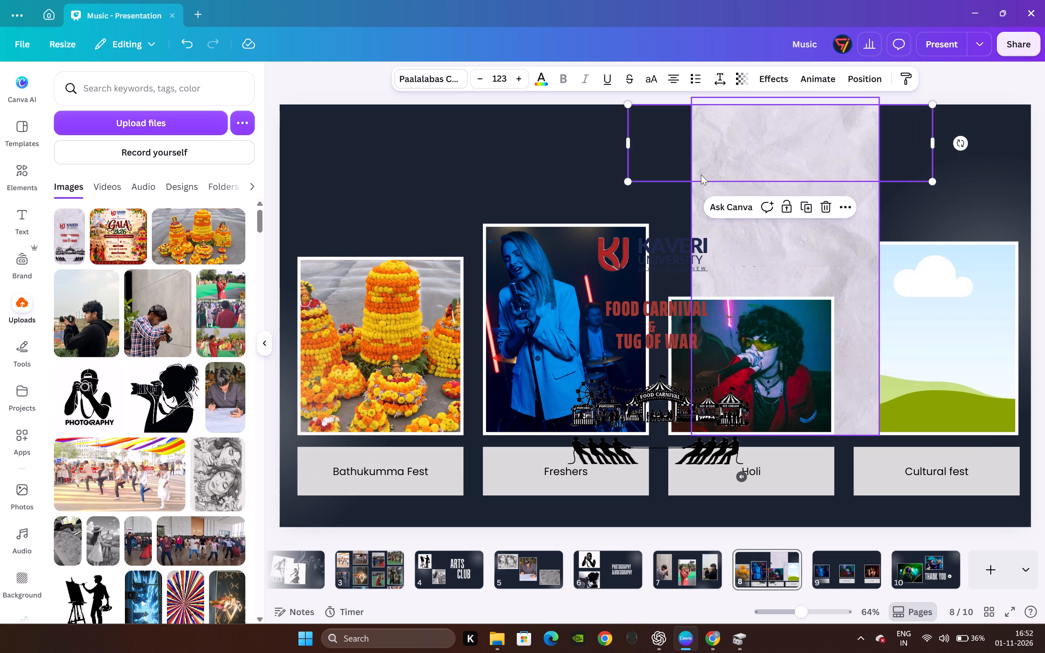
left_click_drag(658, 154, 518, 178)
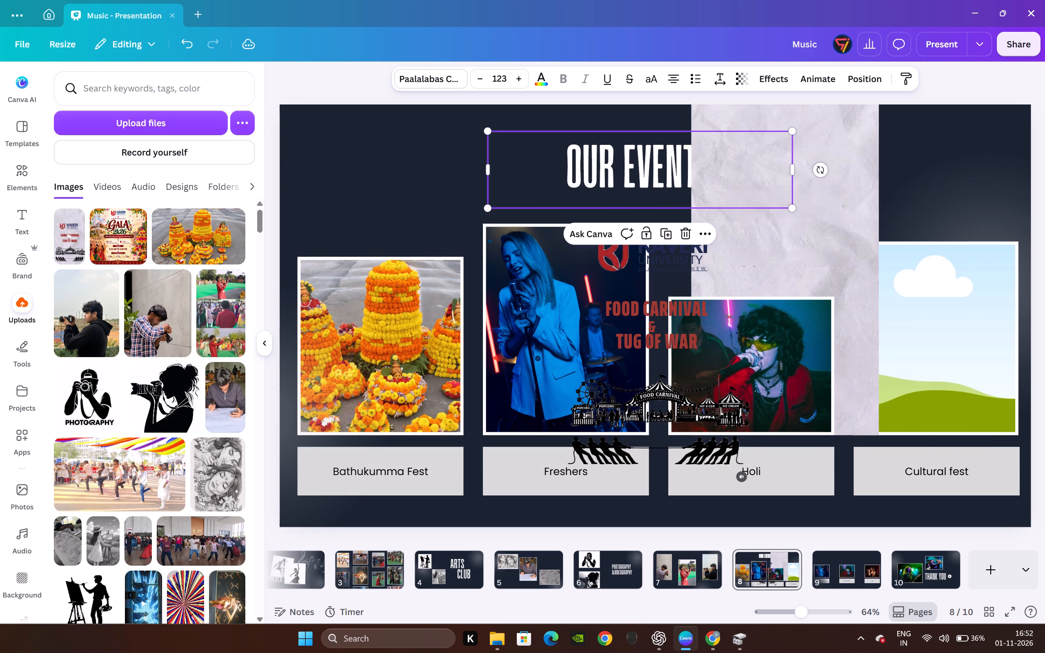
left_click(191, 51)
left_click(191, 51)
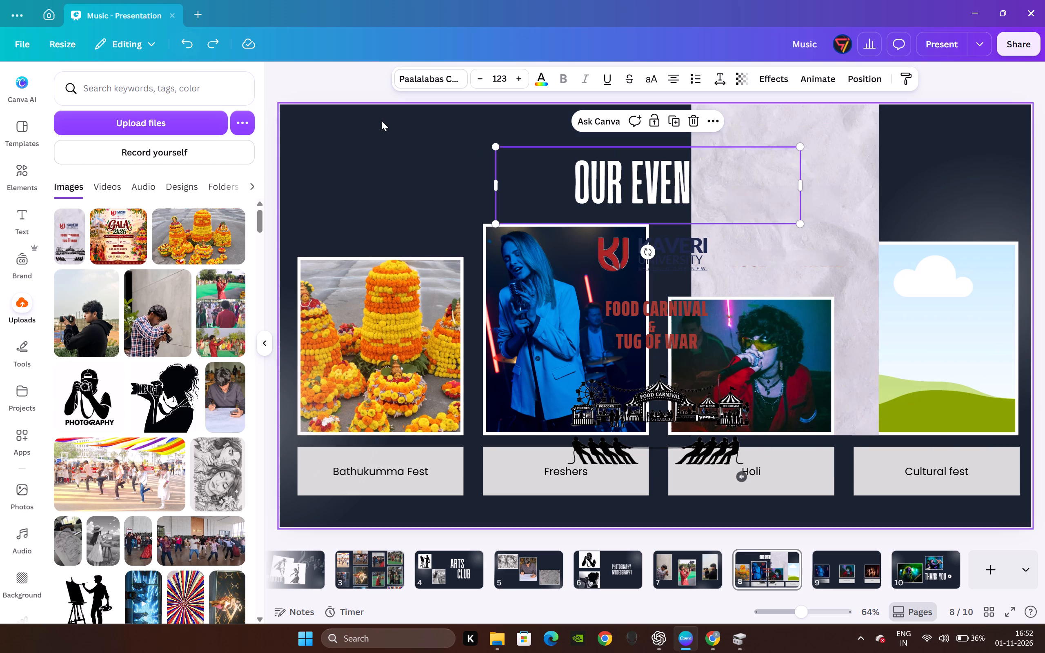
Undo the paper background's move and the grouping of the poster artwork with the "Freshers" and "Holi" pictures.
left_click(349, 71)
left_click_drag(660, 298, 663, 282)
left_click(189, 45)
left_click(189, 45)
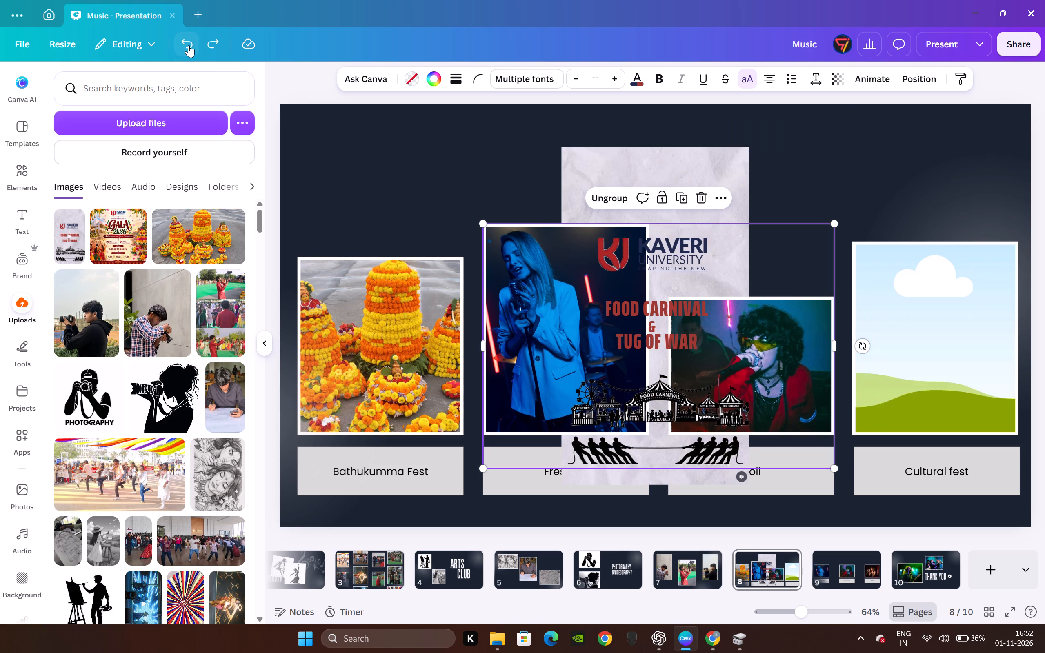
left_click(189, 45)
left_click(189, 45)
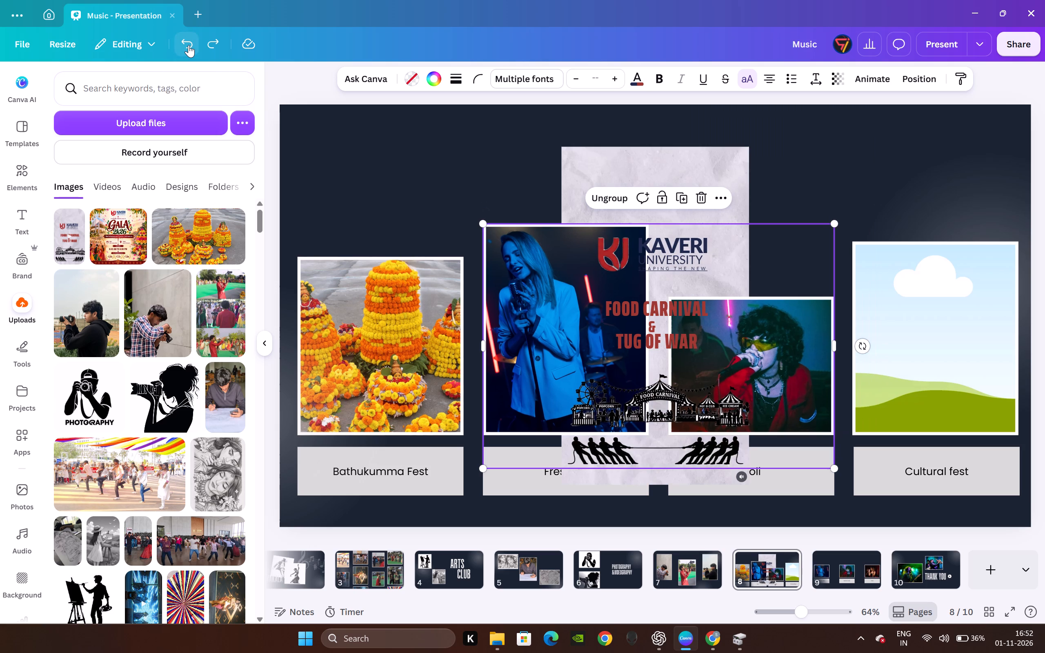
left_click(189, 45)
left_click(189, 45)
left_click(321, 85)
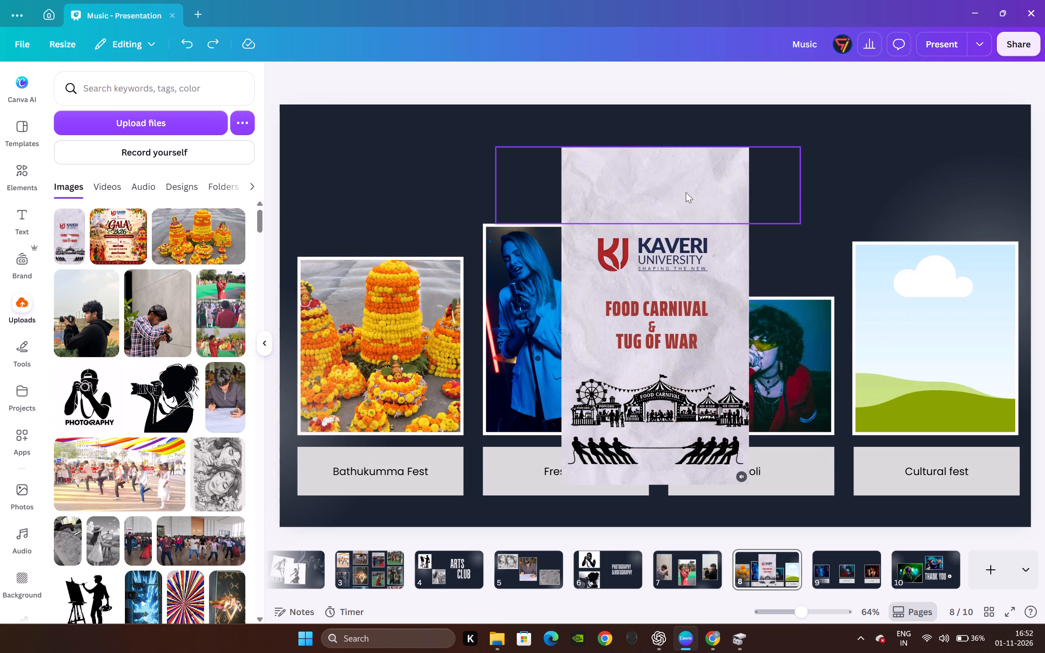
Lock the poster's paper background in position.
left_click(685, 193)
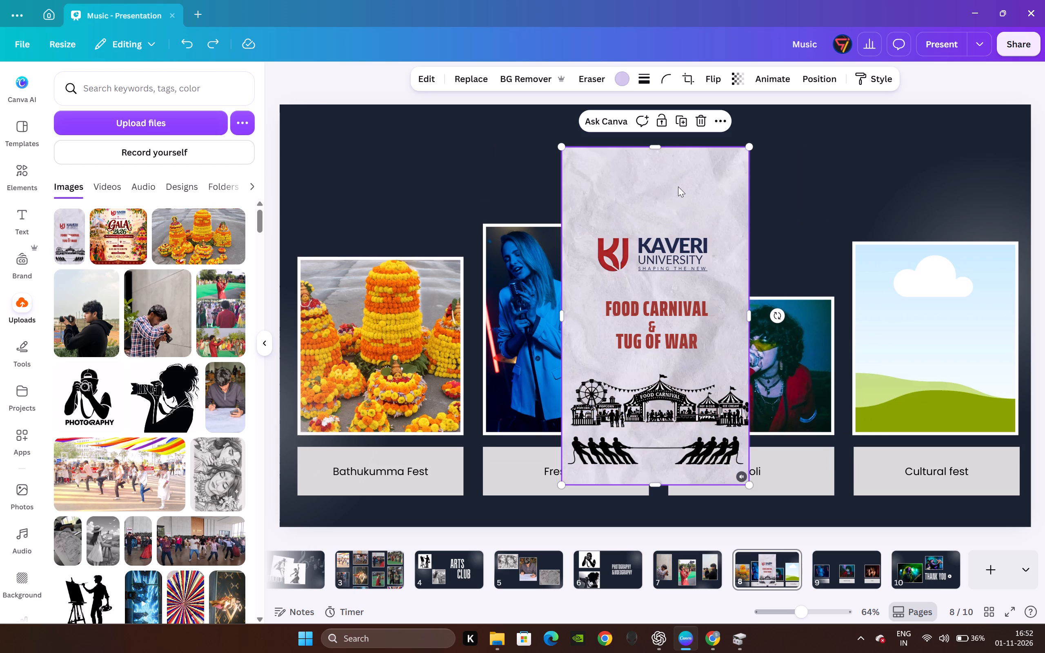
left_click(658, 128)
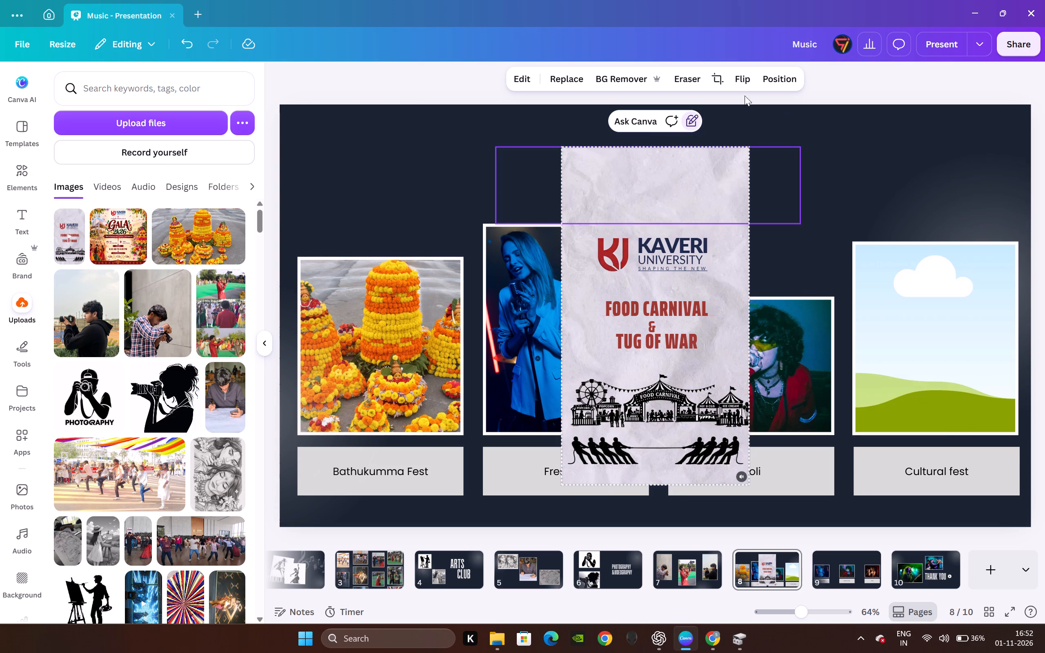
left_click(893, 80)
Select the poster's university name, event text, carnival silhouette and rope together above the locked background and lock them in position.
left_click_drag(595, 224, 598, 236)
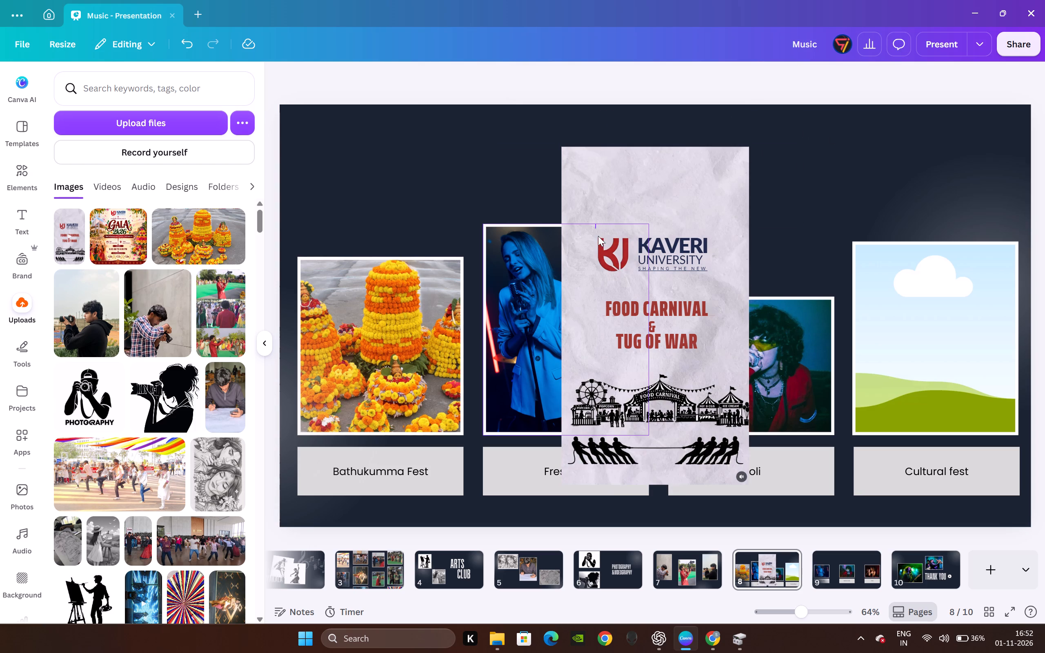
left_click_drag(598, 236, 602, 244)
left_click(651, 184)
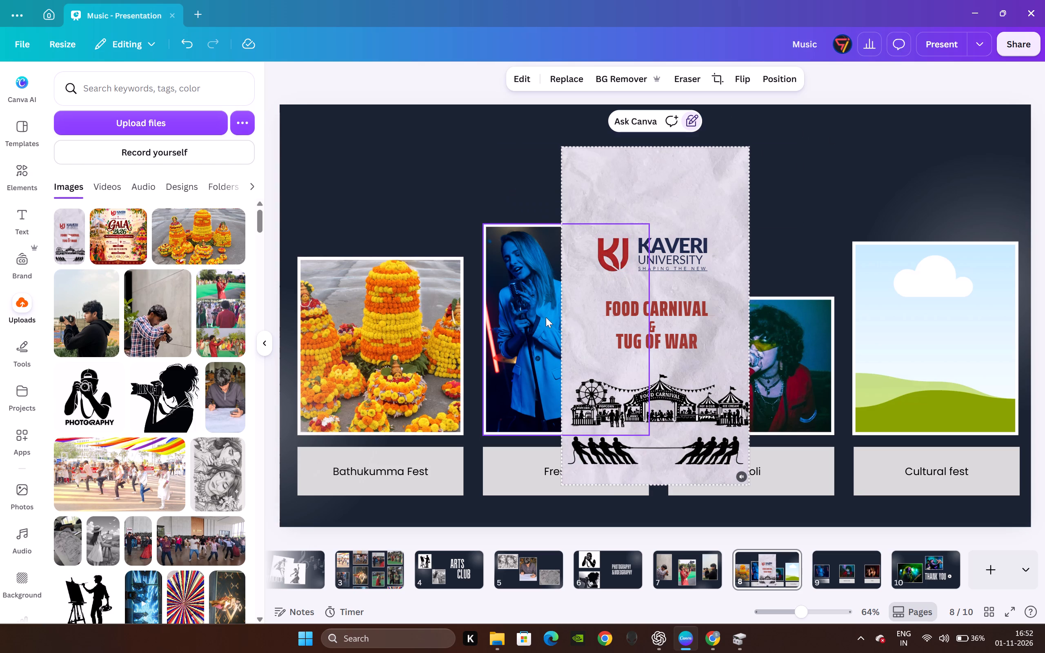
left_click_drag(653, 225, 653, 235)
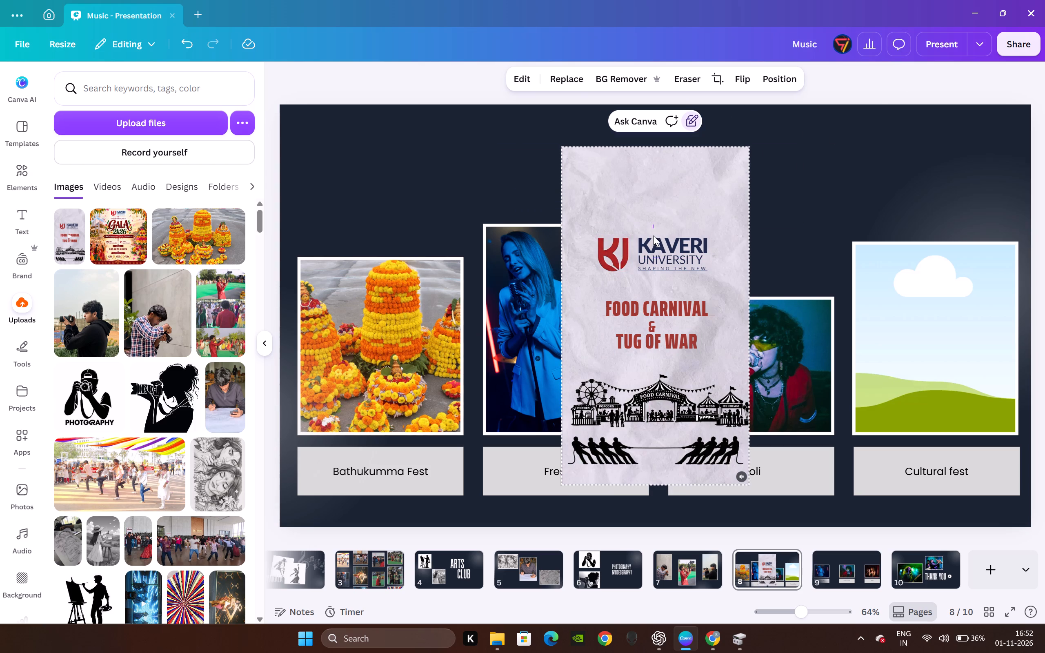
left_click_drag(653, 235, 659, 451)
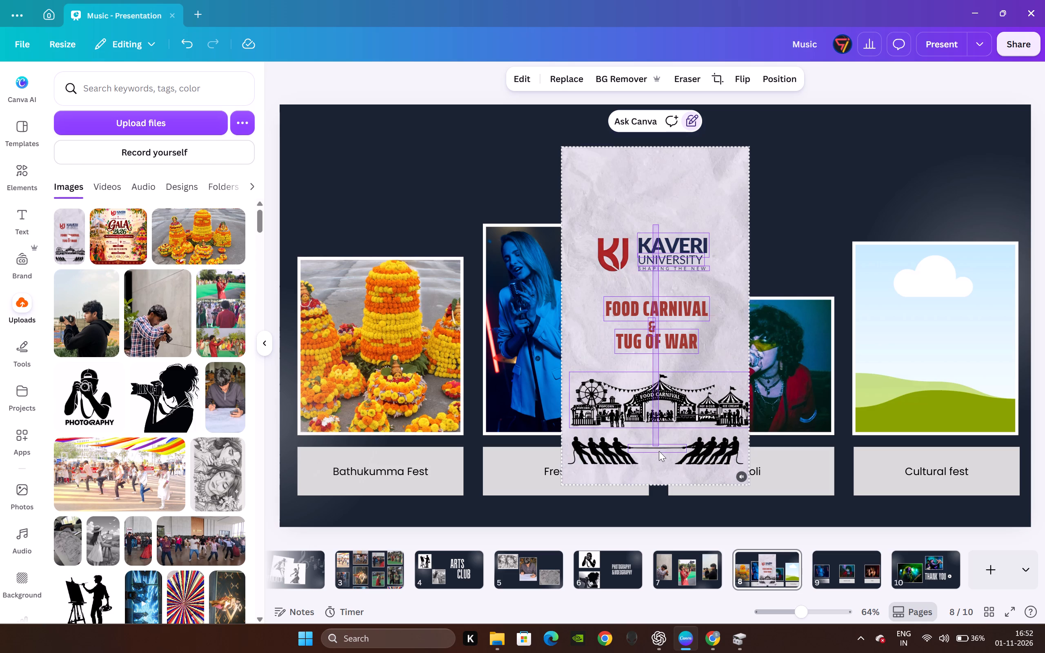
left_click_drag(659, 451, 658, 454)
left_click(652, 200)
left_click(617, 187)
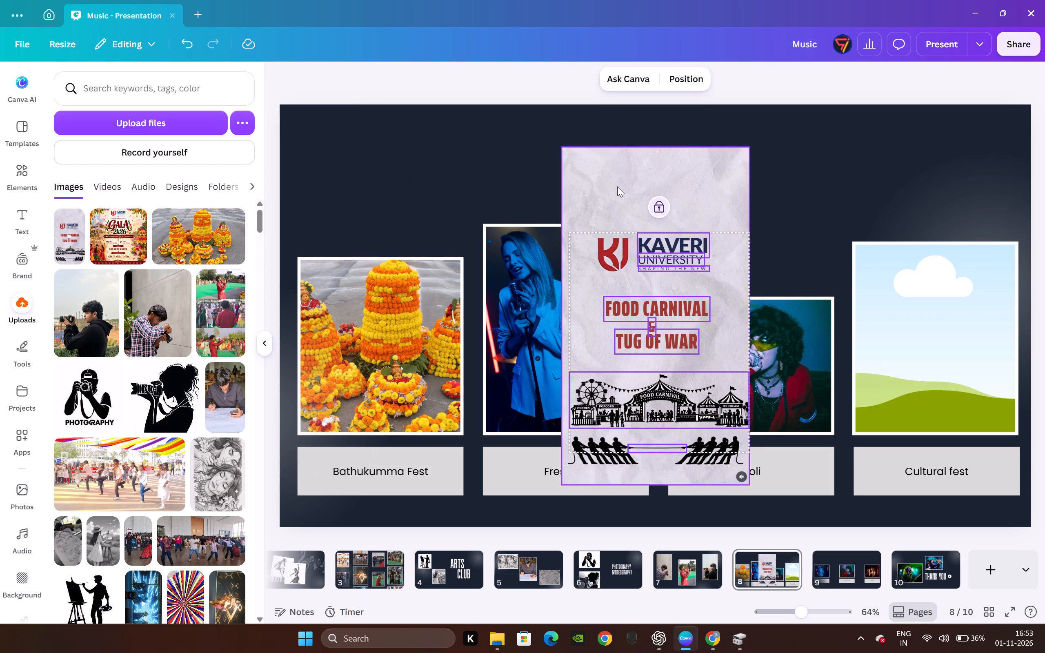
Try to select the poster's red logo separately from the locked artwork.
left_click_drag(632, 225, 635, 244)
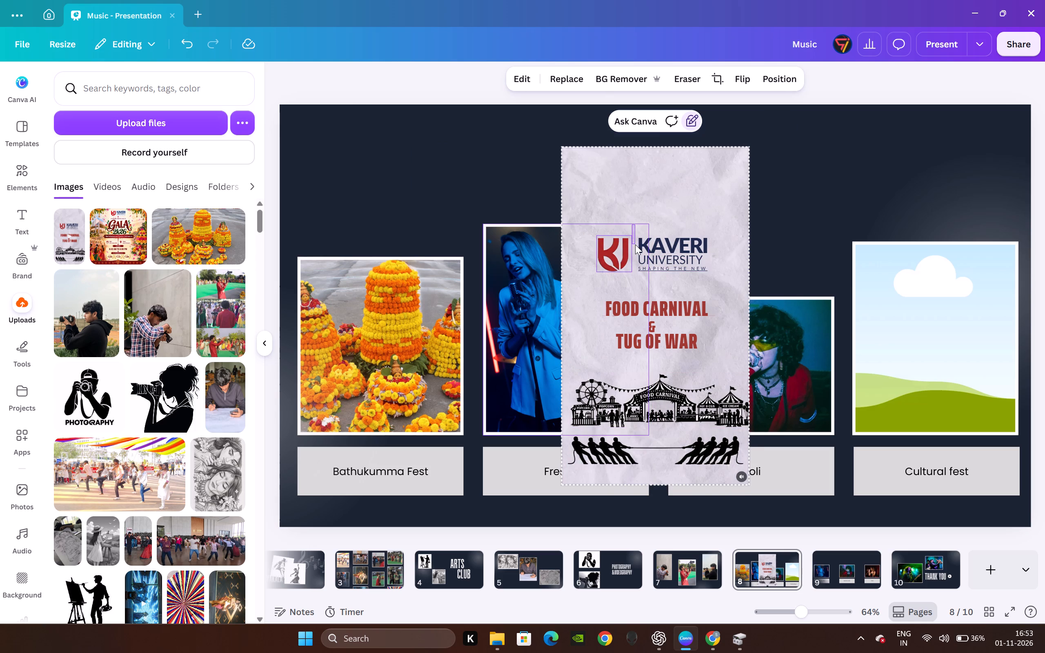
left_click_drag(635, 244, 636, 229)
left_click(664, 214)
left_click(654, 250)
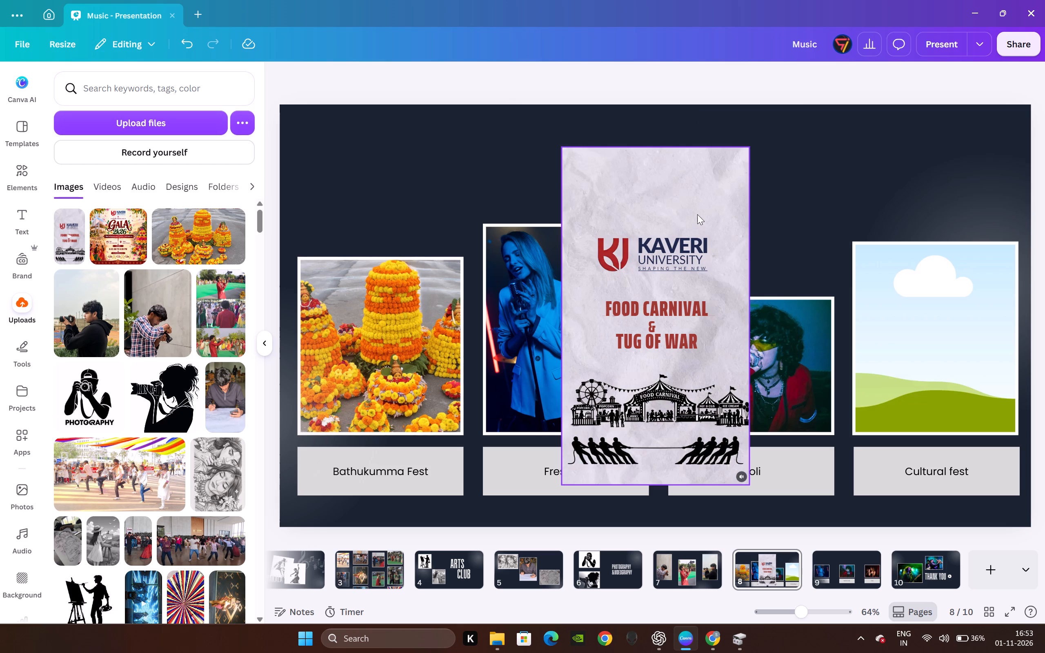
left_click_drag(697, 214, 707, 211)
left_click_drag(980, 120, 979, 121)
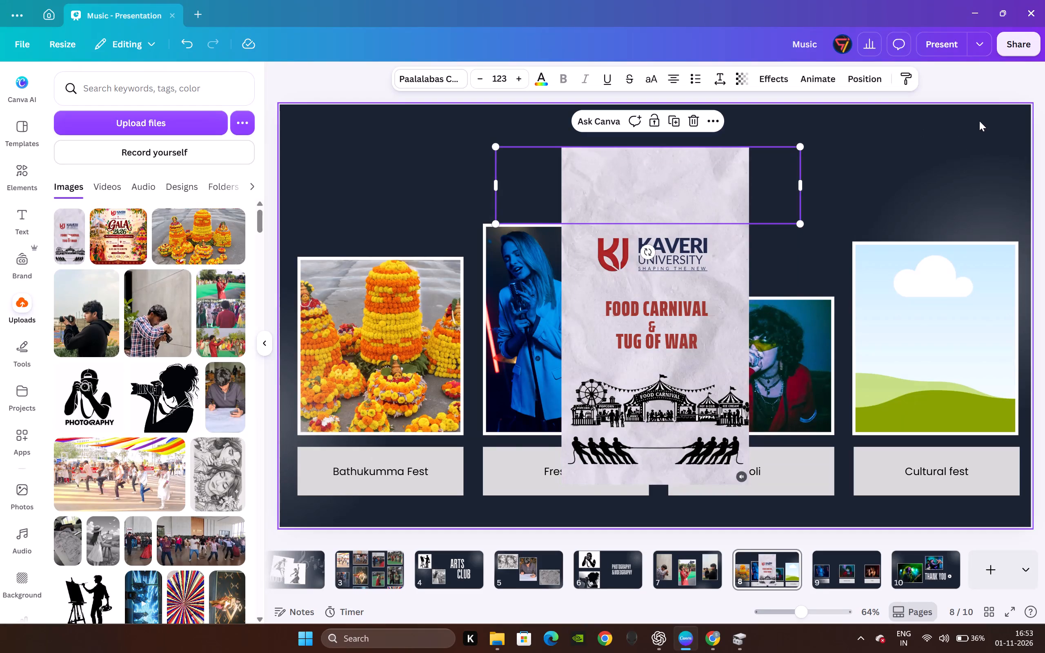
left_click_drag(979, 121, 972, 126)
Unlock the poster's paper background.
left_click(711, 290)
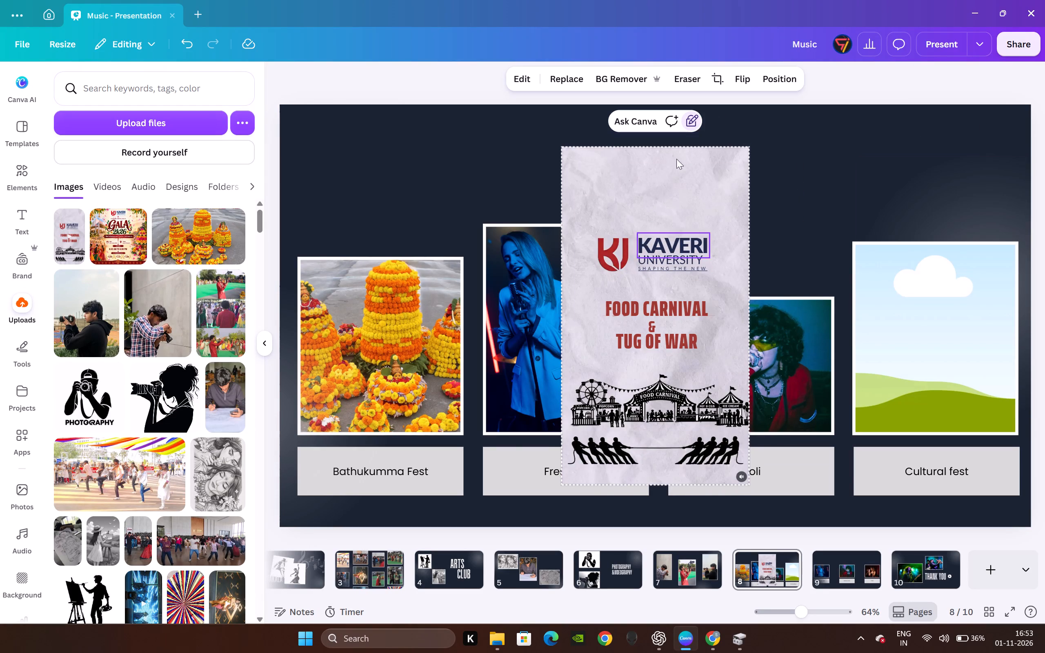
left_click(690, 121)
left_click(691, 121)
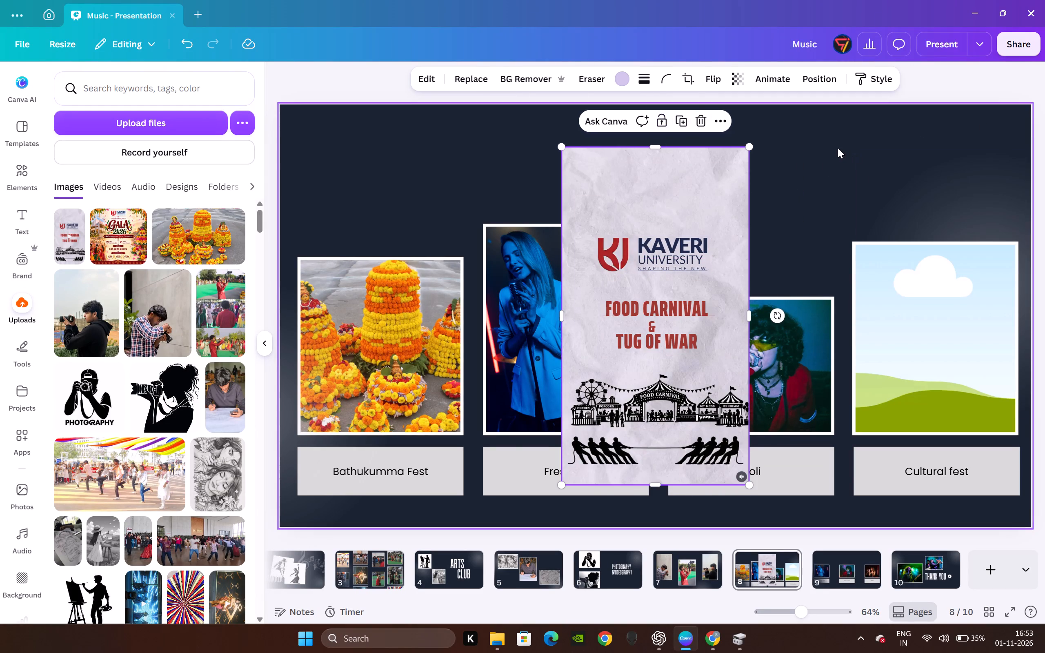
left_click(838, 148)
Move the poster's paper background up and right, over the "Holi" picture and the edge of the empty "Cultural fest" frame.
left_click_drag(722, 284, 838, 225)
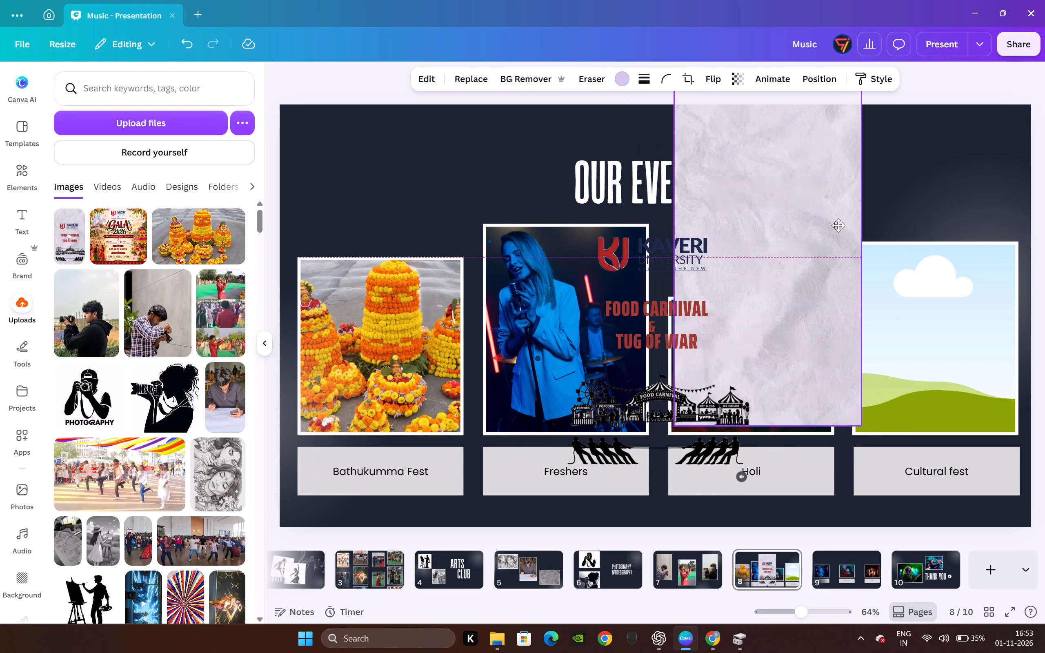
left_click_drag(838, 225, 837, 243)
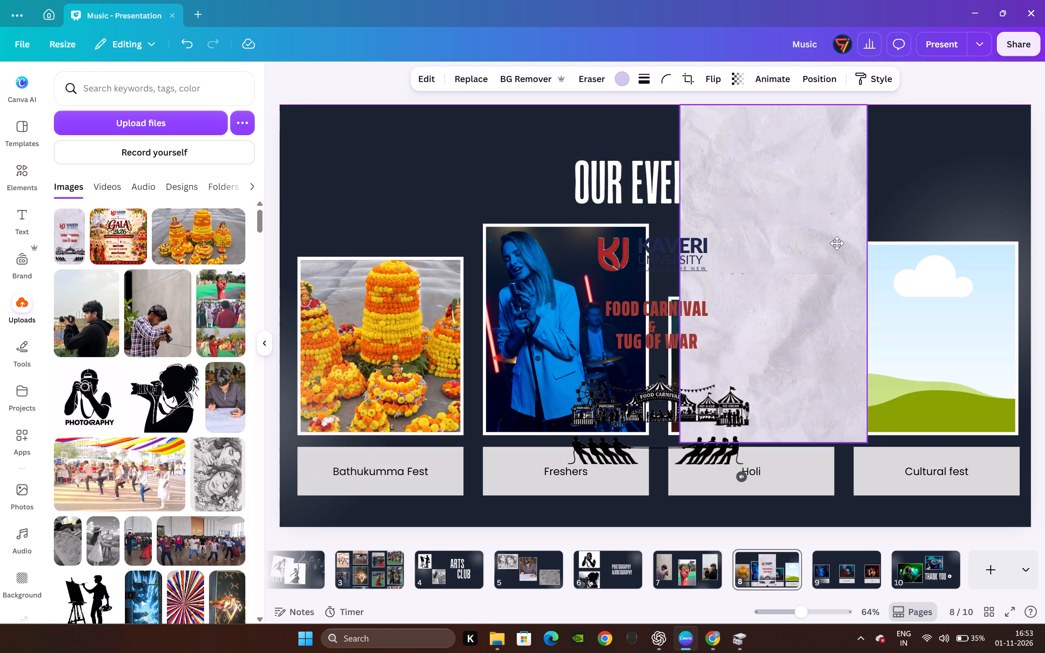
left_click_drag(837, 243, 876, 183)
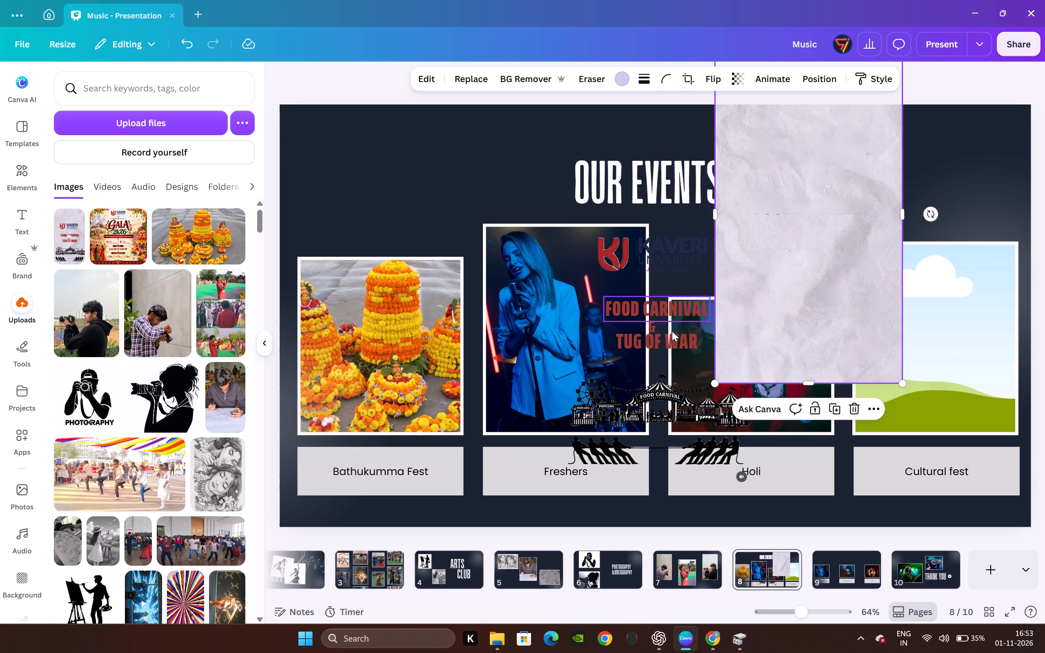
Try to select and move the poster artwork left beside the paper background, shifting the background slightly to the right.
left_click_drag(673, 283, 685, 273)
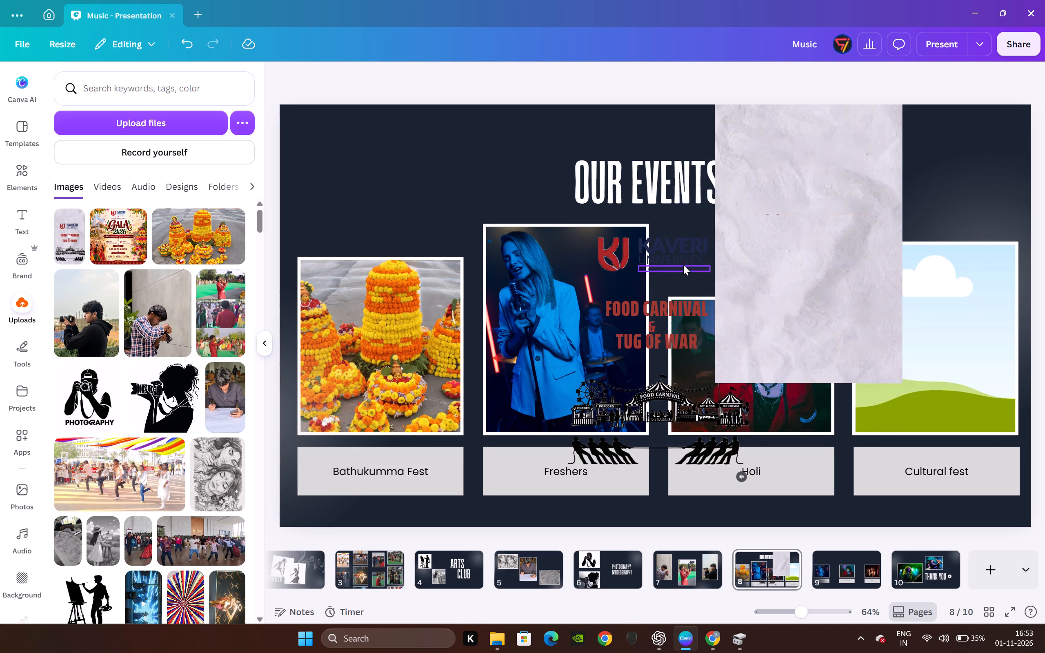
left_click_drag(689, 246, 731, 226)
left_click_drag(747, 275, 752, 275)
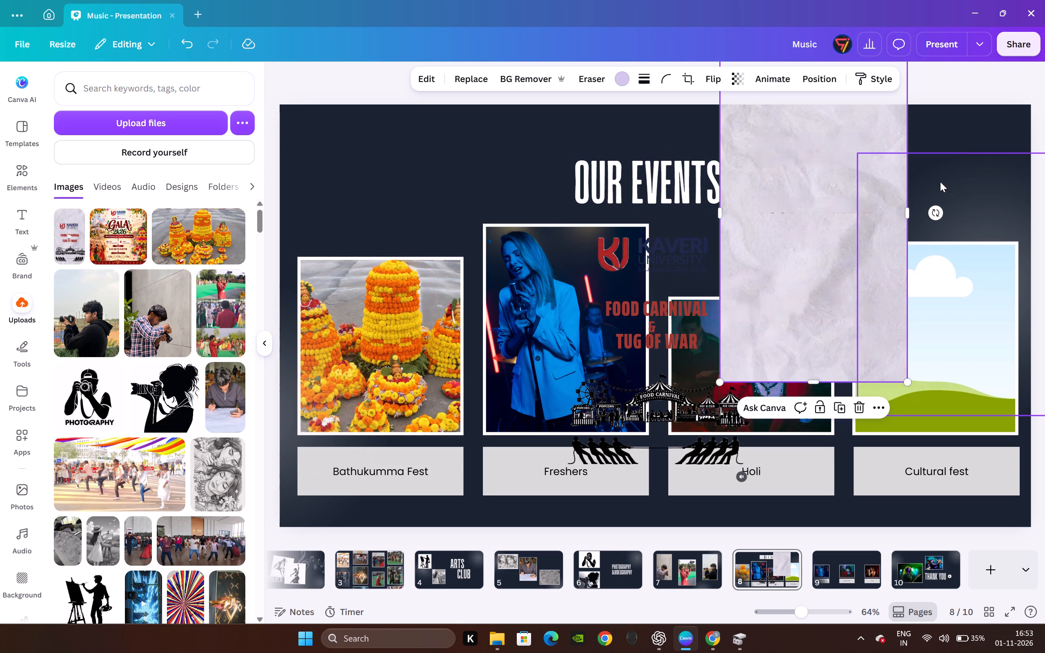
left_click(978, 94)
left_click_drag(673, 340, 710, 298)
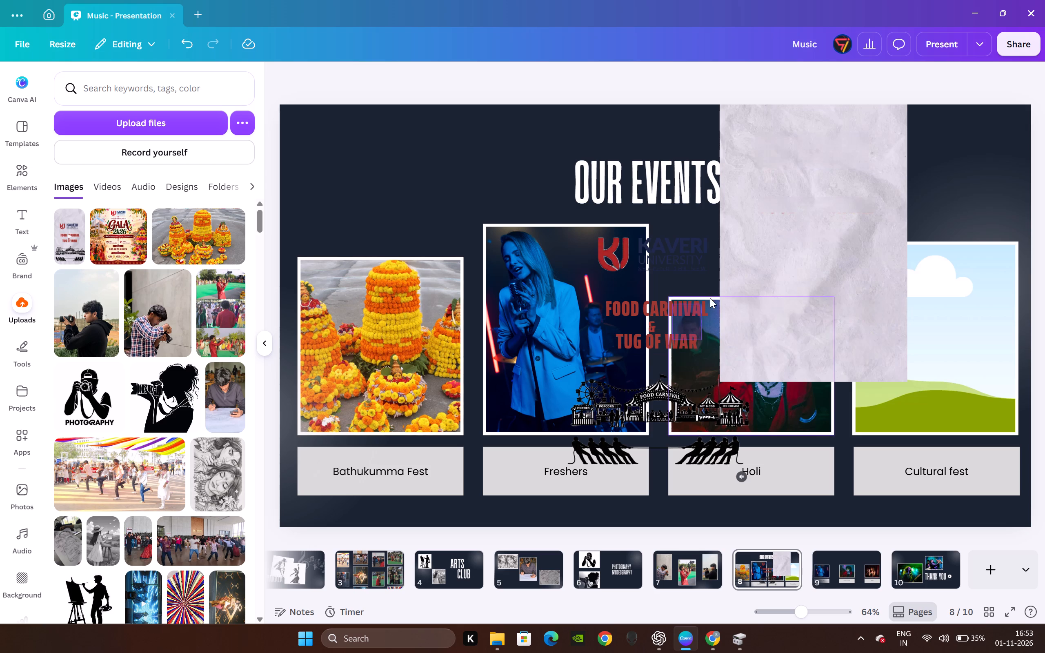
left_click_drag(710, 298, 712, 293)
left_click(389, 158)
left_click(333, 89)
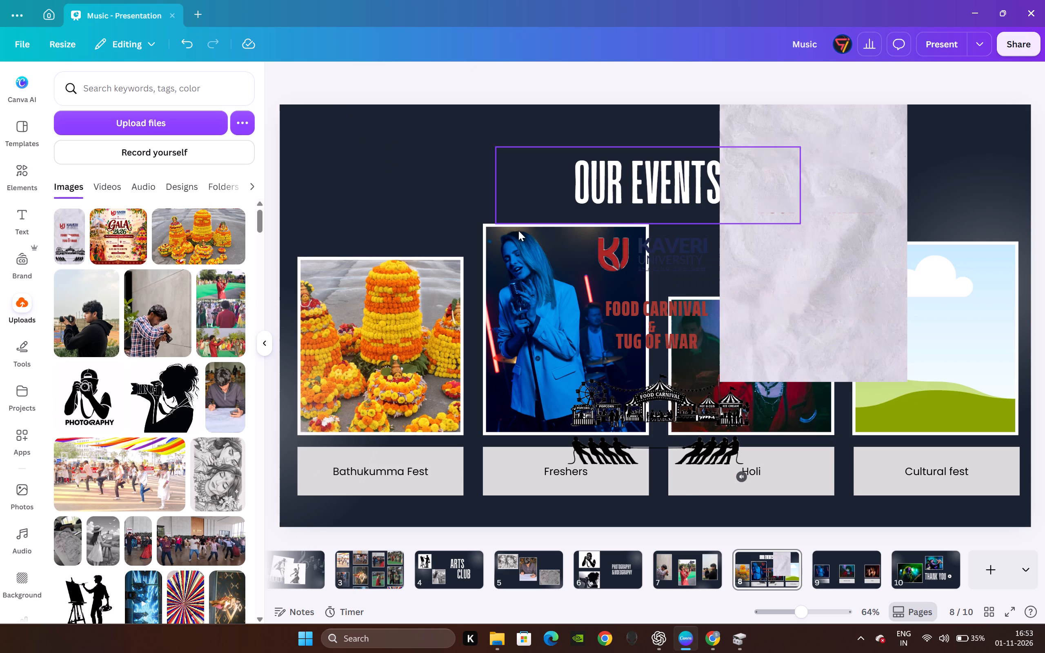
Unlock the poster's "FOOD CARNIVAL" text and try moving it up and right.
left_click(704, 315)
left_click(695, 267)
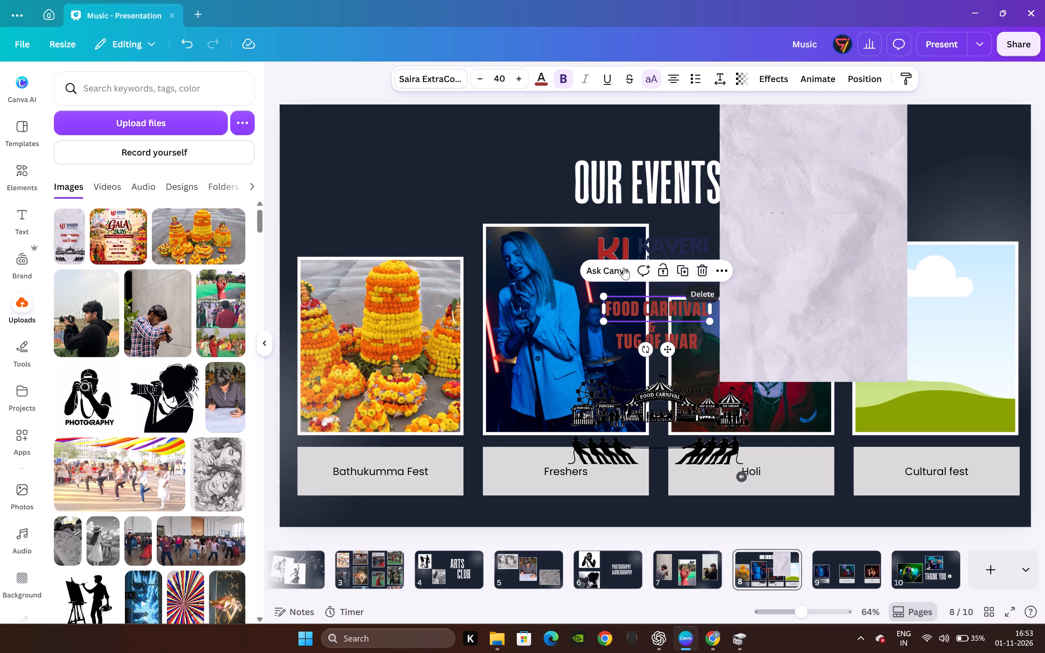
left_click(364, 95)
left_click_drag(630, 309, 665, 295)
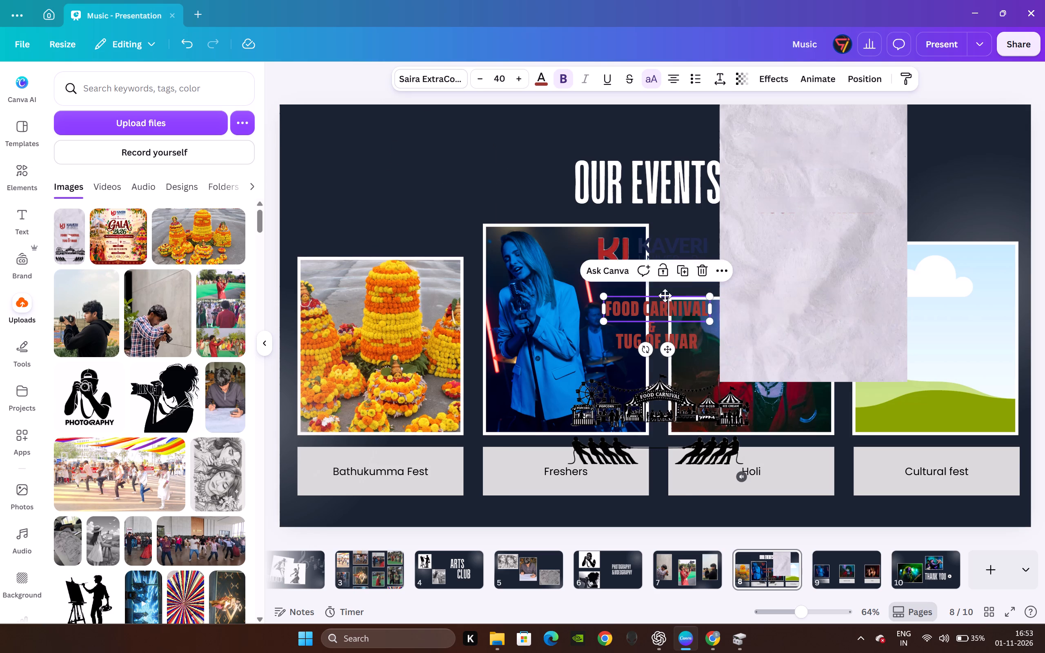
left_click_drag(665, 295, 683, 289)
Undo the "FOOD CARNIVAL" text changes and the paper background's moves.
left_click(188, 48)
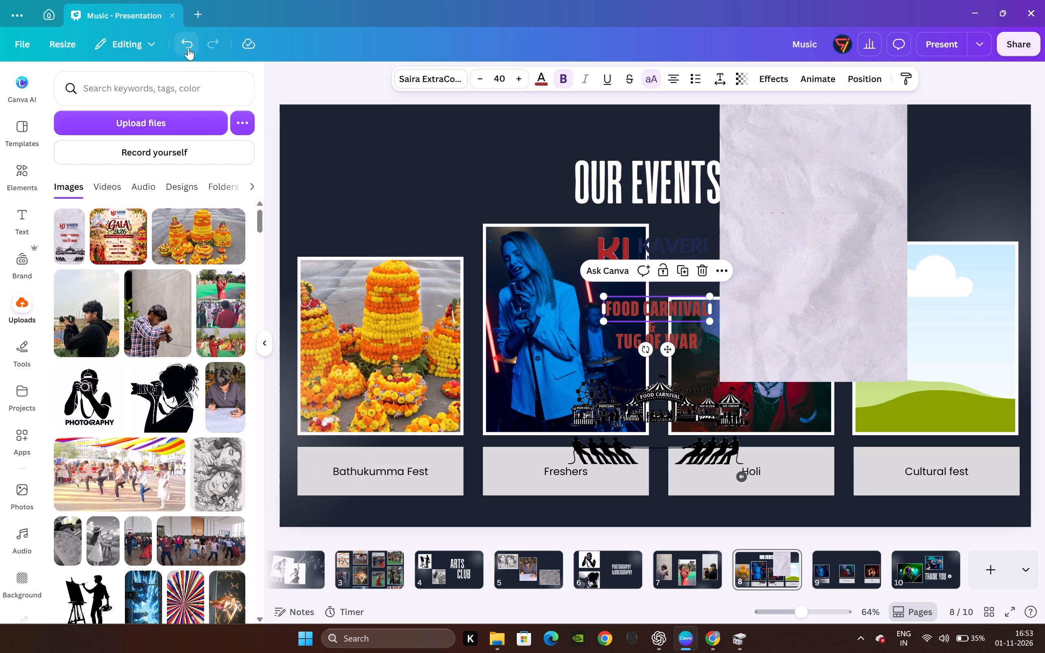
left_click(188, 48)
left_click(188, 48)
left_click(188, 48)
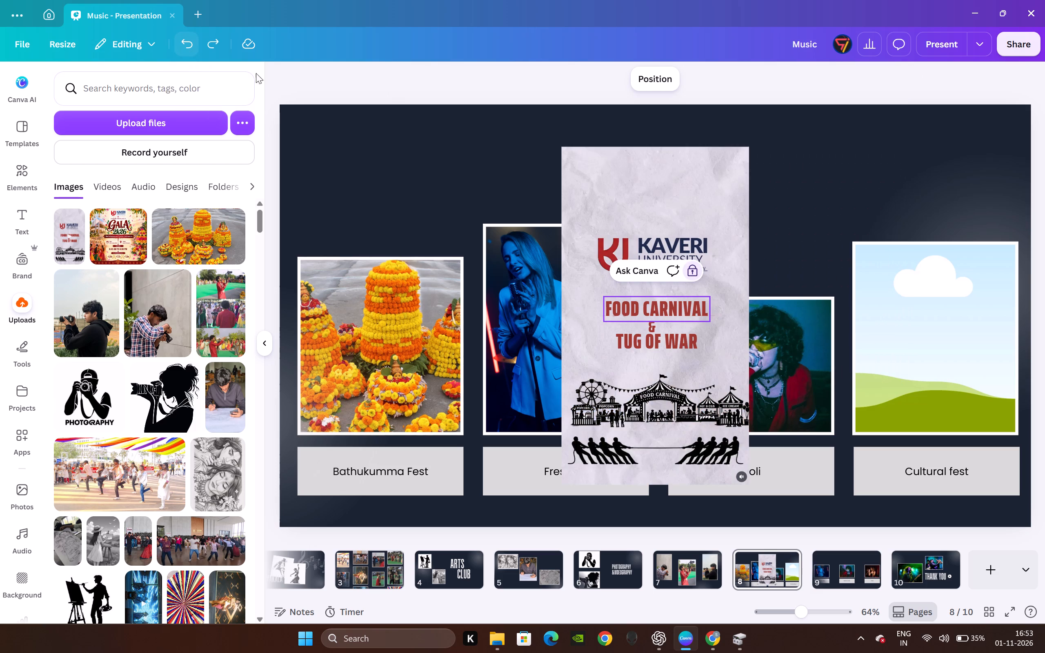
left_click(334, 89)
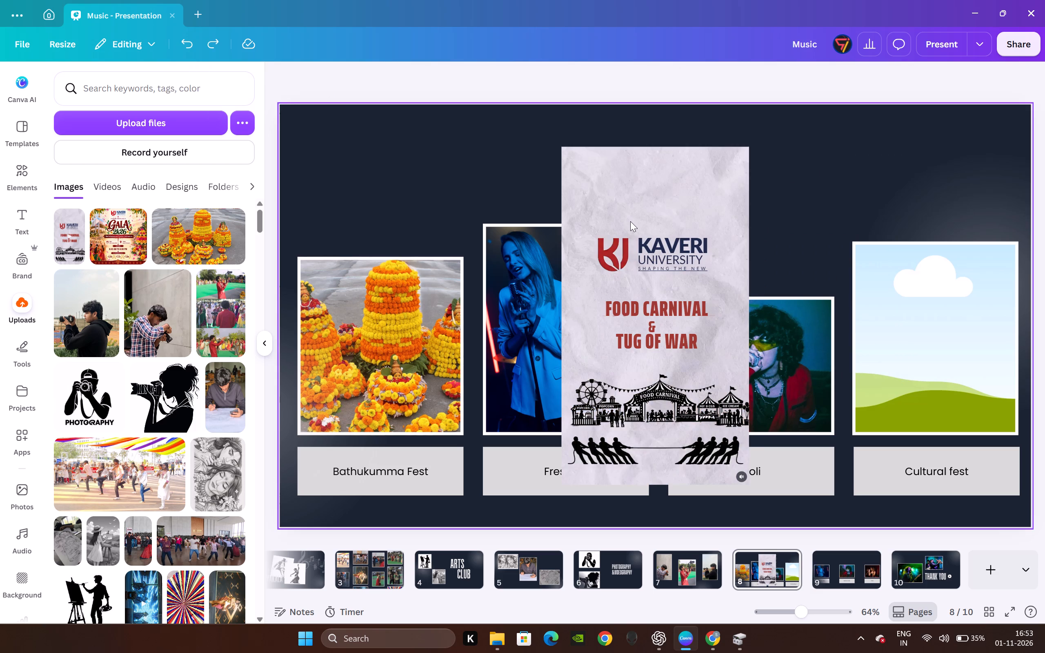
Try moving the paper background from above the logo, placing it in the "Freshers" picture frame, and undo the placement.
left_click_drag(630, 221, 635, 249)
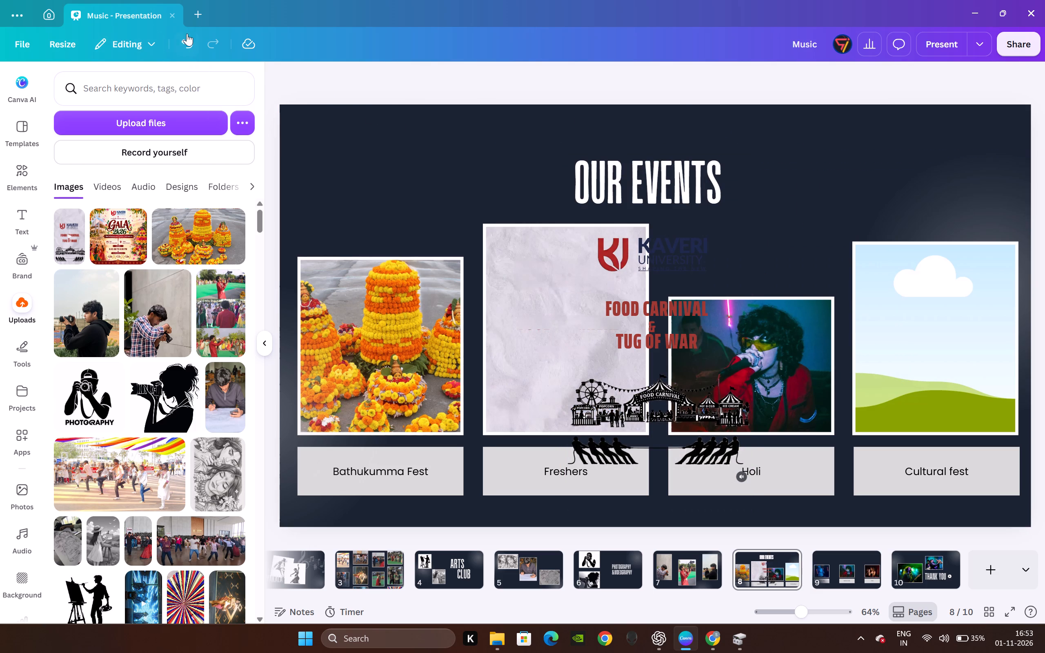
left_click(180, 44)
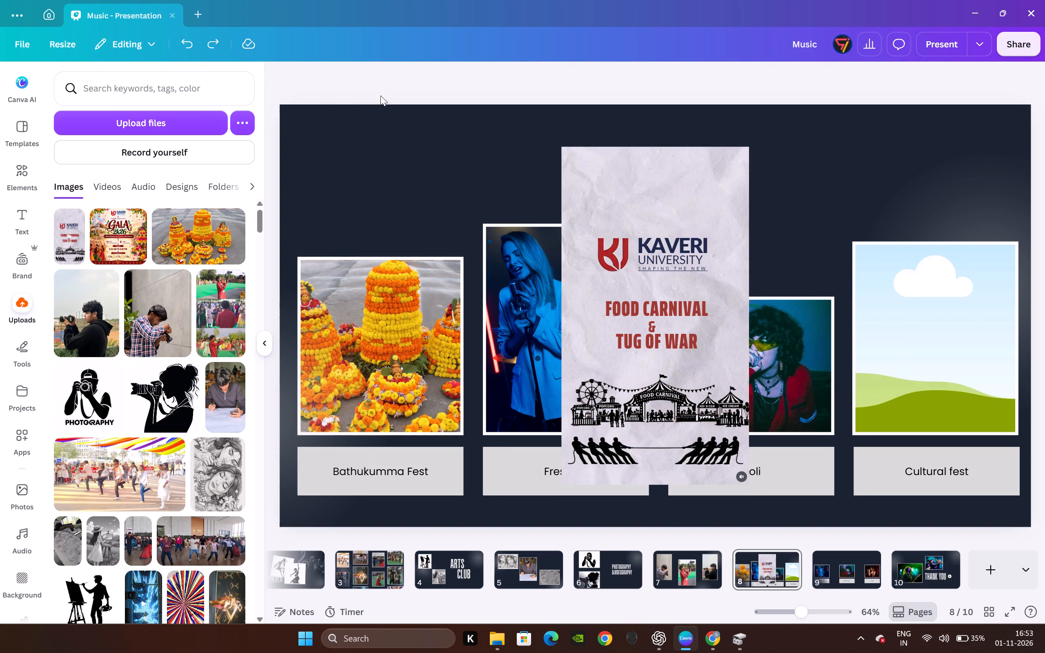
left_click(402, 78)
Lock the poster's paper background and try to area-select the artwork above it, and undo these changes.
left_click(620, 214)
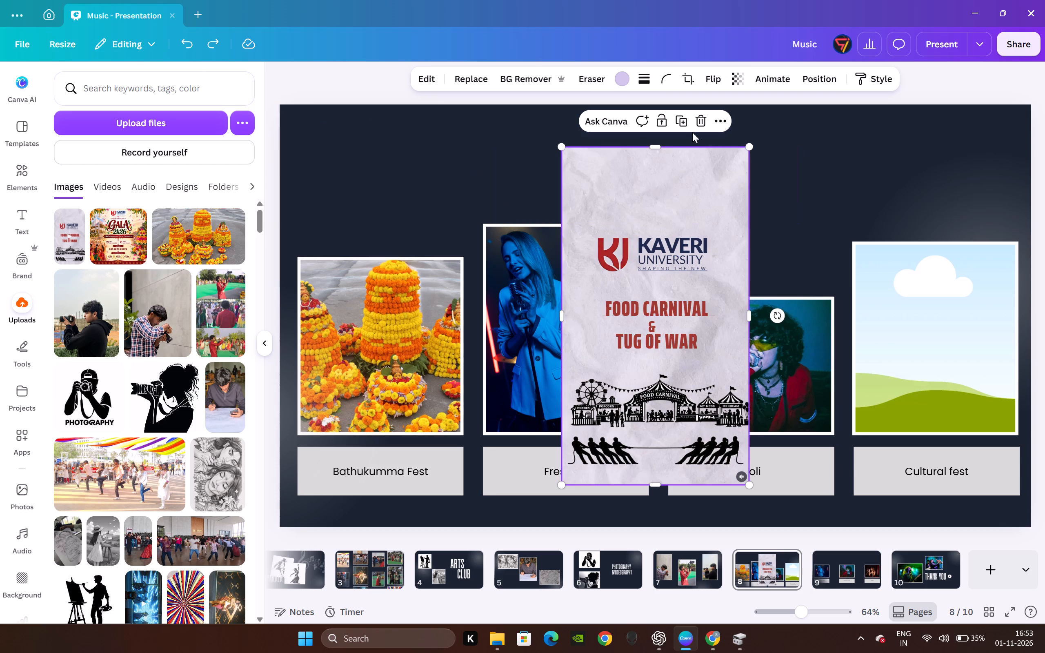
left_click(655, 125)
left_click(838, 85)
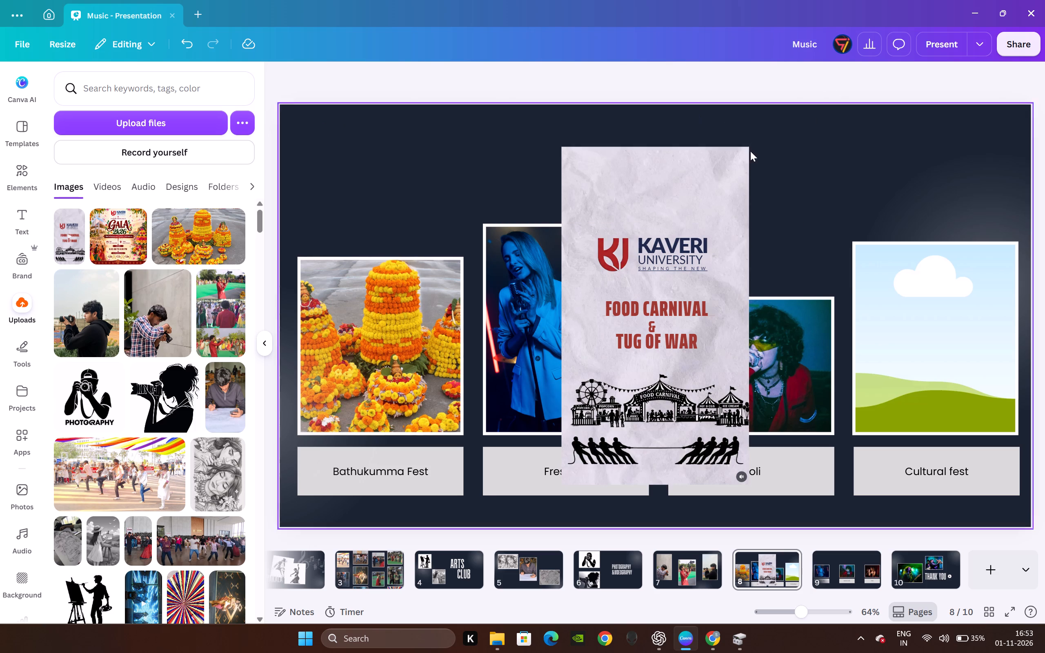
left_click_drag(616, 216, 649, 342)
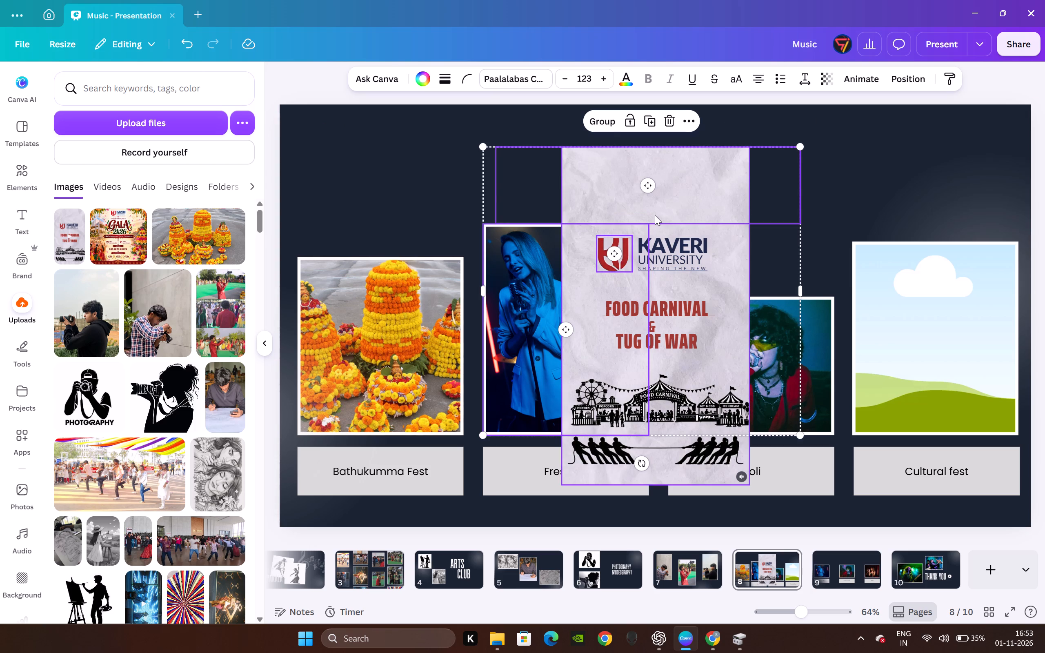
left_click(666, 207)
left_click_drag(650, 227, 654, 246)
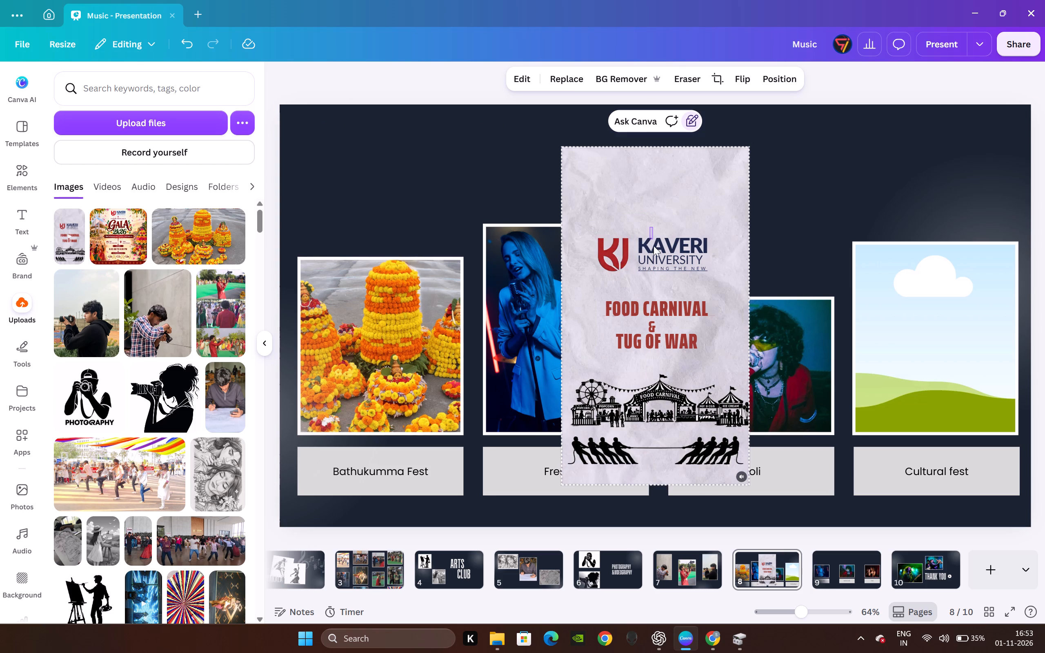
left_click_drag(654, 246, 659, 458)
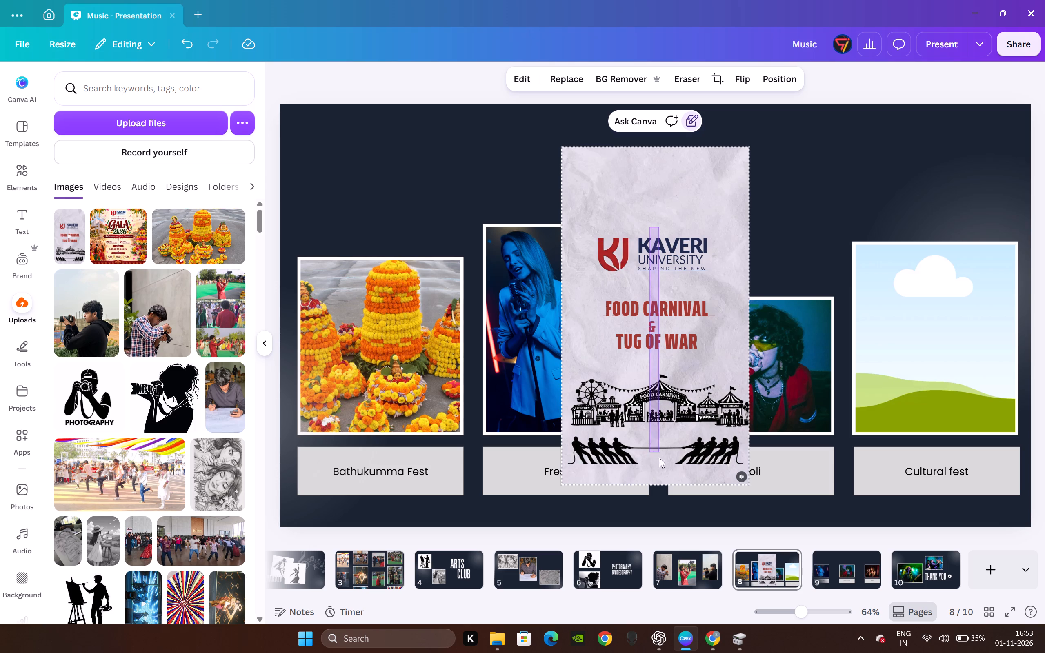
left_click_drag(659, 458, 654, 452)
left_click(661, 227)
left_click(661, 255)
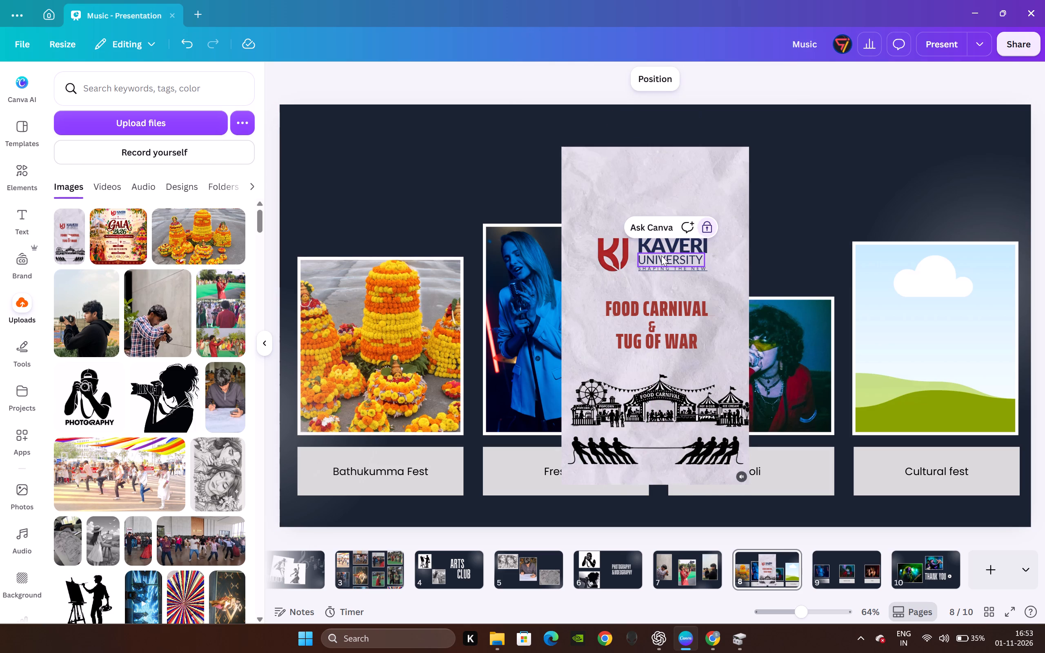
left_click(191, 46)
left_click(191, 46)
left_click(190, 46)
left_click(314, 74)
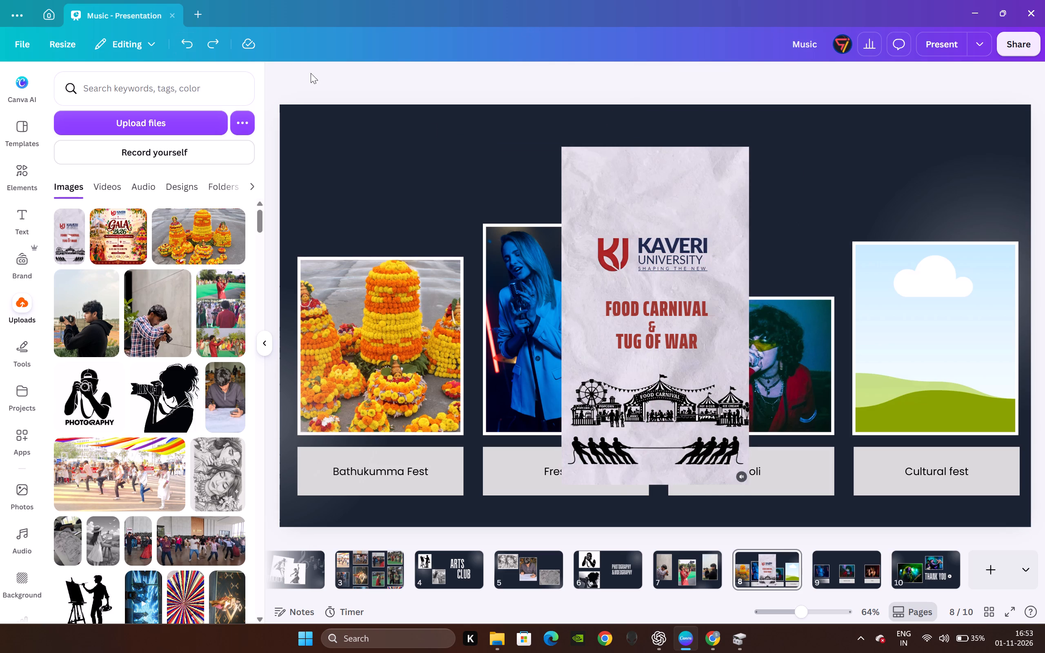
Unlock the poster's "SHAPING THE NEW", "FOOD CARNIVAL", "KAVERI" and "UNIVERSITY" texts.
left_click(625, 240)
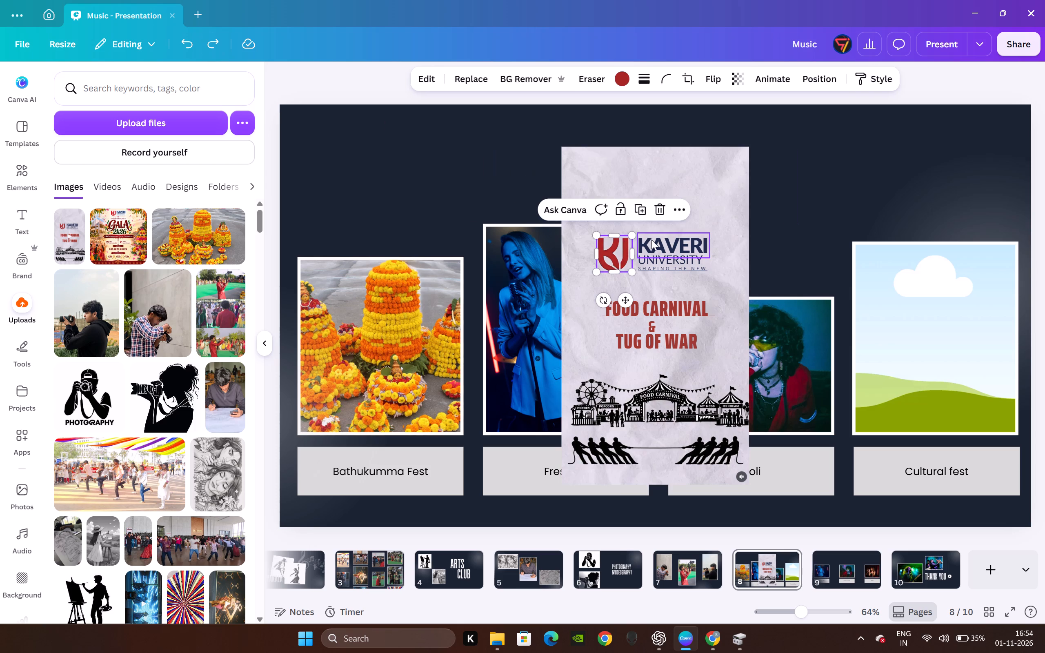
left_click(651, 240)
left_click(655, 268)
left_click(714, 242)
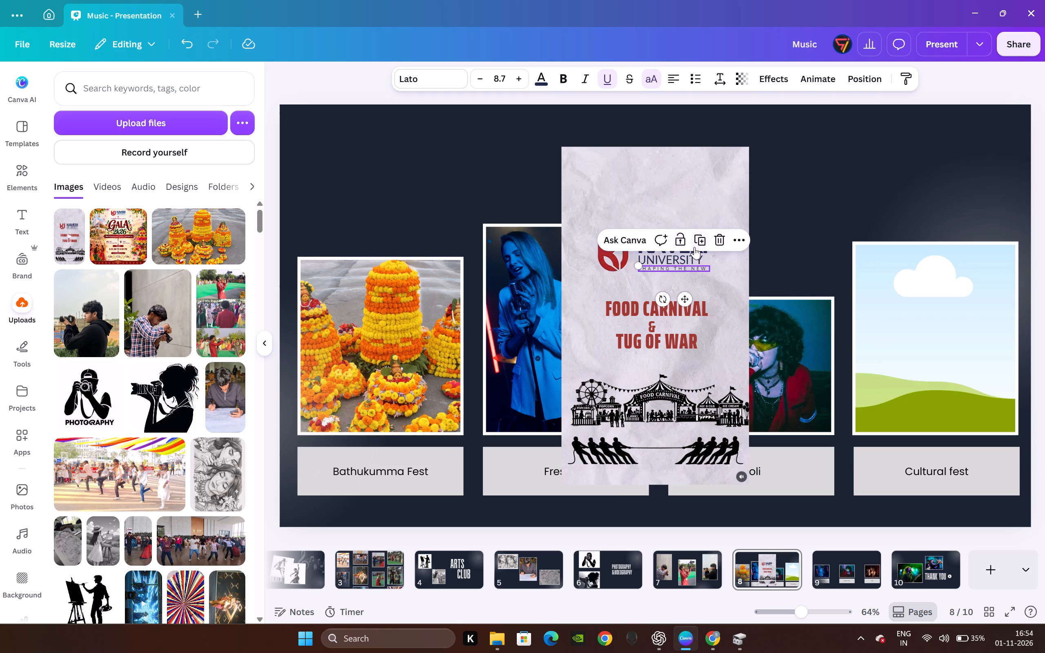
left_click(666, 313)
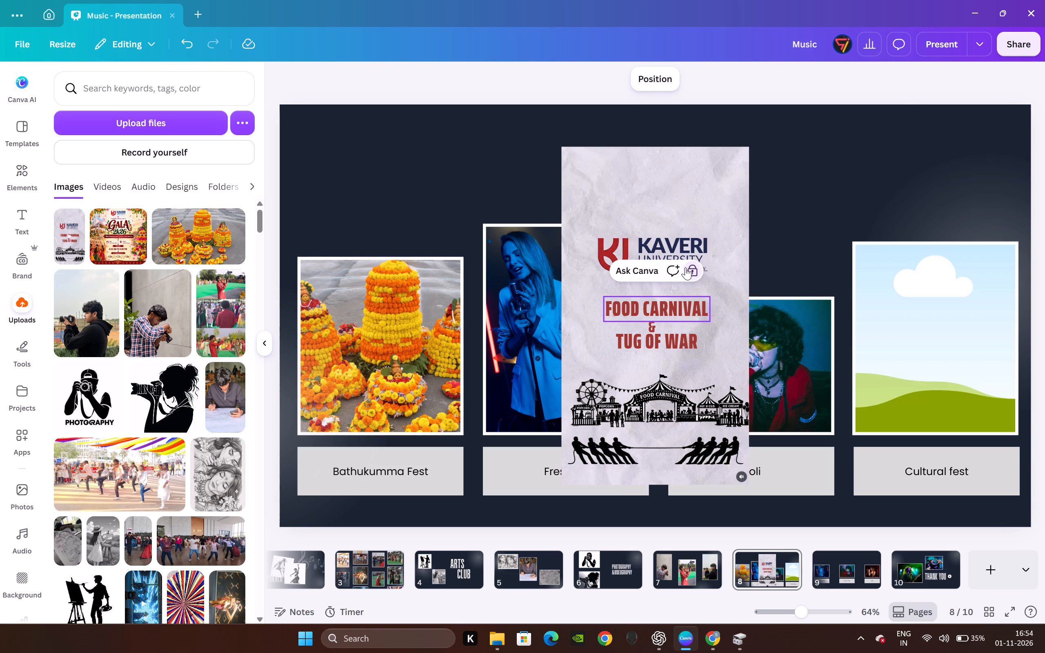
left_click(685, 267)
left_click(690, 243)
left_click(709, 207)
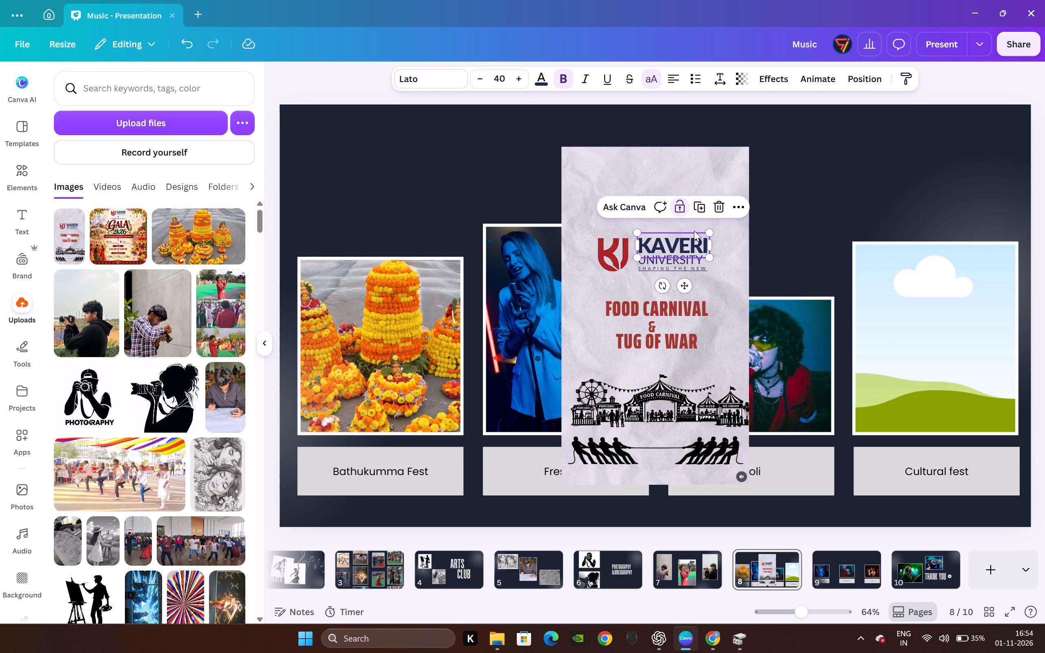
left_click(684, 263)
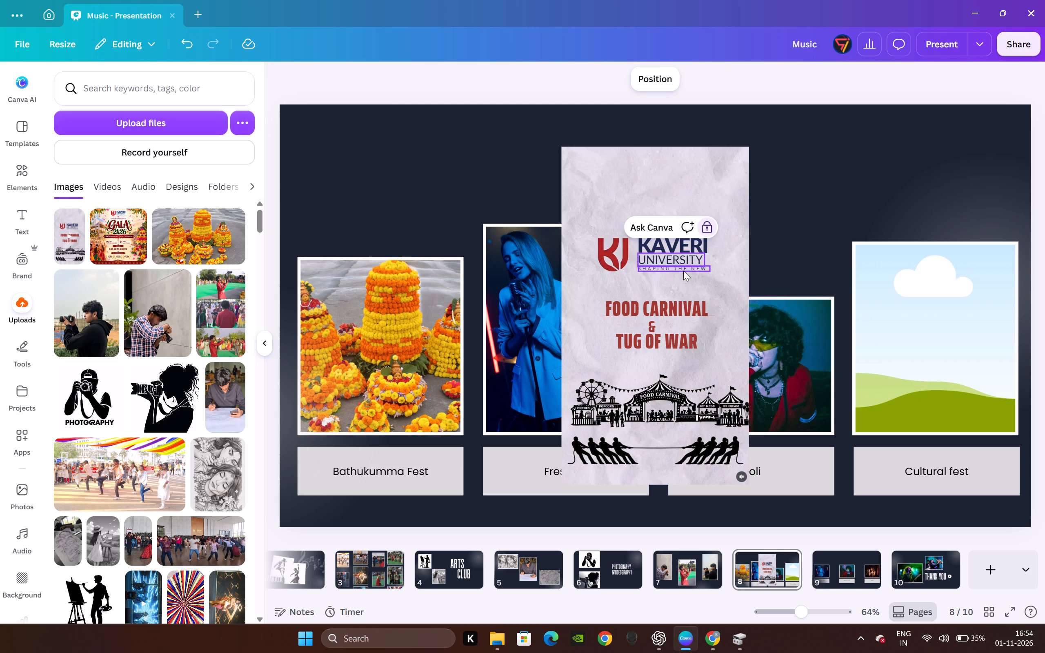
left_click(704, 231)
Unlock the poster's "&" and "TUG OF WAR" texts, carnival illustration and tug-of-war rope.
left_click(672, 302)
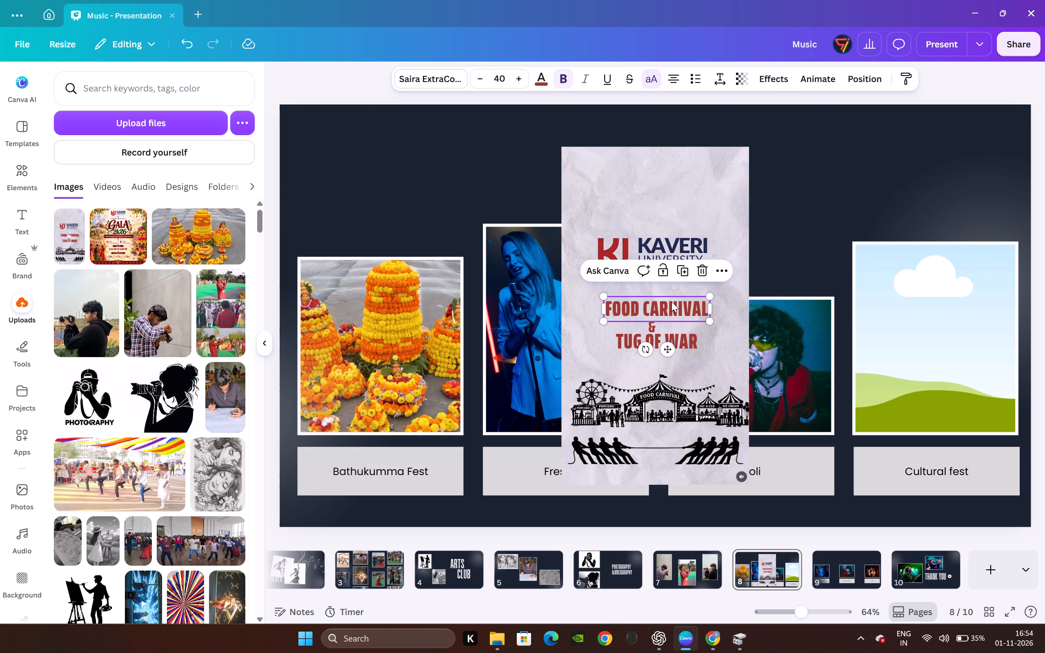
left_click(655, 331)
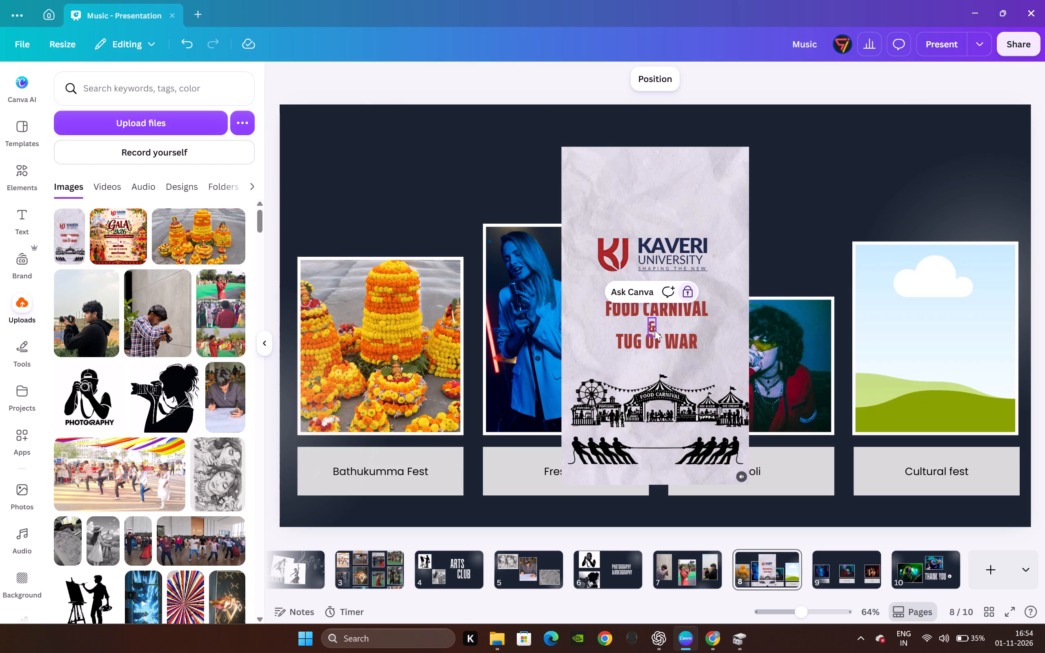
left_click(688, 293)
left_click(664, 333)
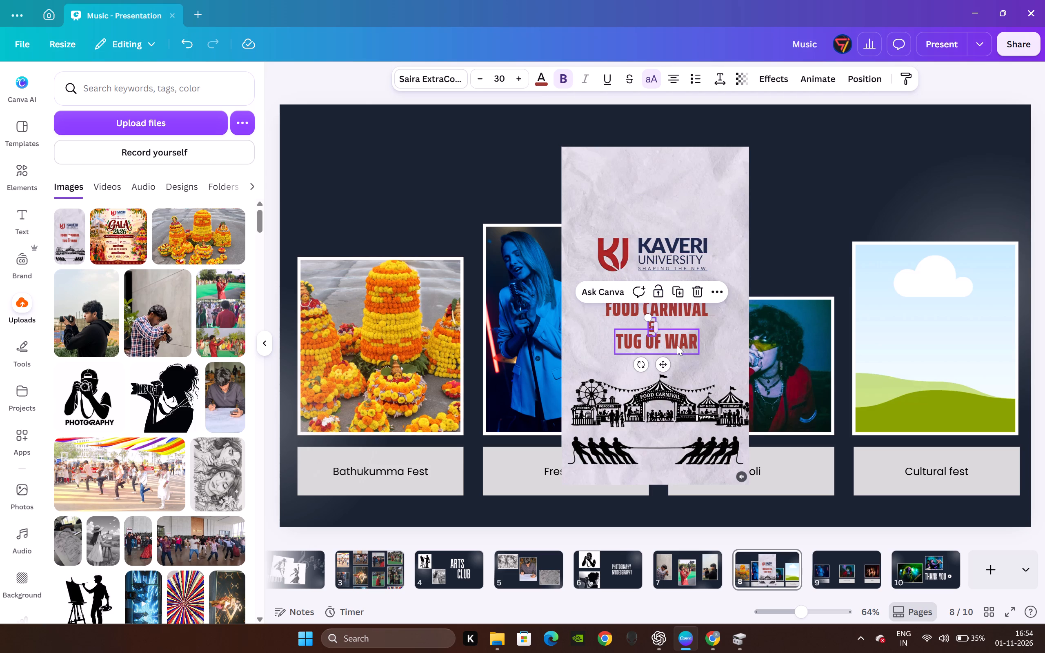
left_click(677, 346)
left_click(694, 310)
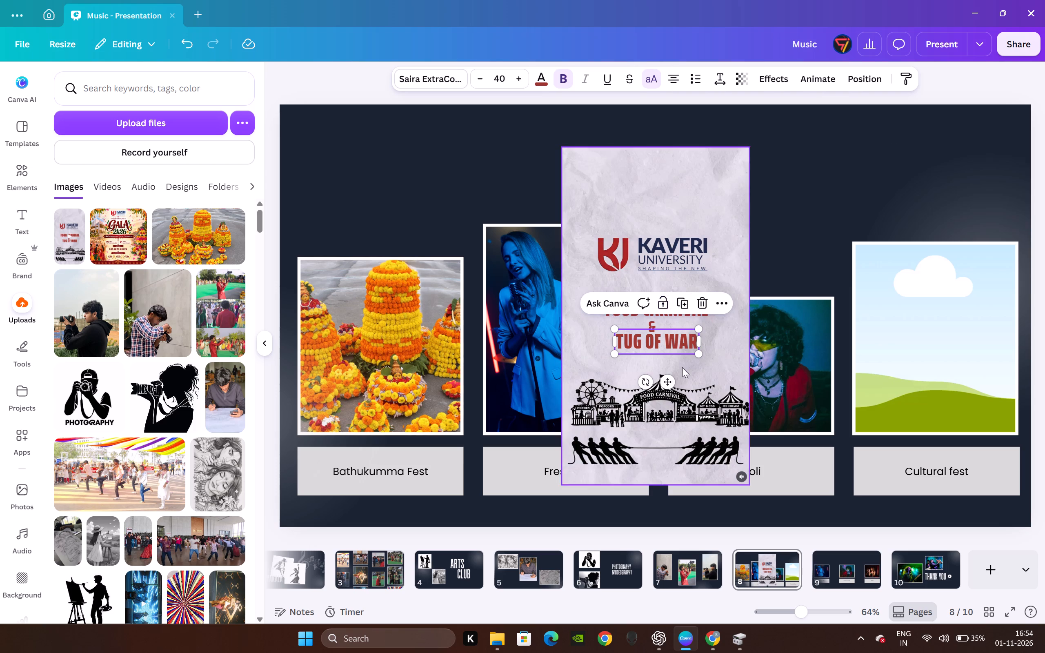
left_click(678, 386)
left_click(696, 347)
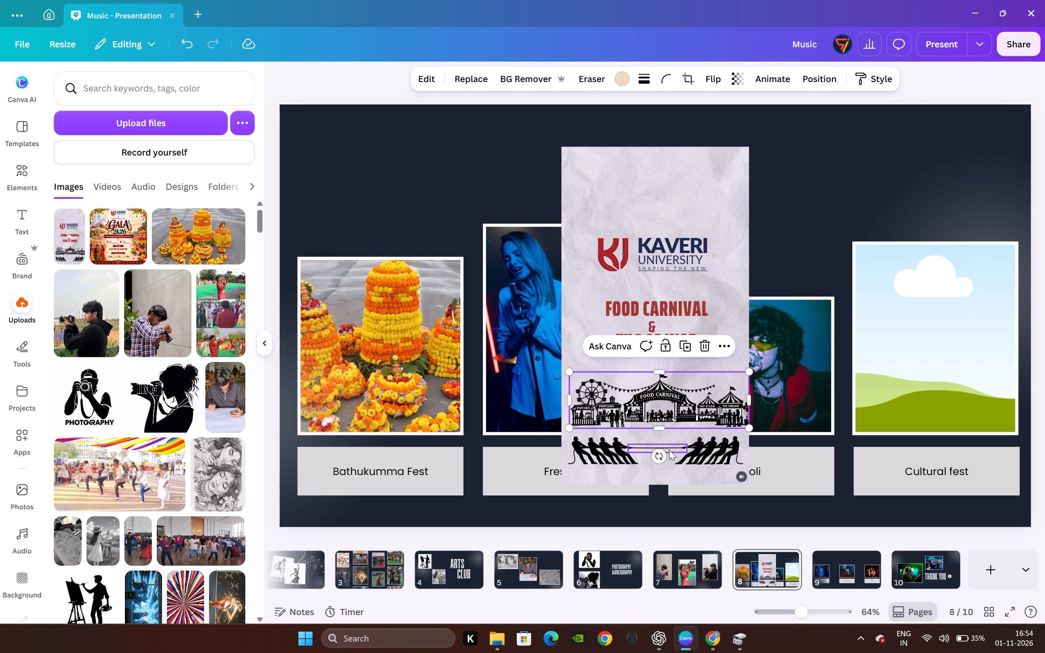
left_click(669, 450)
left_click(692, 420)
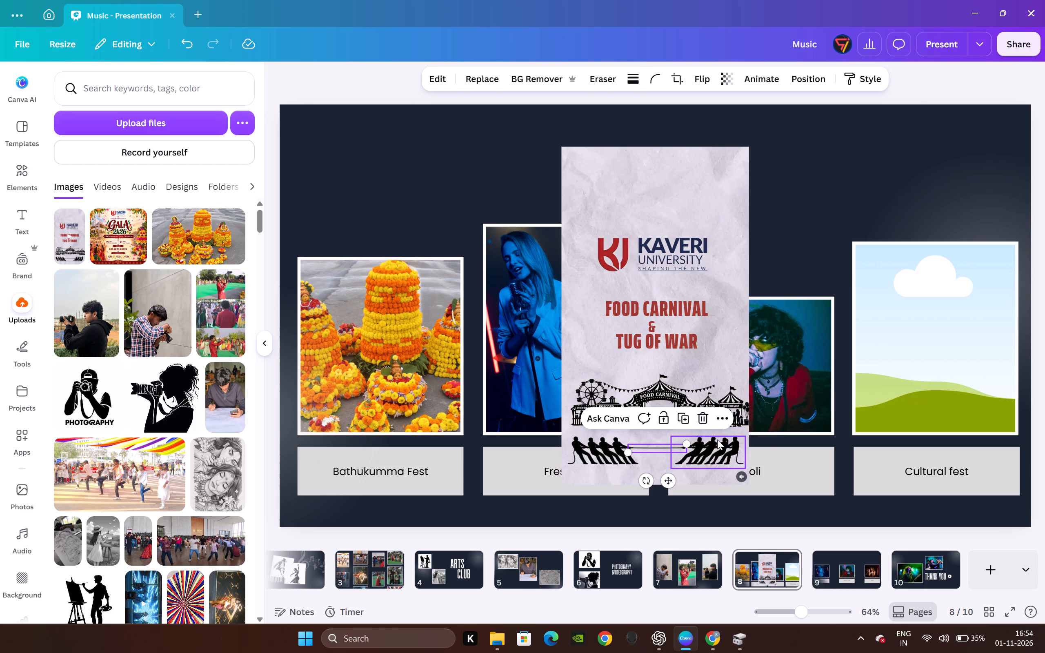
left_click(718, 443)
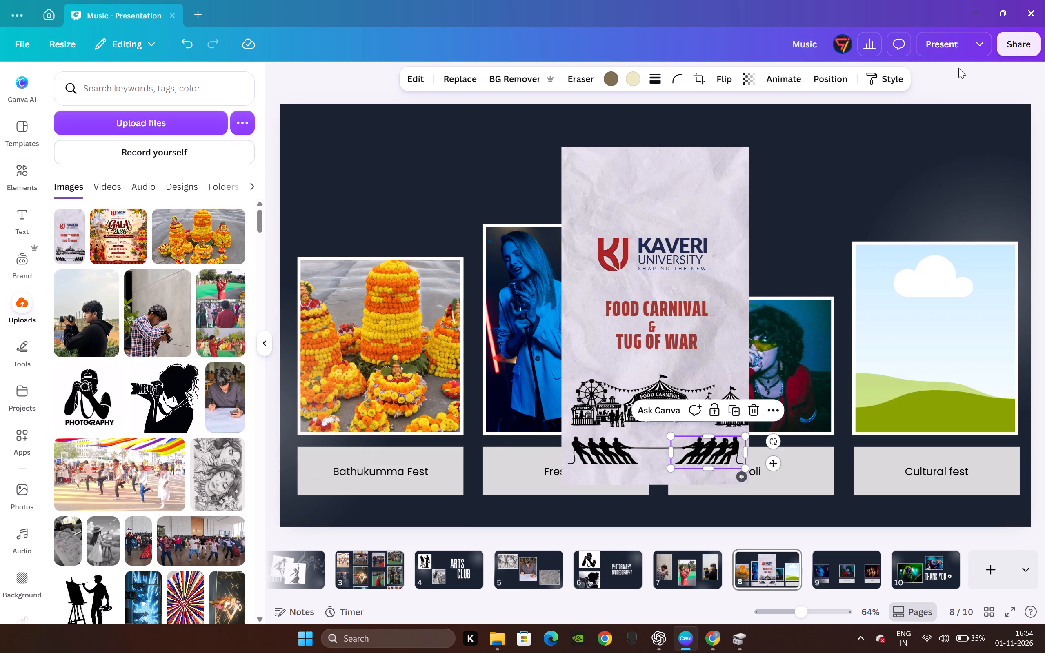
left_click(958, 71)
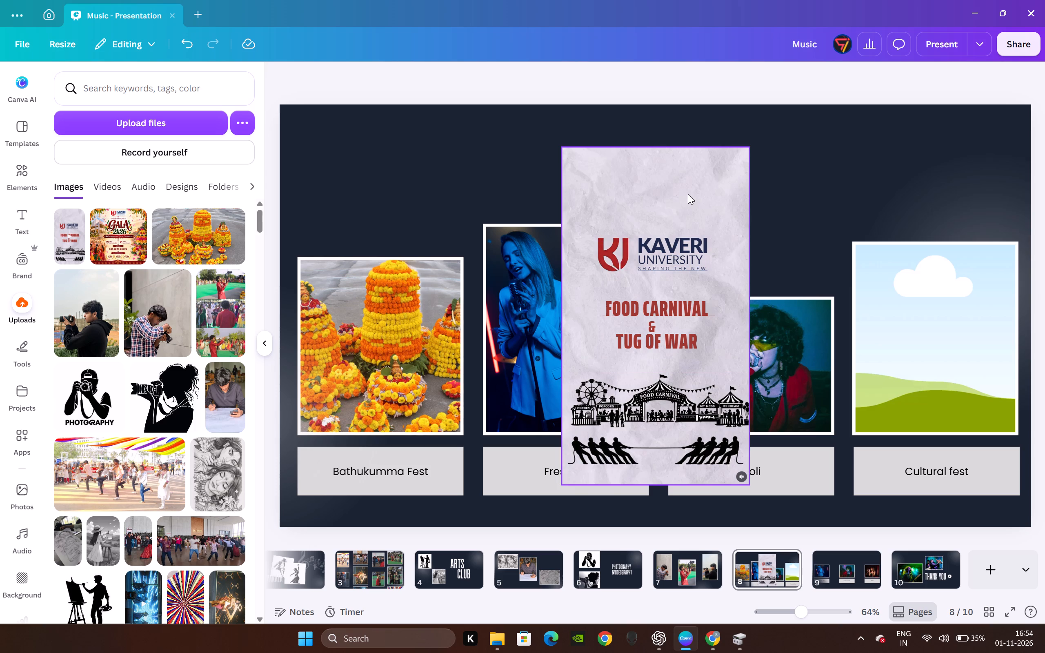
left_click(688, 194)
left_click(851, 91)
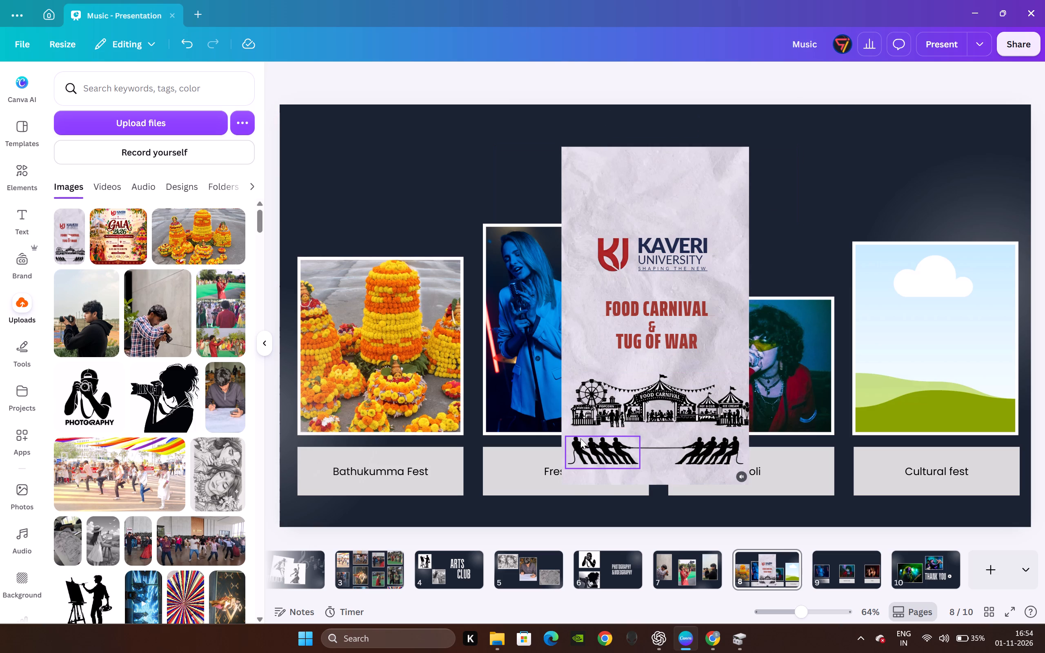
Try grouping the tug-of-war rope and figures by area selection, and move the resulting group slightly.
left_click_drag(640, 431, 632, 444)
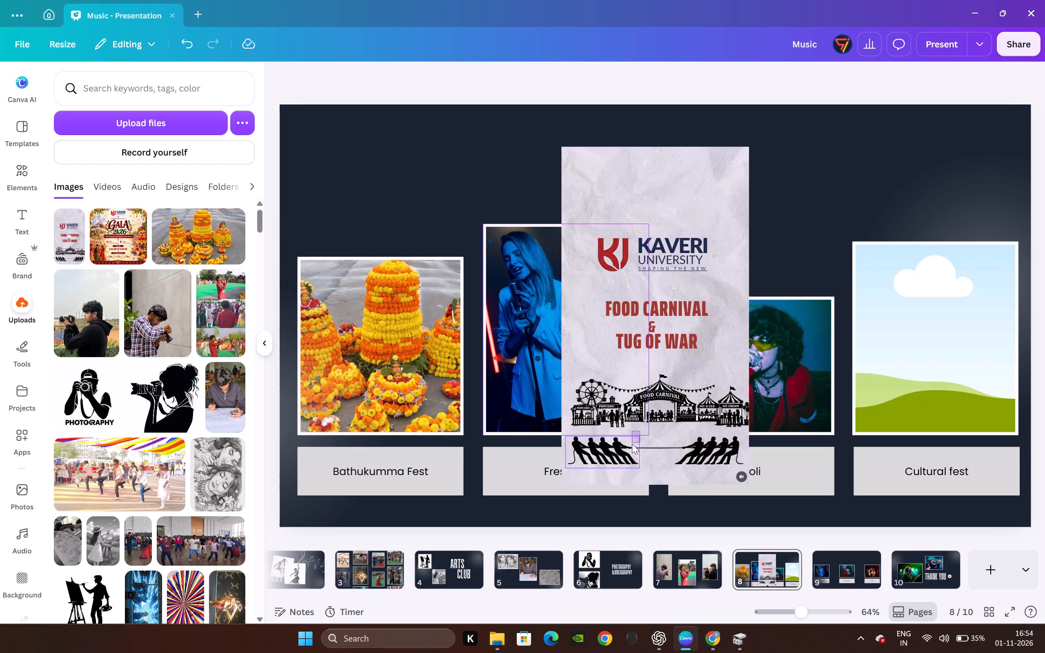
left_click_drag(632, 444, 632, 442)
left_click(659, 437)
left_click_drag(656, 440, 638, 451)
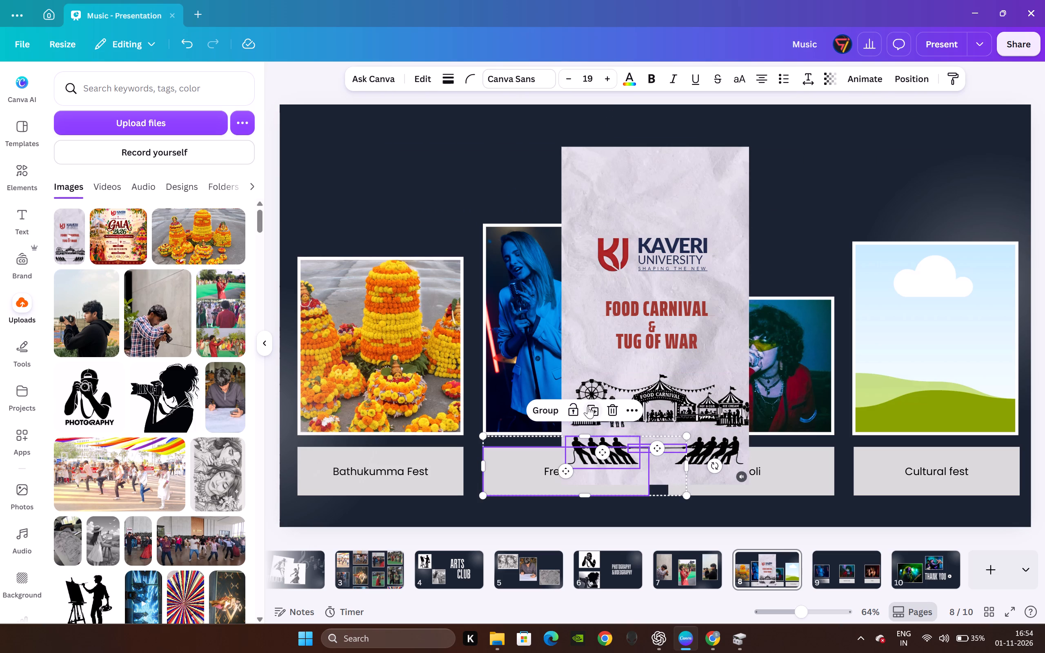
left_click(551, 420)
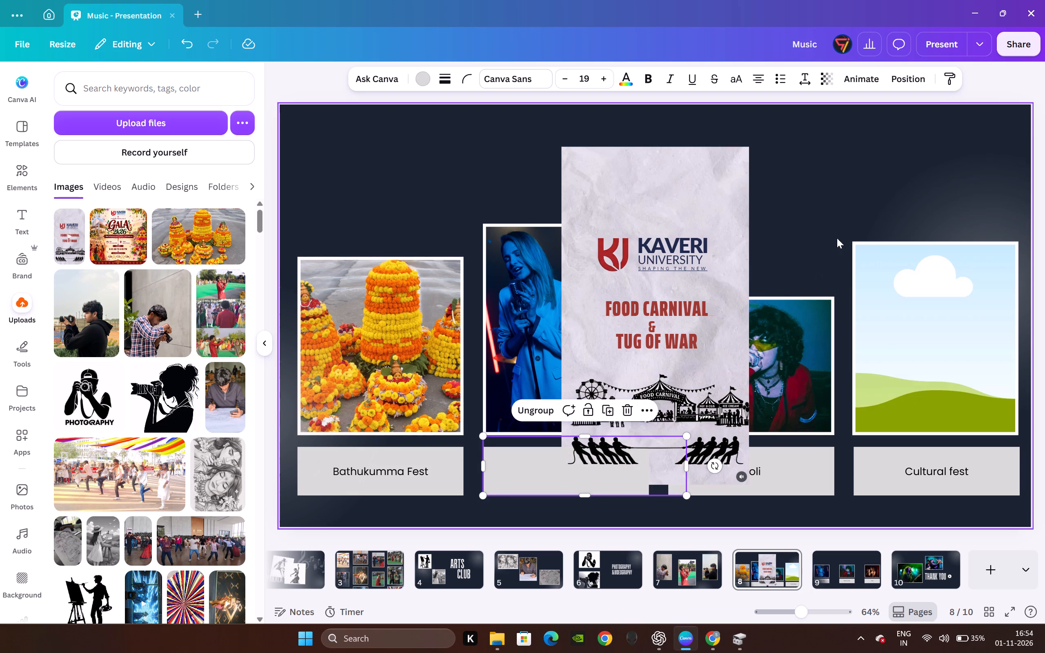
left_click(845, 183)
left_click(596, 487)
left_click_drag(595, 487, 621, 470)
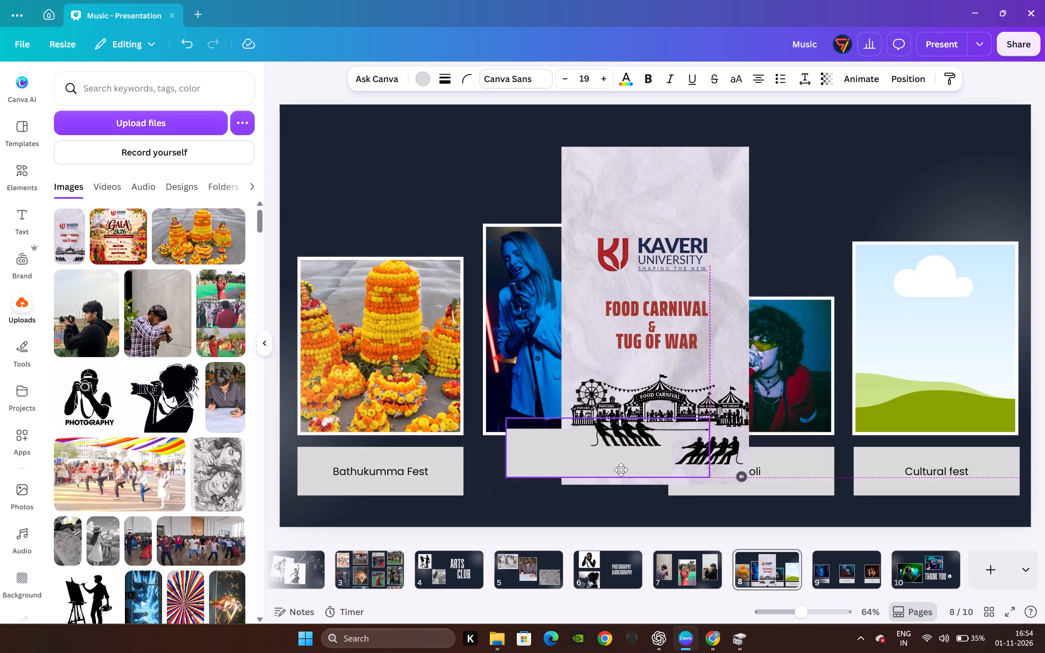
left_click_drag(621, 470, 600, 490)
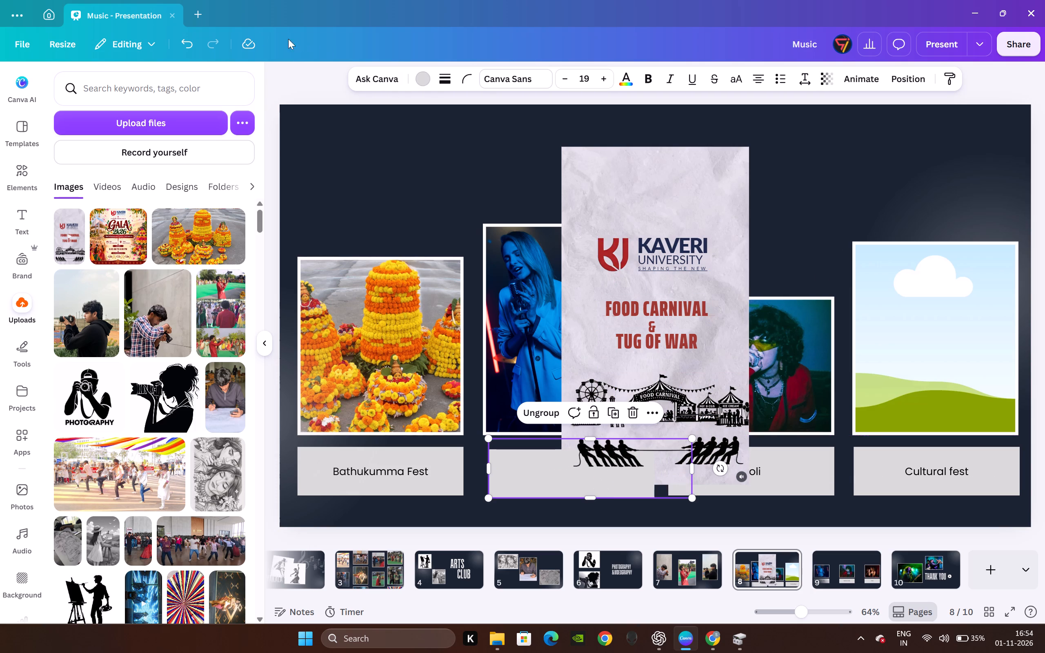
Undo the poster's grouping, unlocking and earlier placement until it is back inside the "Cultural fest" picture frame.
left_click(187, 43)
triple_click(187, 43)
triple_click(187, 43)
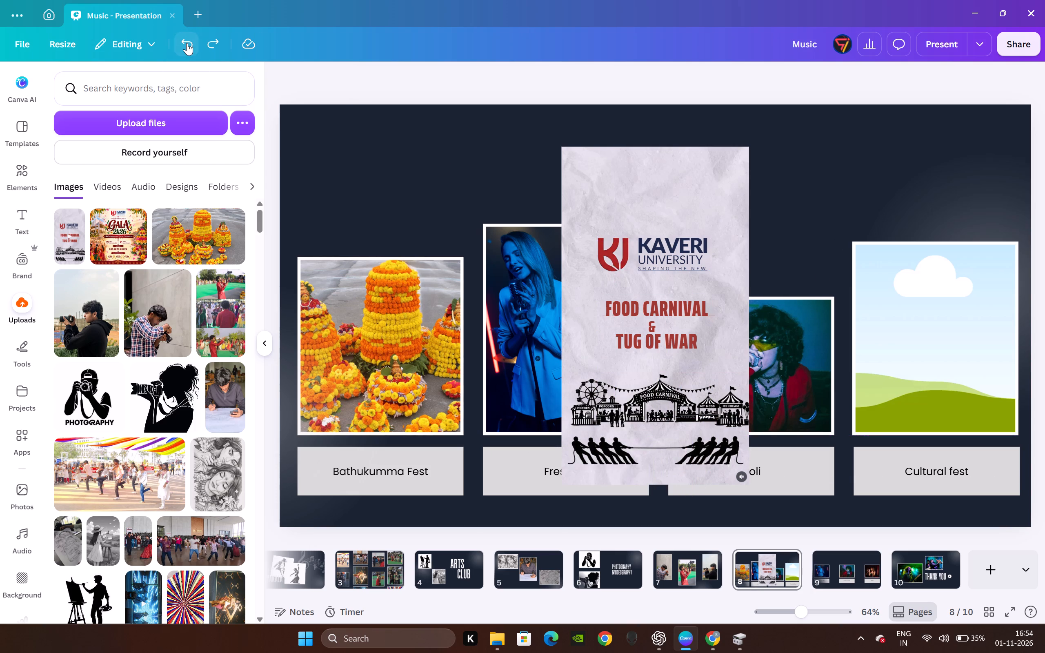
double_click(187, 43)
triple_click(187, 42)
triple_click(187, 42)
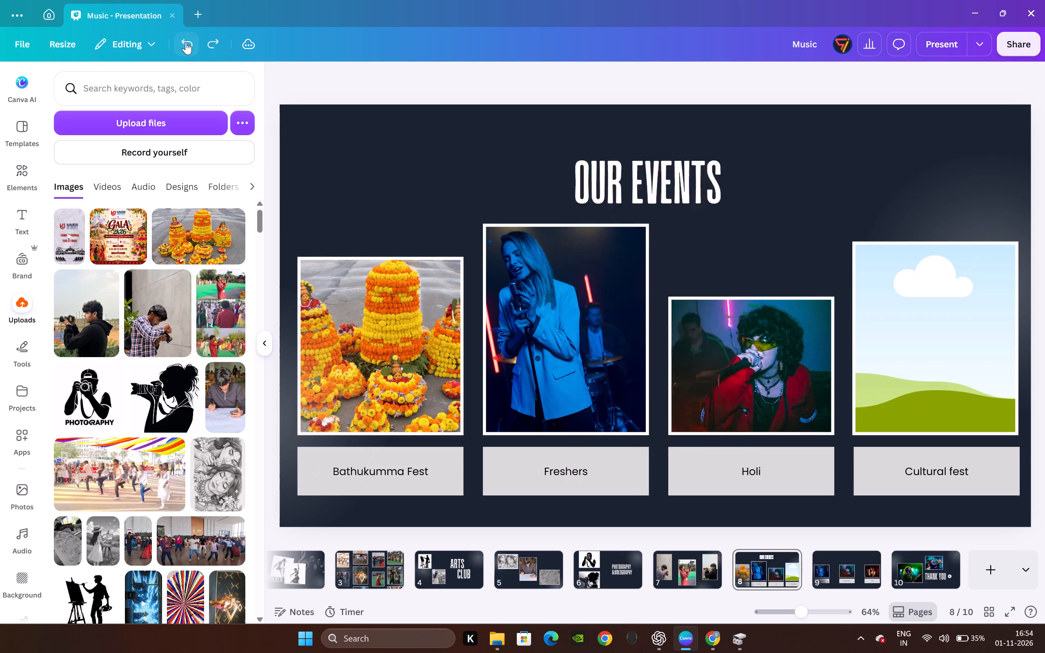
double_click(186, 42)
Detach the food carnival poster from the "Cultural fest" frame and move it between the "Holi" and "Cultural fest" pictures.
double_click(974, 371)
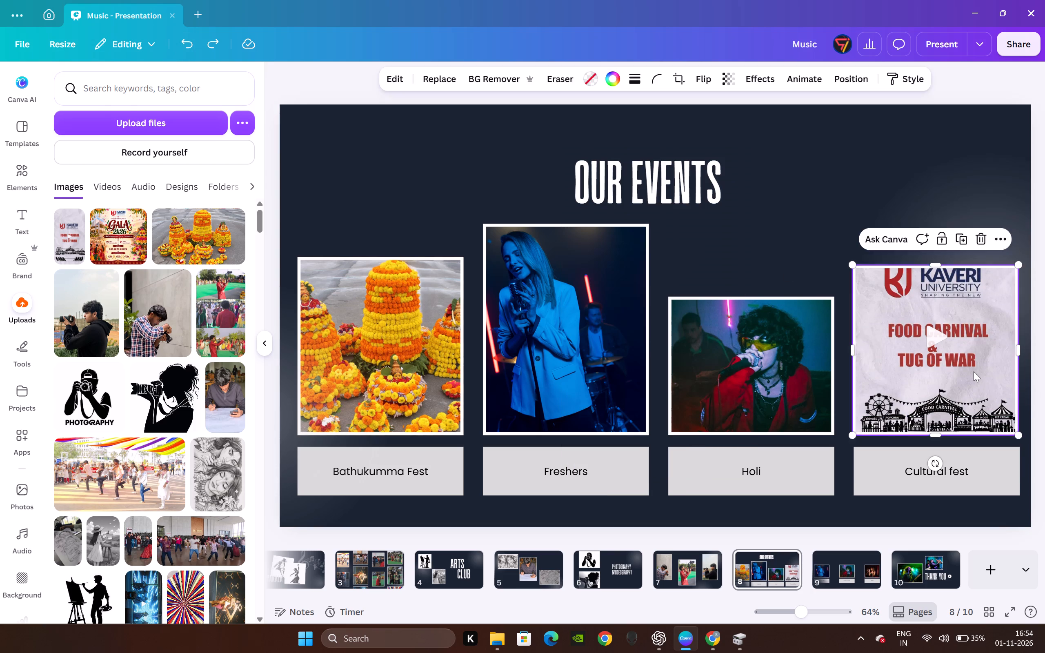
left_click(892, 156)
left_click(889, 96)
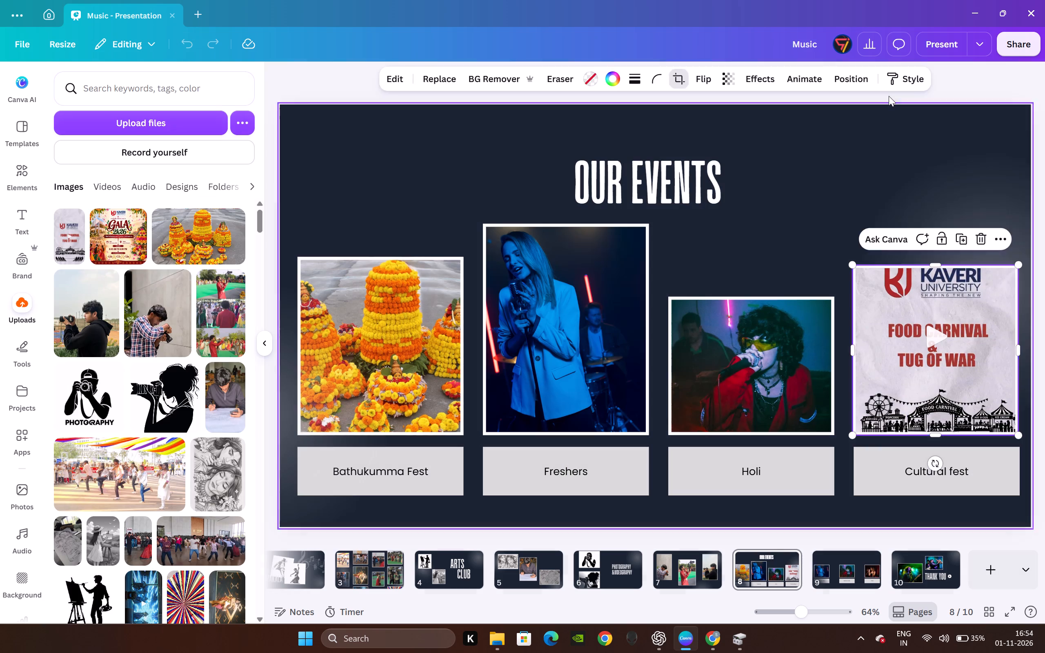
left_click(957, 378)
right_click(957, 378)
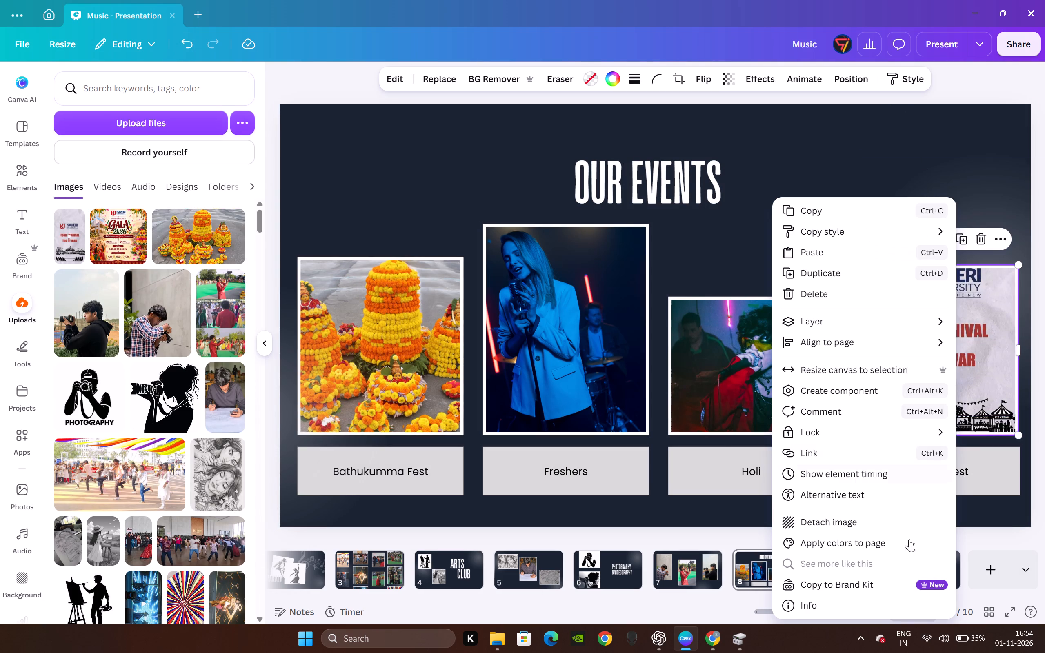
left_click(901, 524)
left_click_drag(682, 244, 763, 187)
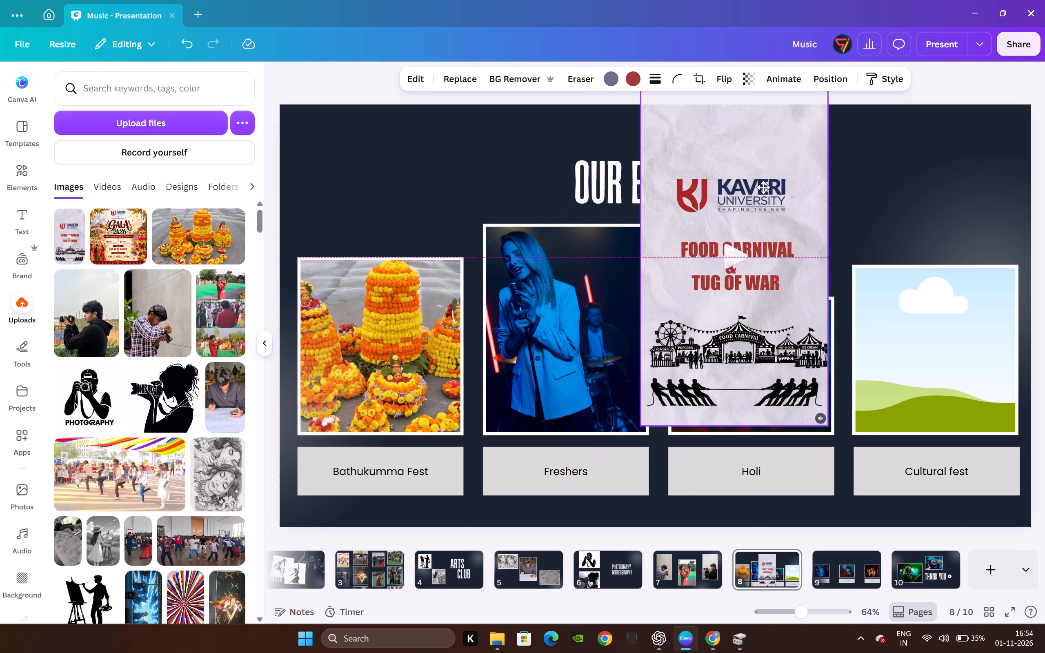
left_click_drag(763, 187, 810, 200)
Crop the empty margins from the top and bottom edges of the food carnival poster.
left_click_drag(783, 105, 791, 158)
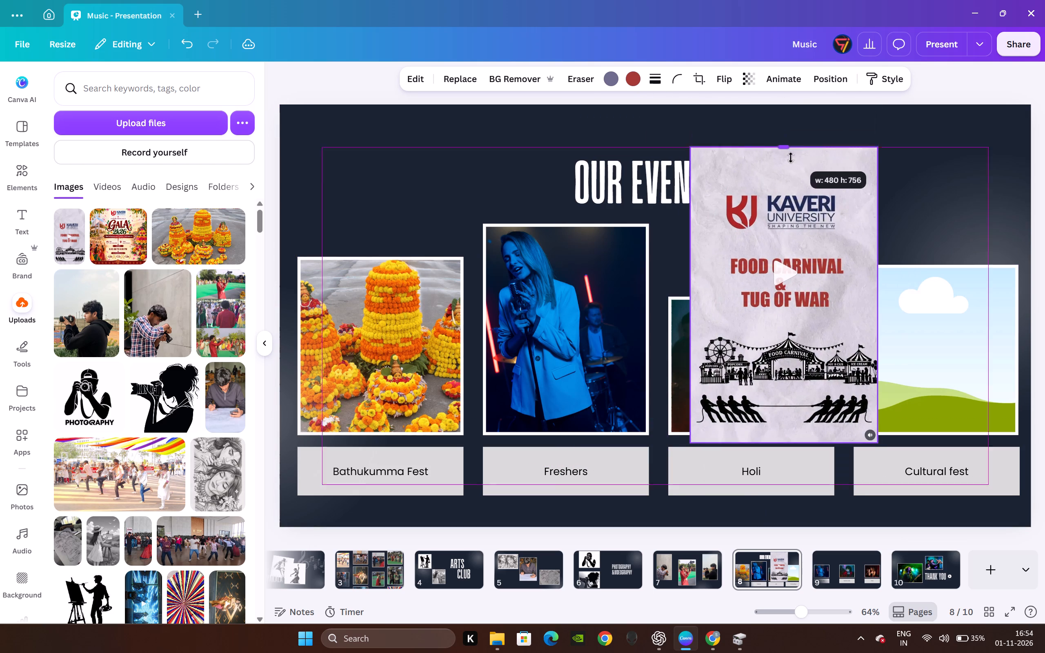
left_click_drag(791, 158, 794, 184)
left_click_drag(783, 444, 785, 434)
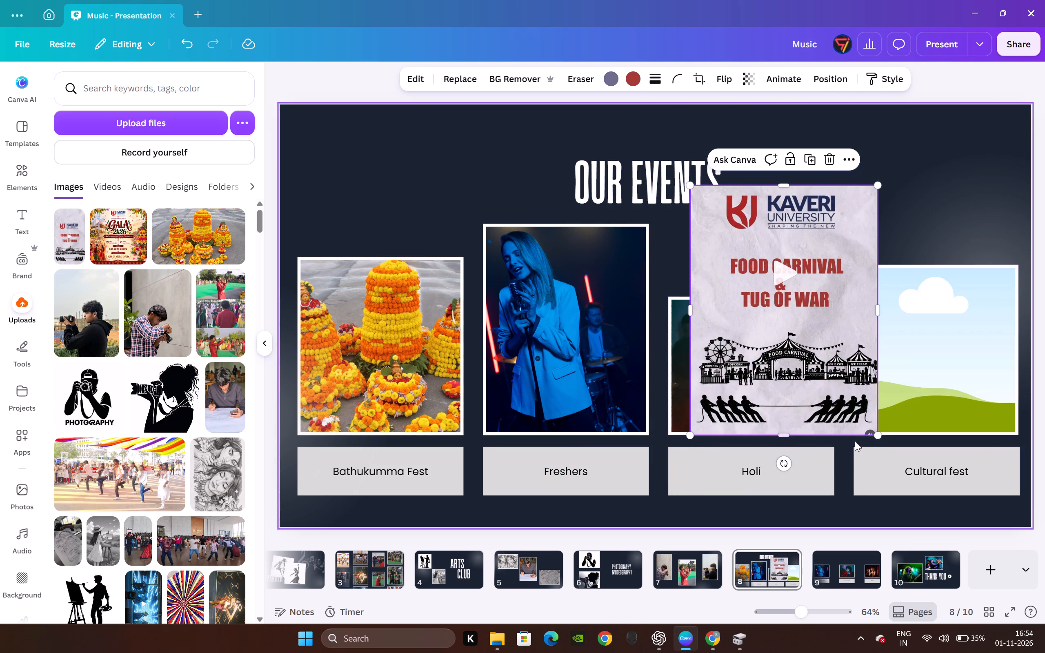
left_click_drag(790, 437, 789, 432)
Scale down the food carnival poster and move it above the "Cultural fest" picture.
left_click_drag(878, 429, 867, 419)
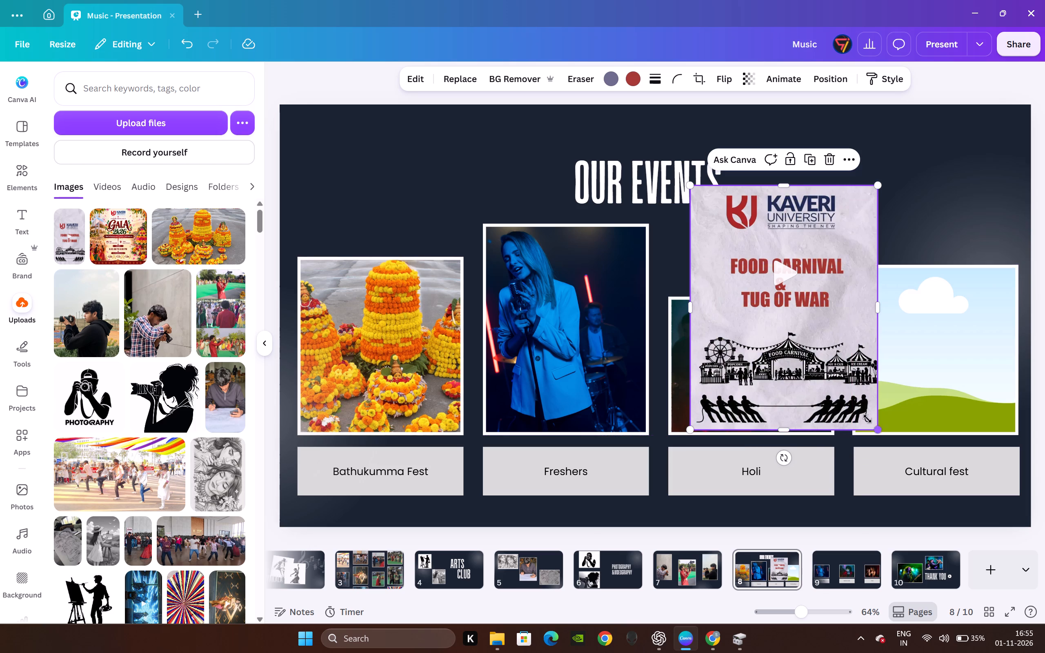
left_click_drag(867, 419, 817, 344)
left_click_drag(773, 302, 894, 240)
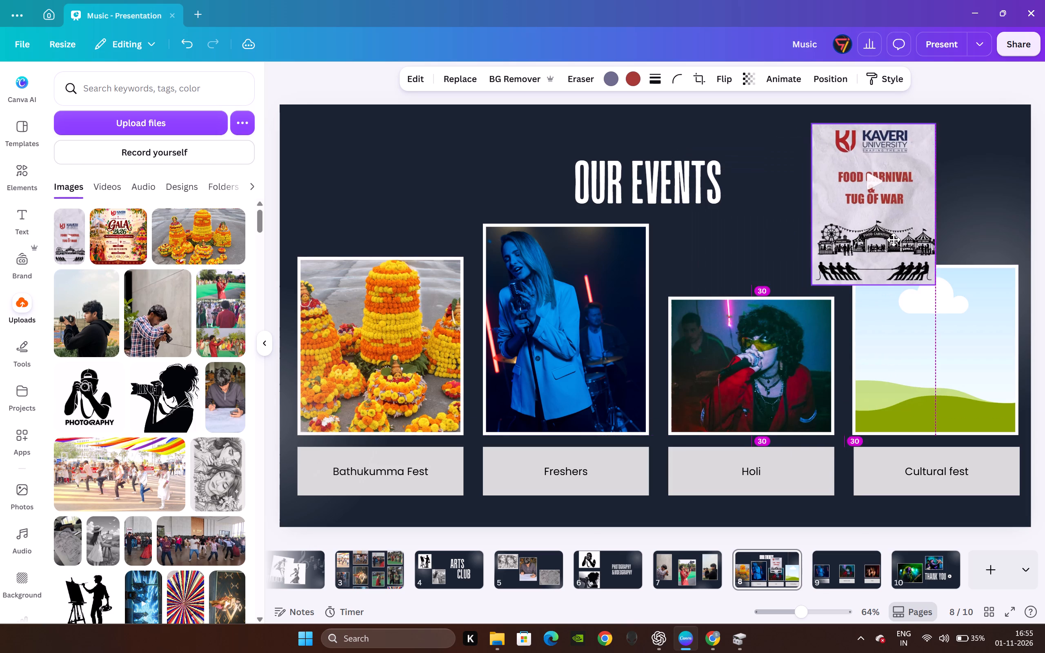
left_click_drag(894, 240, 905, 227)
left_click(938, 266)
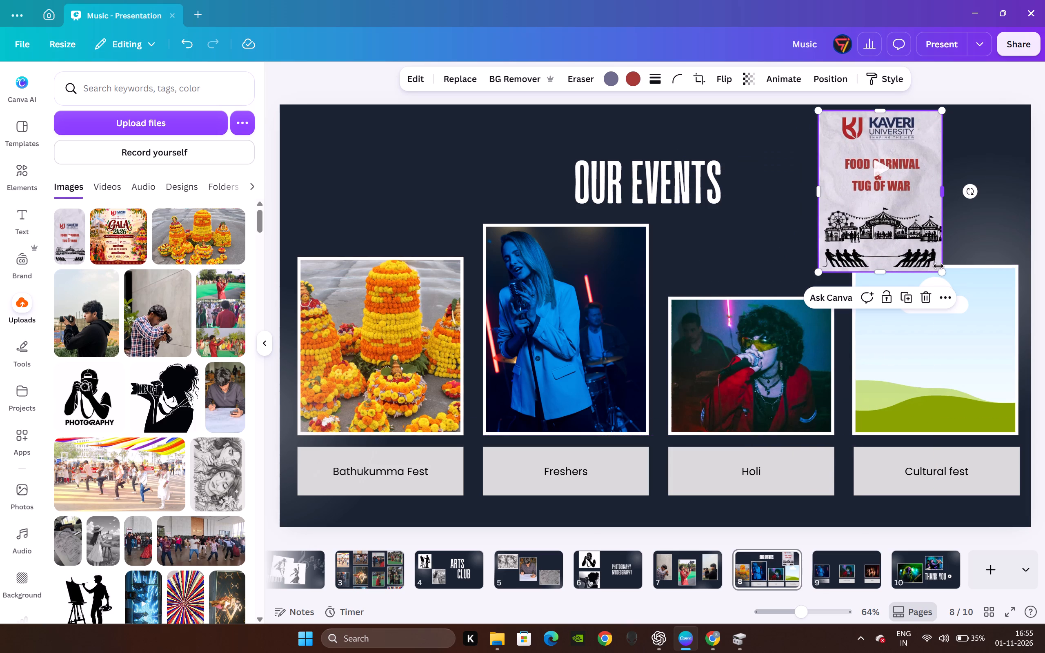
left_click_drag(946, 271, 934, 261)
left_click_drag(934, 261, 925, 256)
left_click(993, 75)
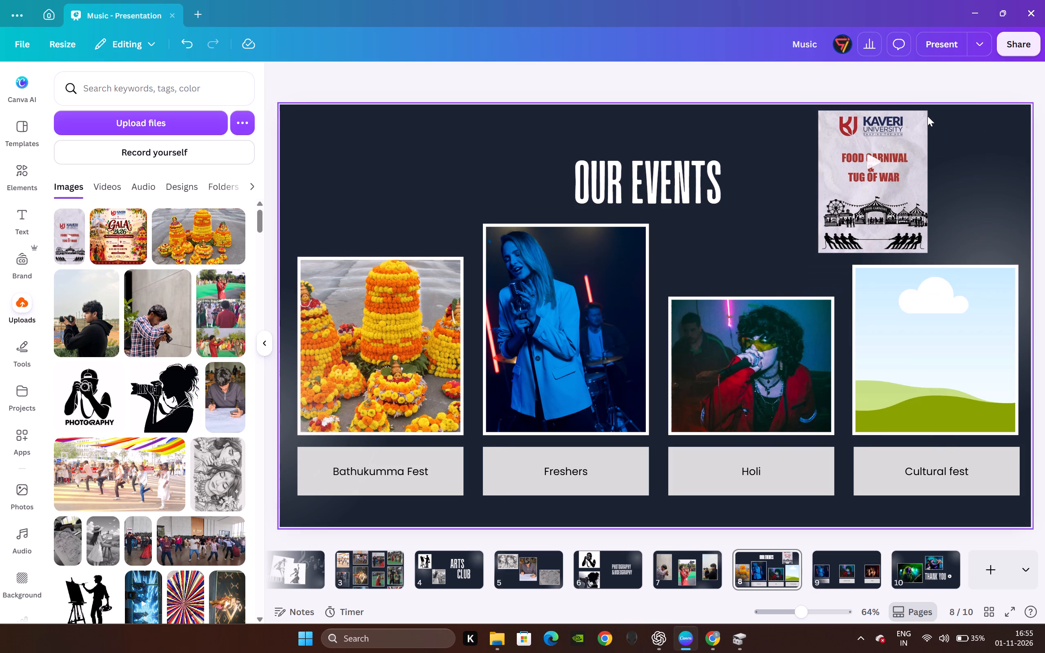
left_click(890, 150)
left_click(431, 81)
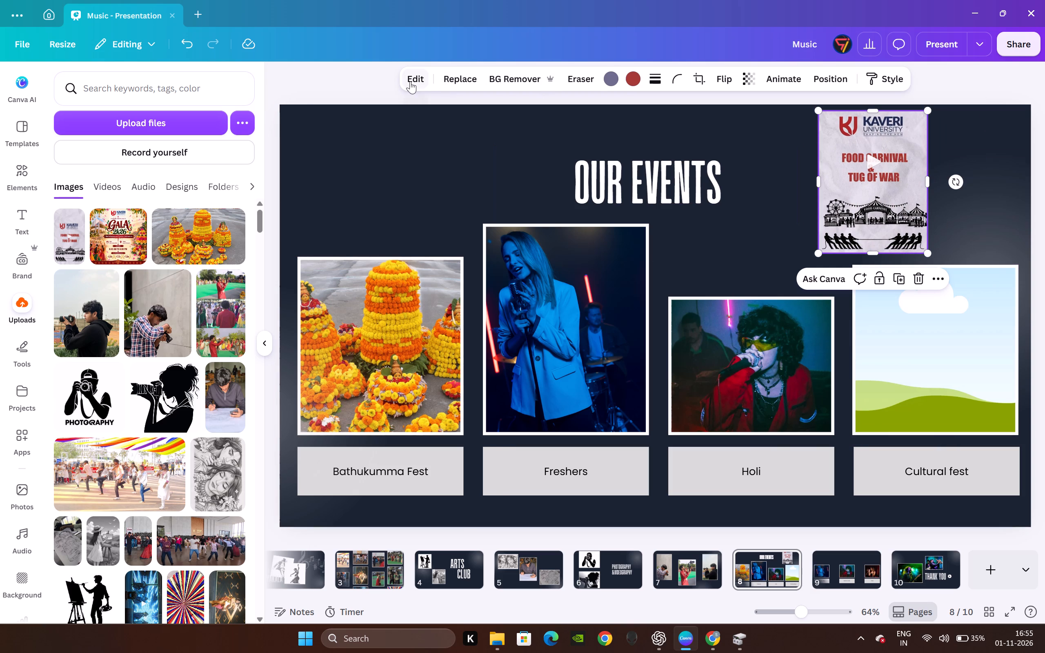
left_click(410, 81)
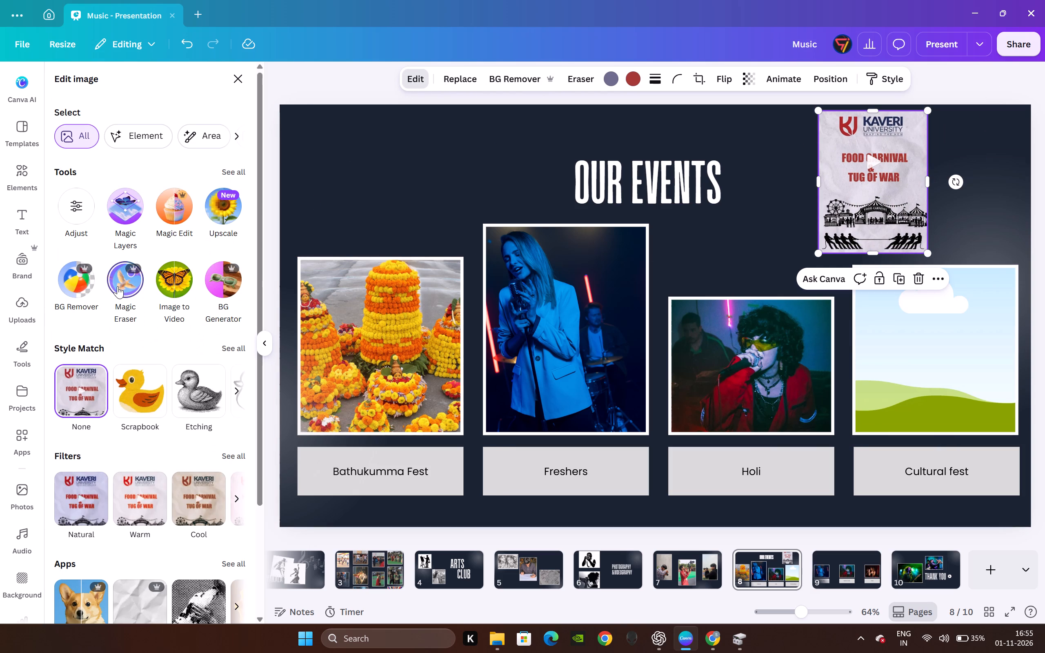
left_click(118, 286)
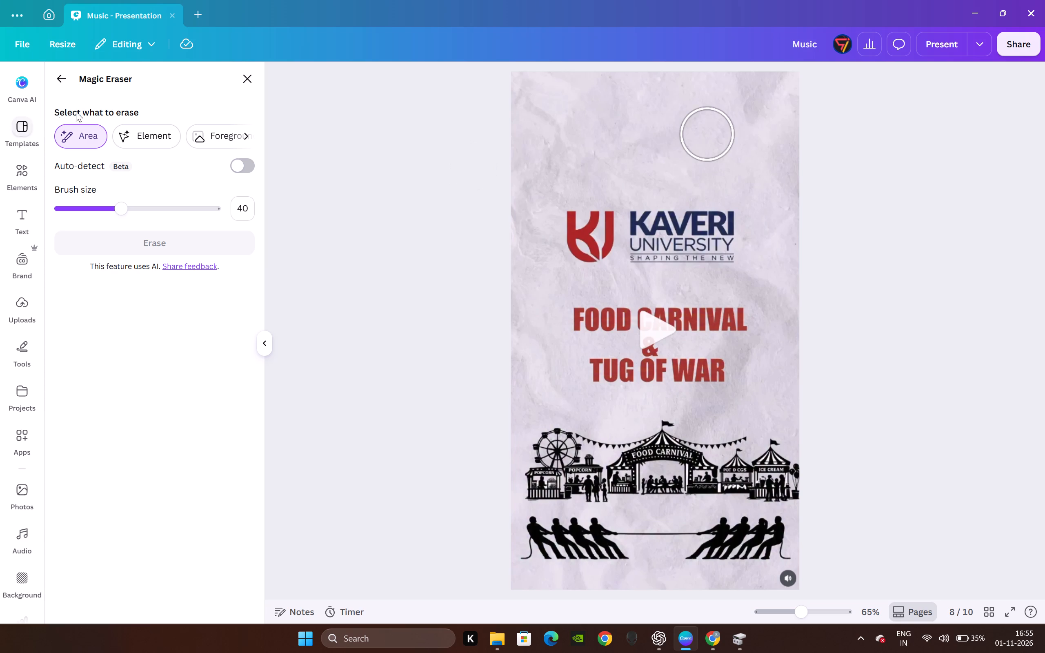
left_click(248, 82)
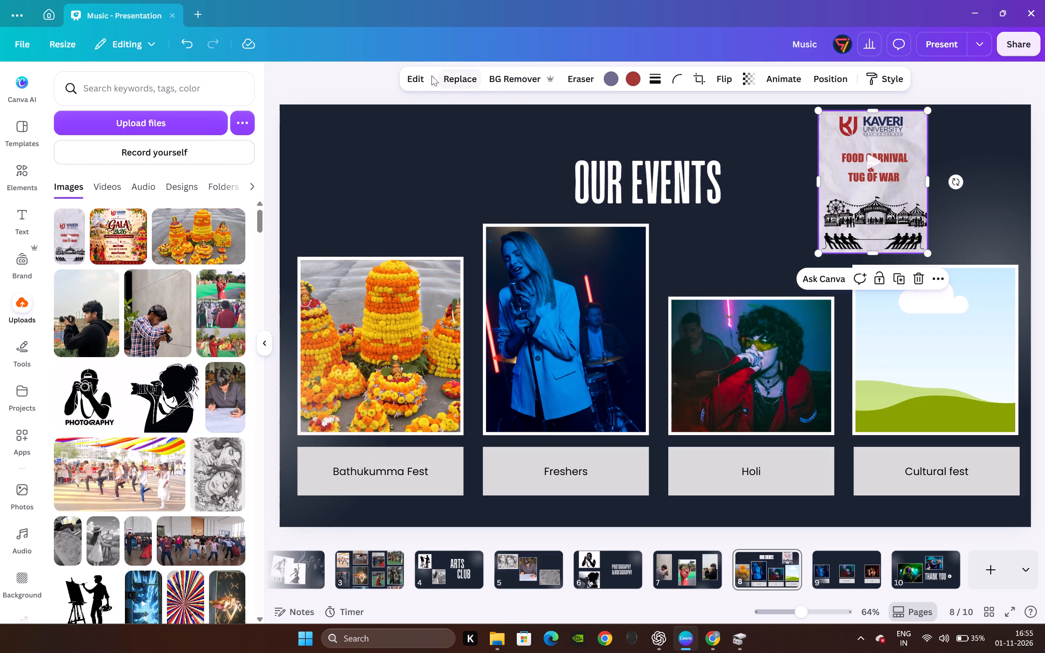
Split the food carnival poster into editable layers with Magic Layers.
left_click(411, 76)
left_click(142, 201)
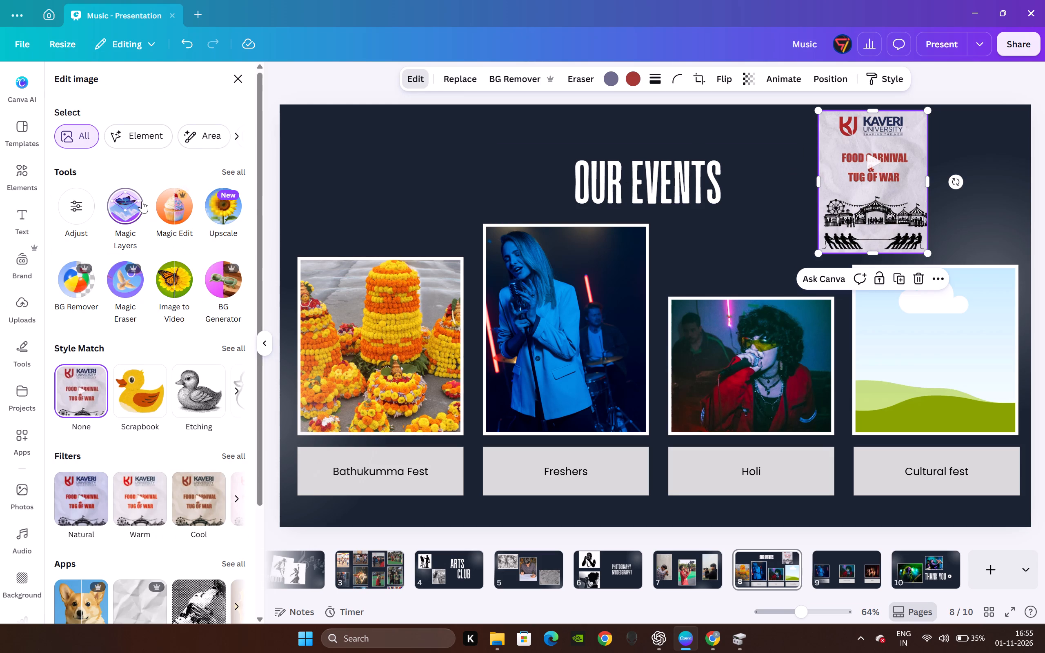
left_click(311, 82)
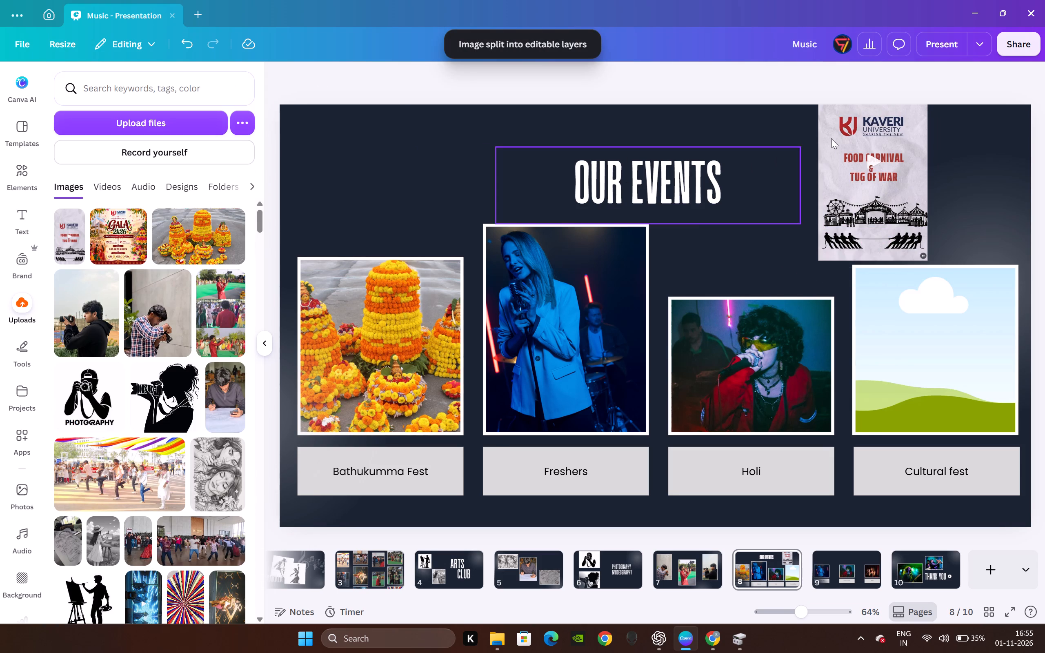
Delete the play-button triangle overlapping the poster's "FOOD CARNIVAL" text.
left_click(873, 162)
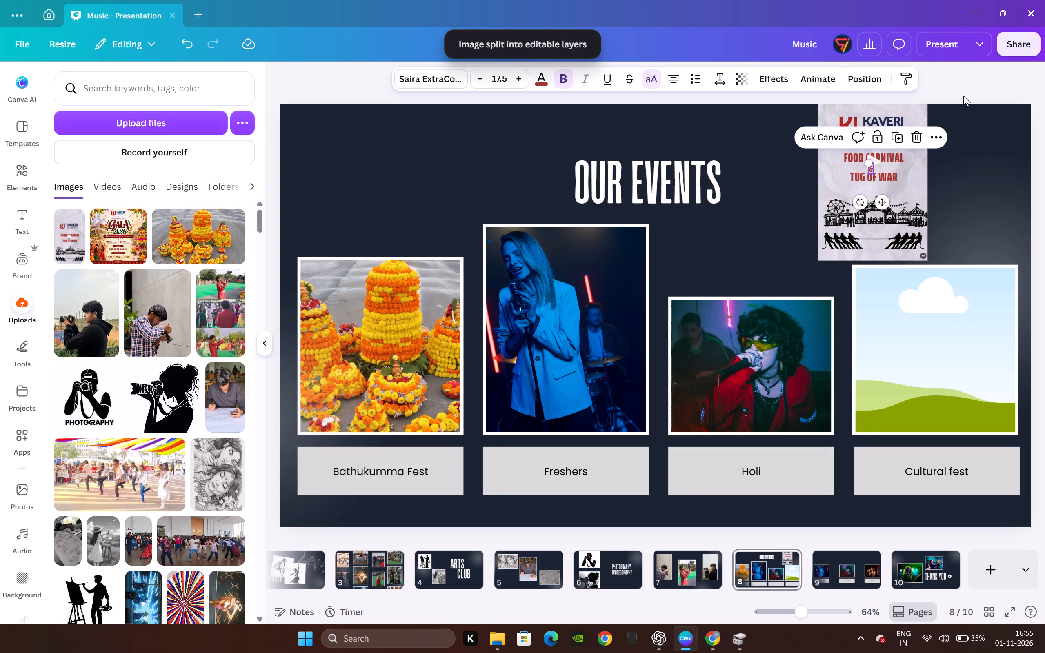
left_click(965, 93)
left_click(875, 162)
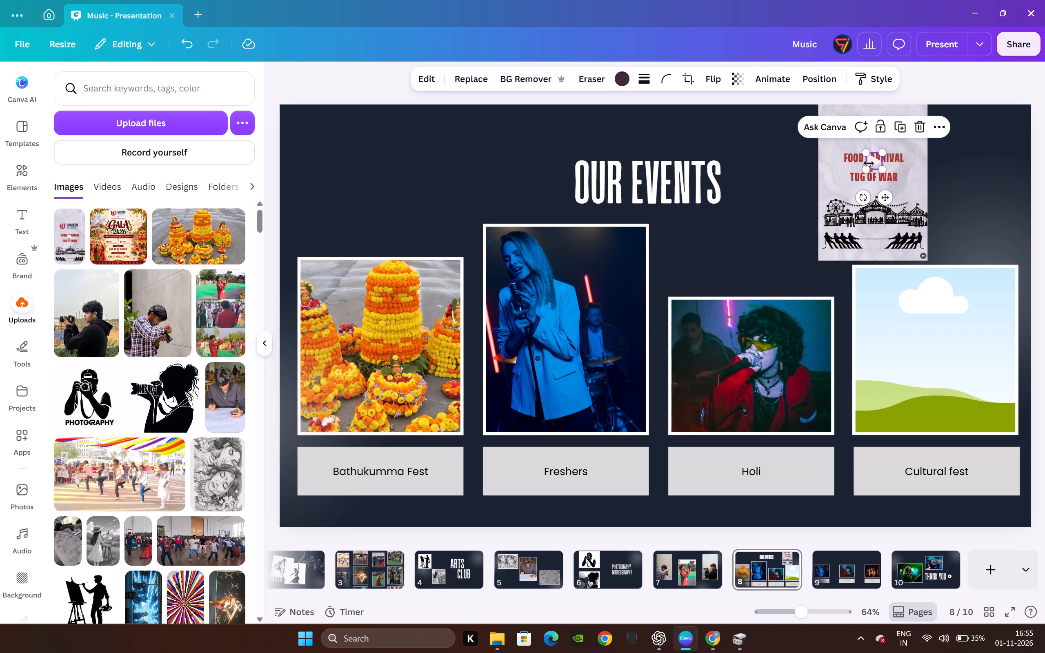
key("BackSpace")
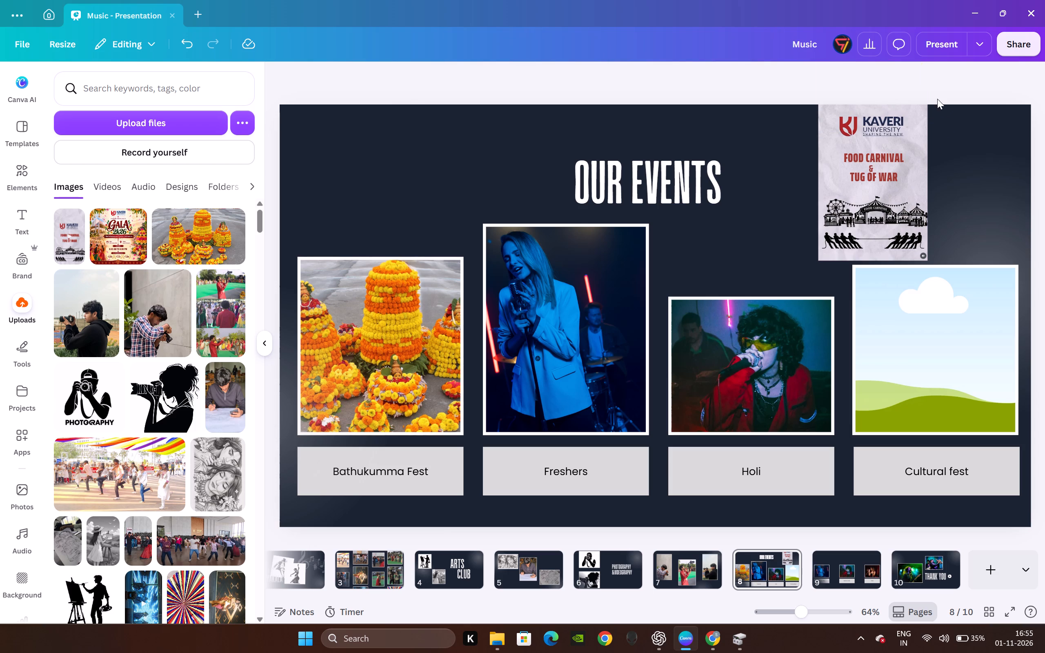
left_click(982, 83)
Group the poster's background, logo, texts, carnival illustration and tug-of-war figures by area selection.
left_click(984, 227)
left_click_drag(972, 182, 974, 183)
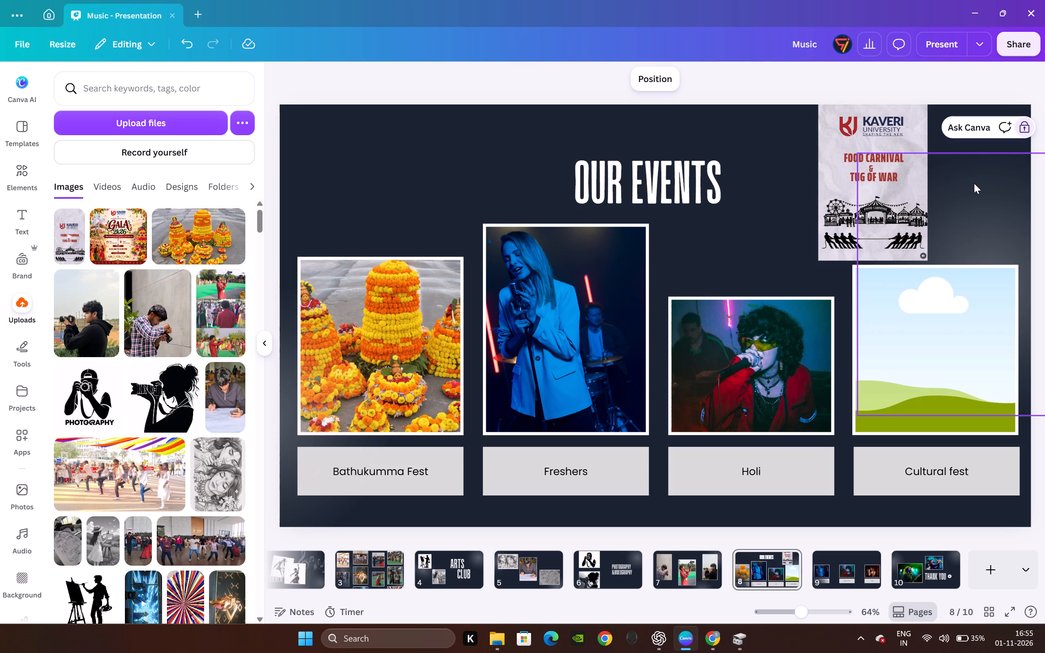
left_click_drag(974, 183, 997, 180)
left_click(798, 78)
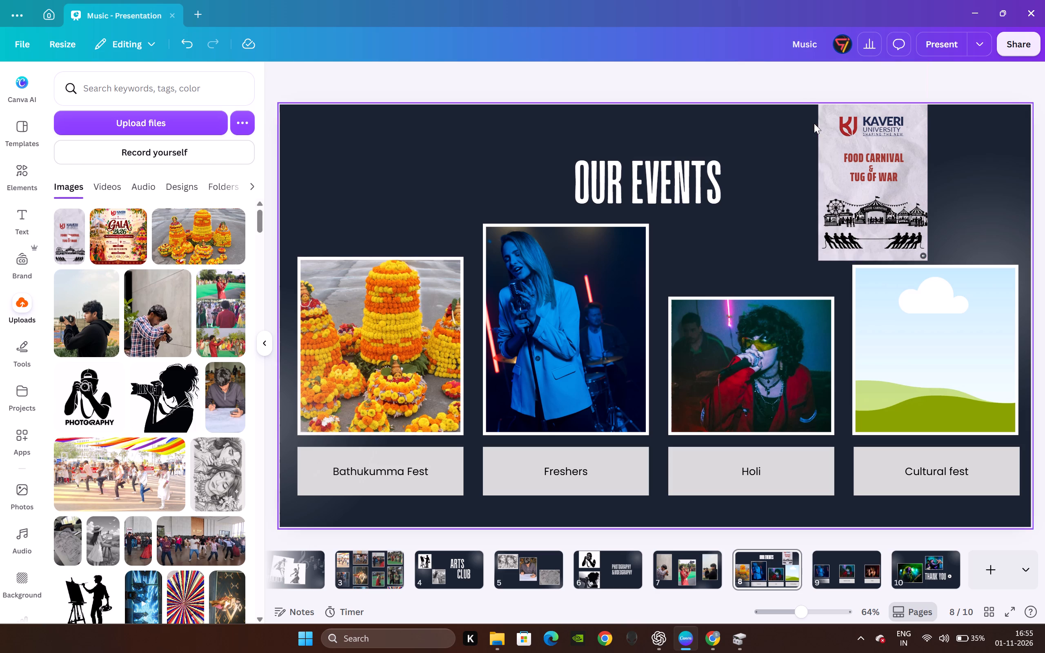
left_click_drag(809, 120, 869, 200)
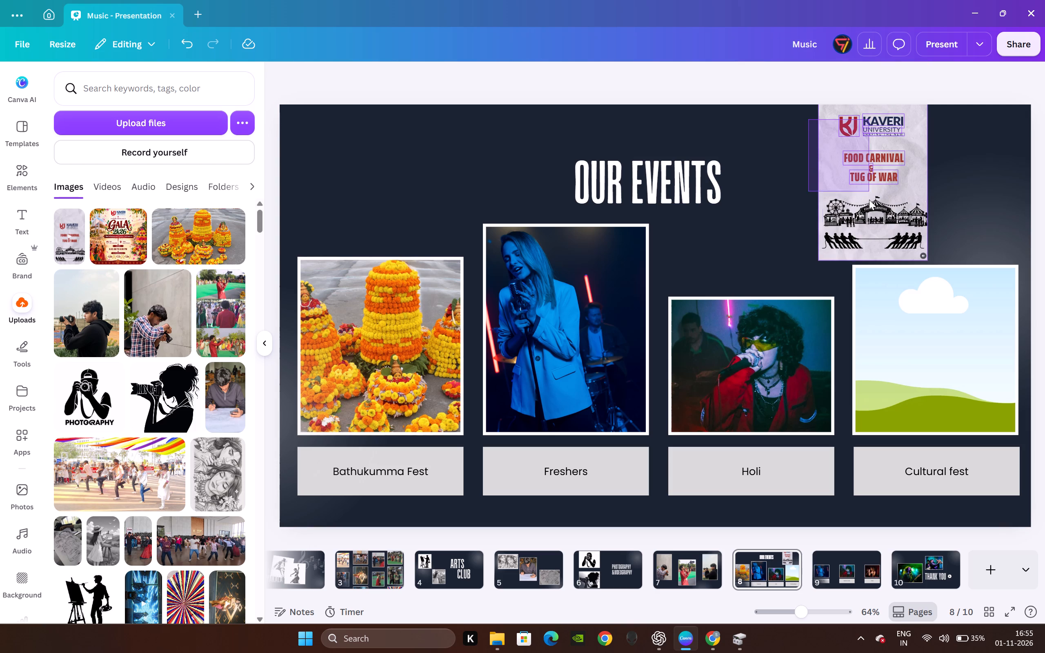
left_click_drag(869, 200, 893, 238)
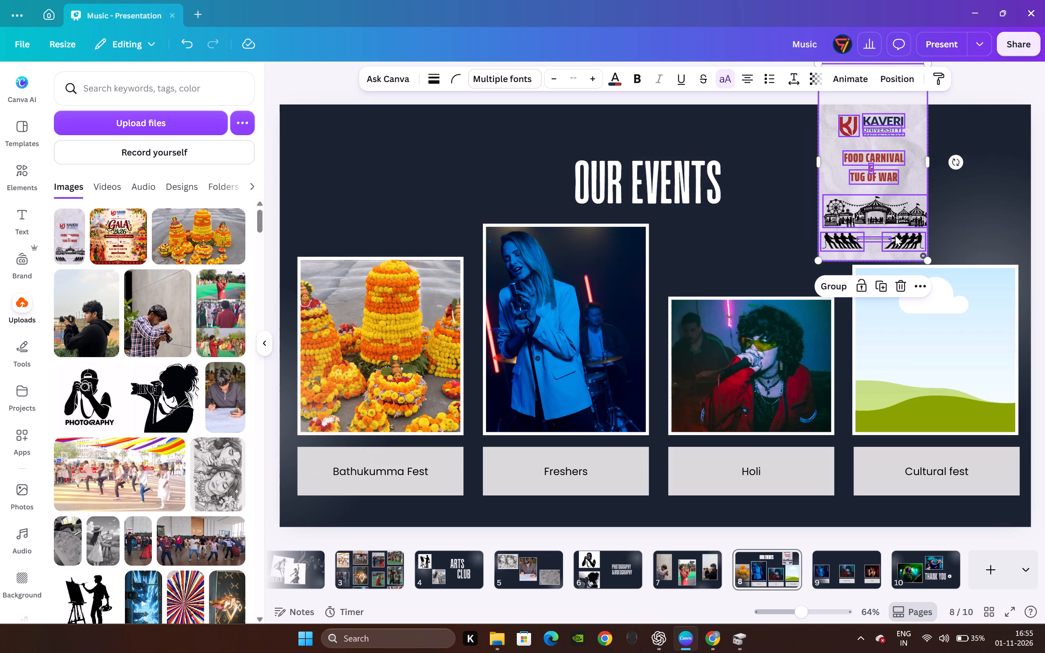
left_click(836, 278)
left_click(1001, 85)
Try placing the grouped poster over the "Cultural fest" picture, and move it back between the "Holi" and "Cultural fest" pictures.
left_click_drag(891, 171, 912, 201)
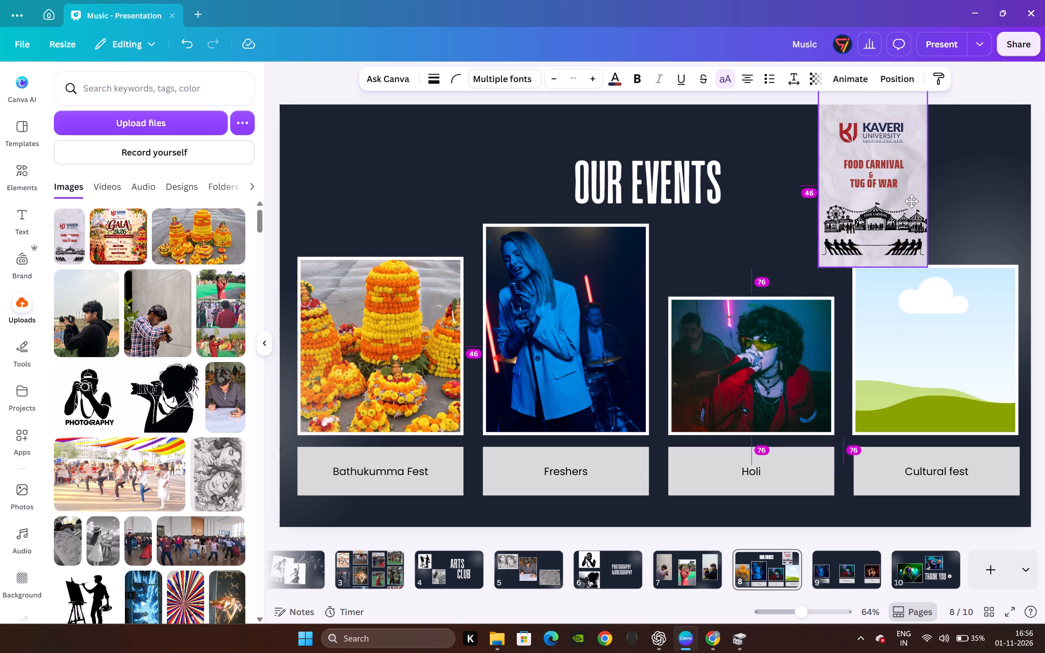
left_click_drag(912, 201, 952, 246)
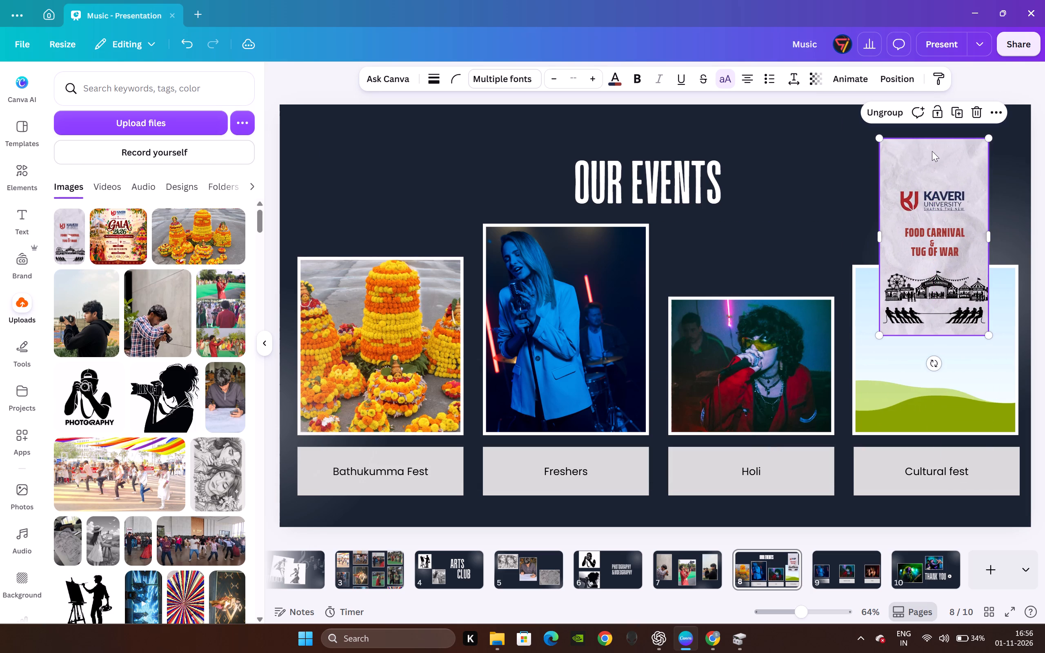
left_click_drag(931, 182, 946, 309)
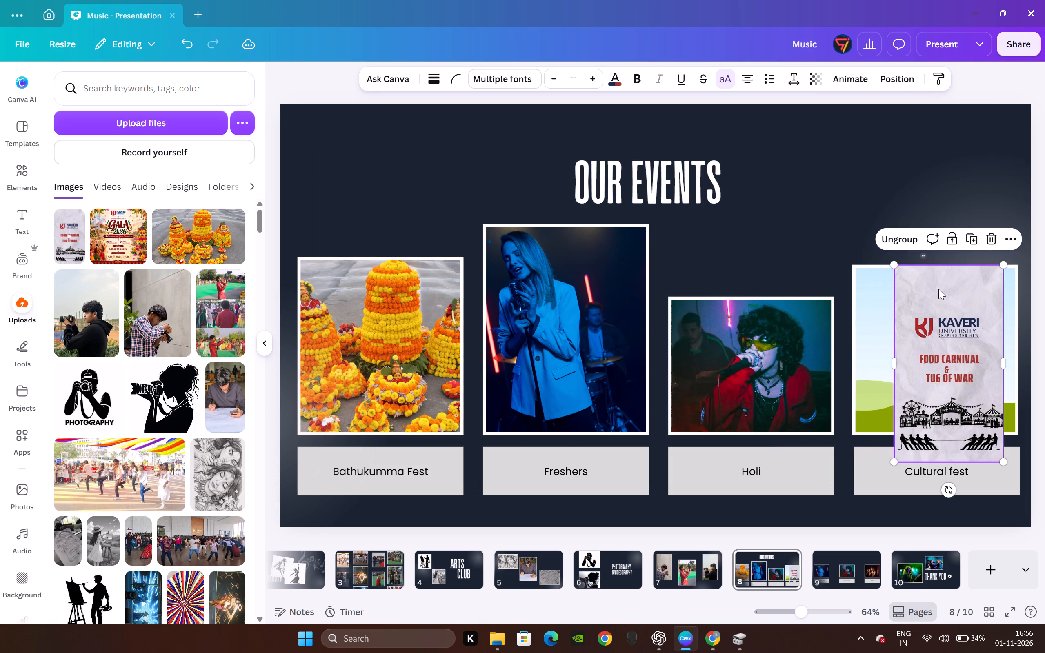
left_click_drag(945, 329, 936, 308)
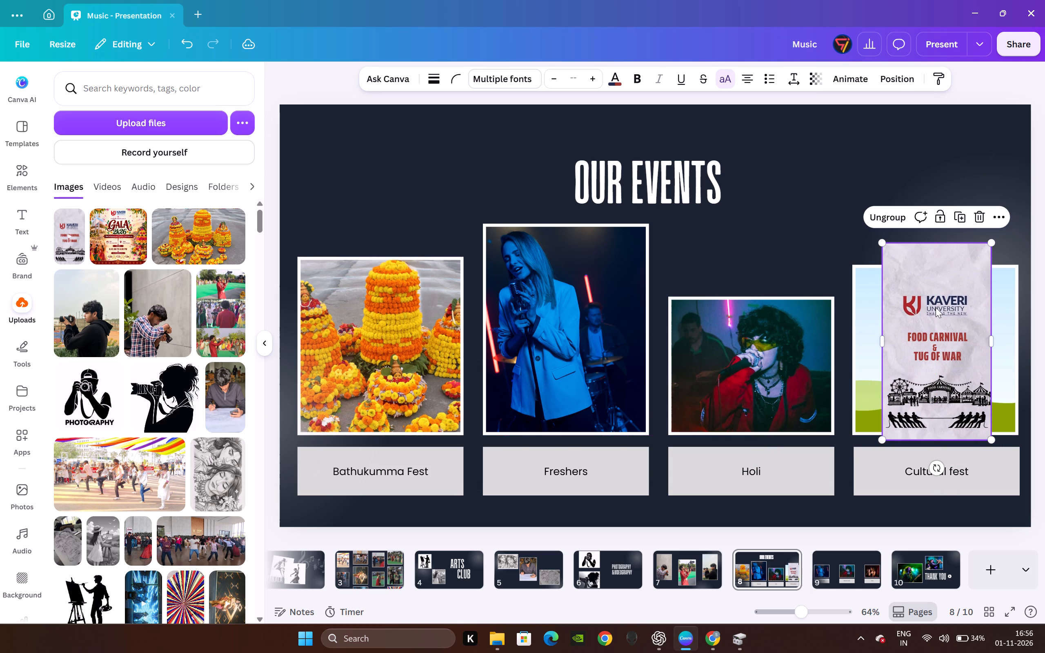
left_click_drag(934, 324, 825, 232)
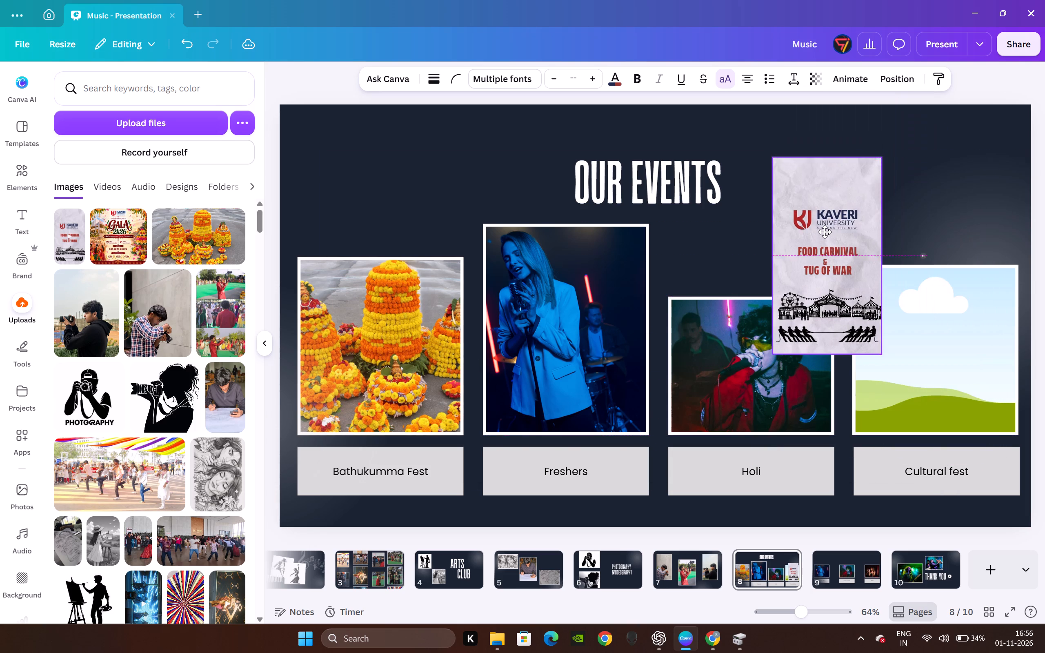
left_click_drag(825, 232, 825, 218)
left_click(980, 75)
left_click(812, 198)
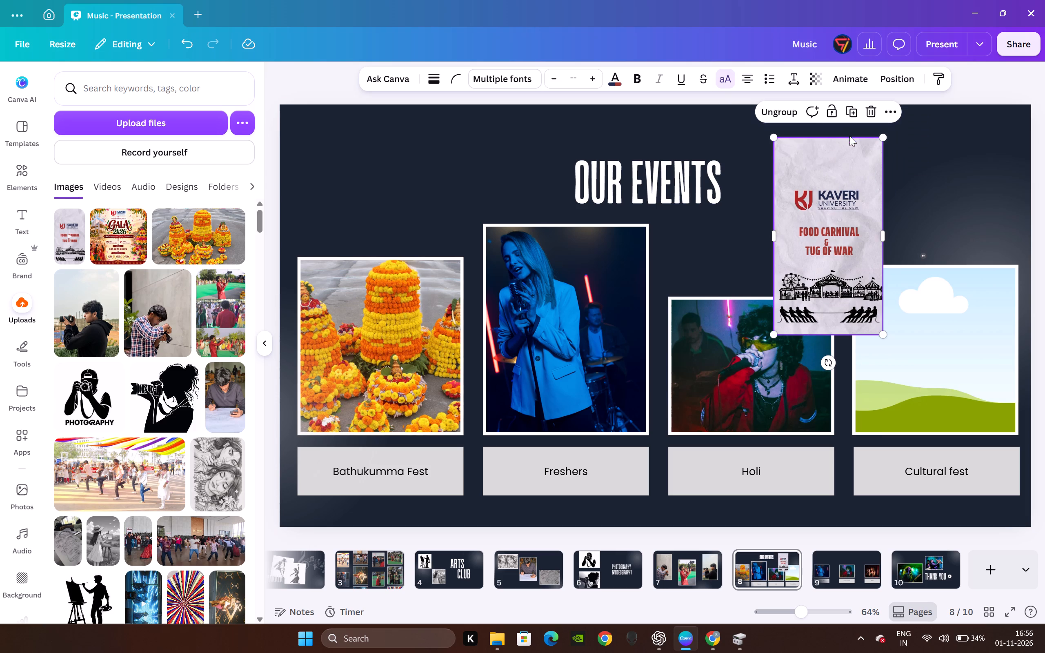
Place the grouped poster over the "Cultural fest" picture and drop its paper background into the picture frame.
left_click_drag(818, 220, 936, 328)
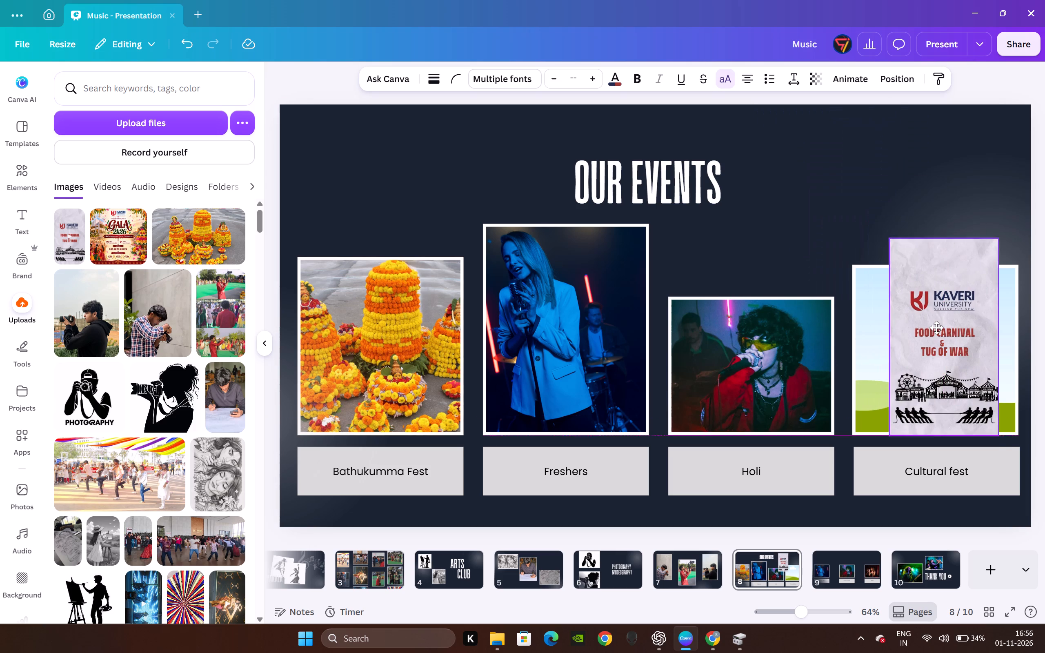
left_click_drag(936, 328, 930, 328)
left_click(929, 328)
right_click(927, 327)
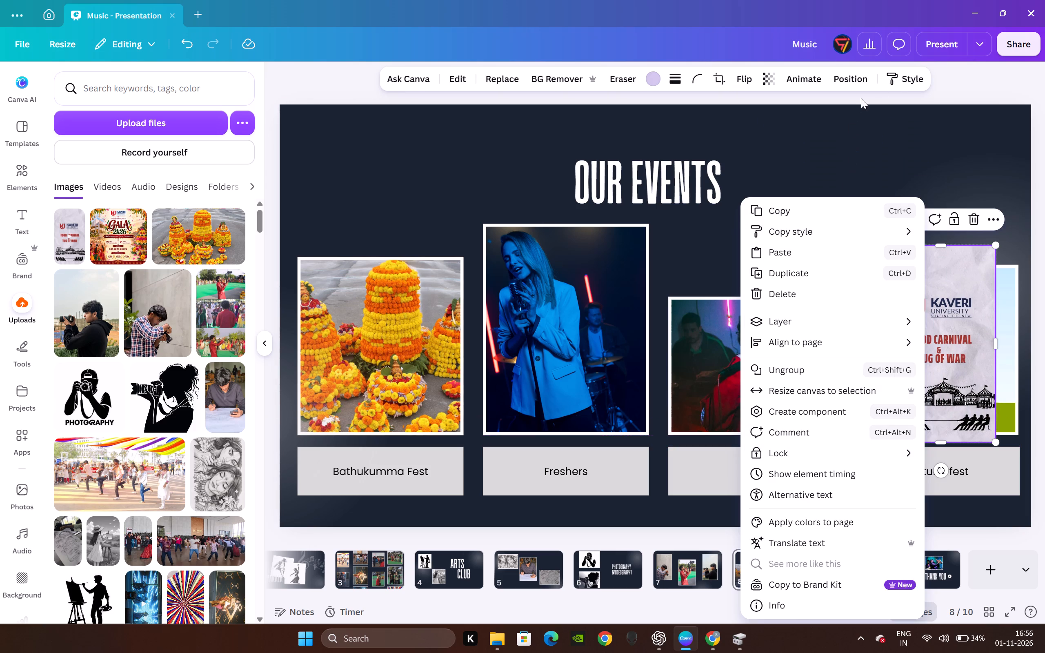
left_click(996, 92)
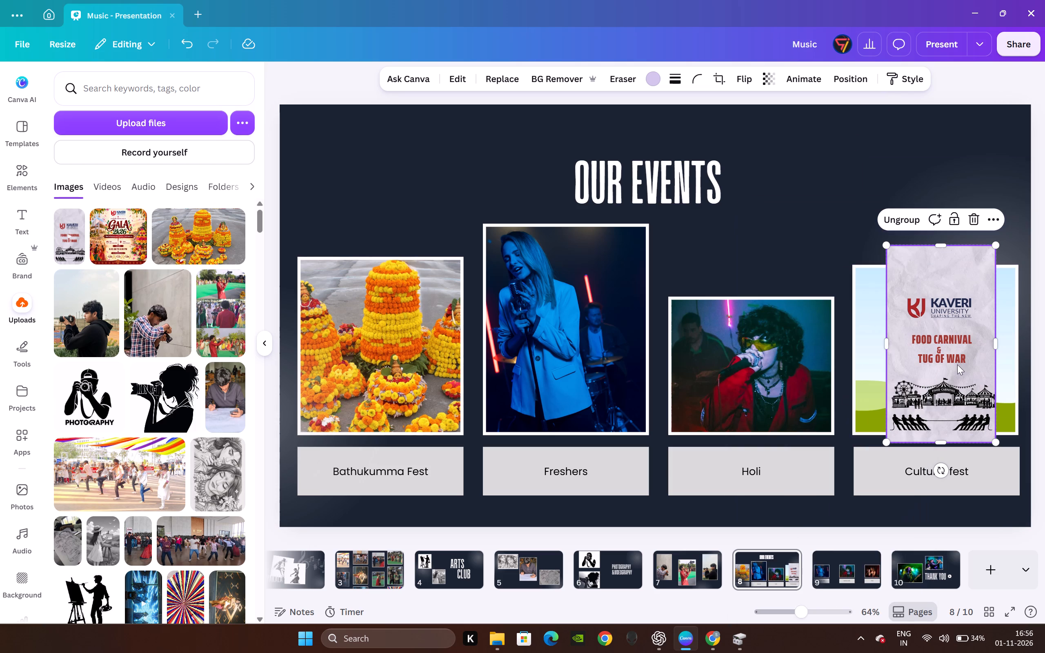
left_click_drag(951, 364, 970, 406)
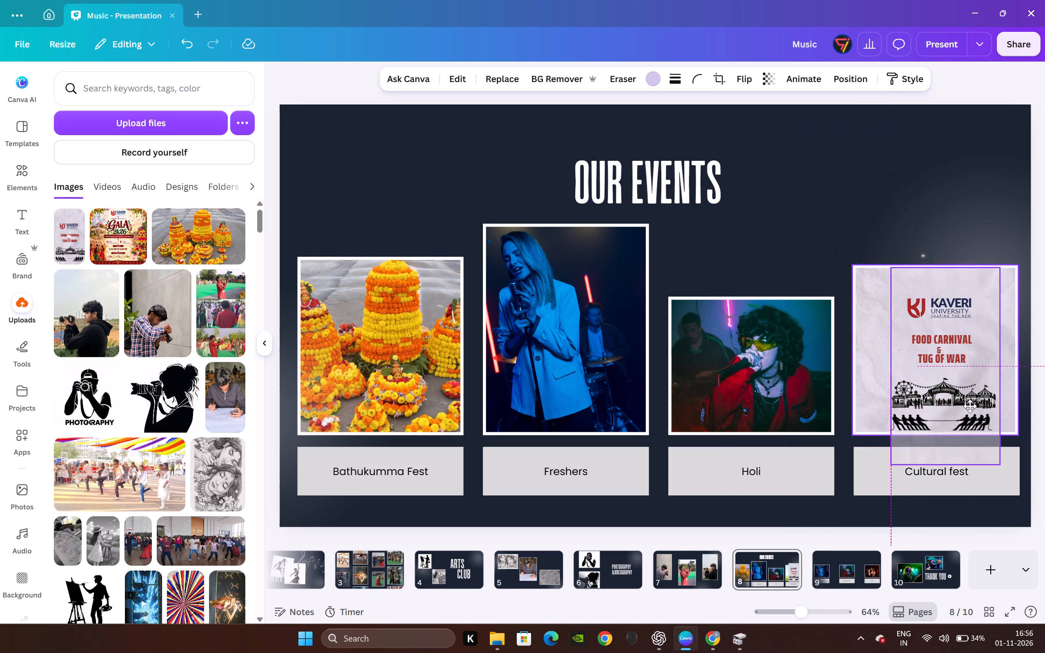
left_click_drag(970, 406, 945, 375)
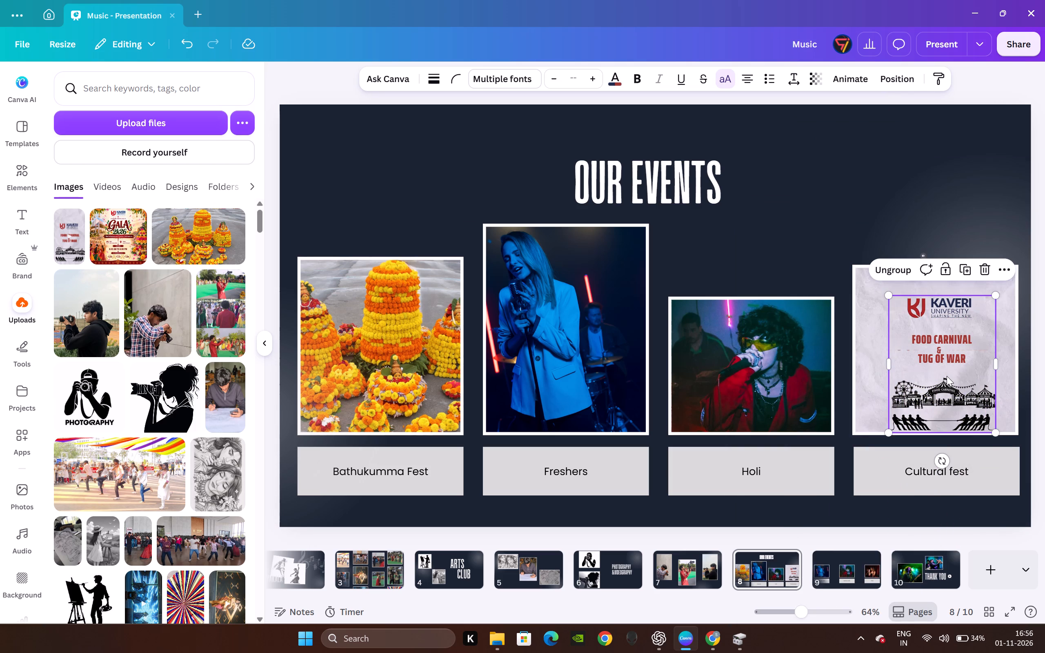
Enlarge the grouped food carnival poster content and centre it inside the "Cultural fest" picture frame.
left_click_drag(945, 375, 940, 358)
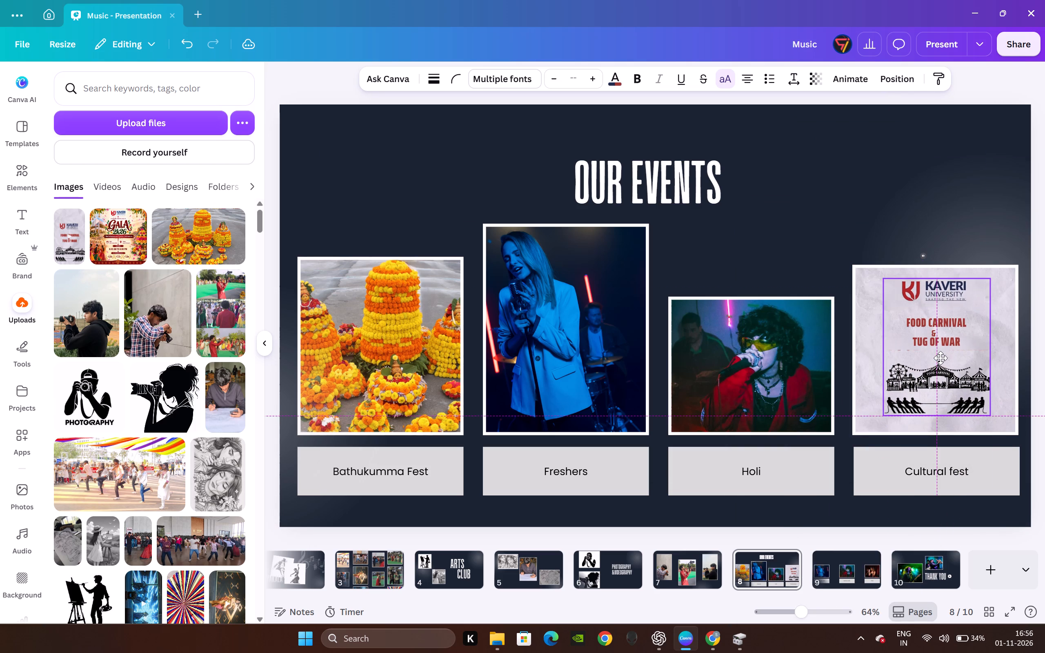
left_click_drag(940, 358, 940, 358)
left_click(966, 80)
left_click_drag(938, 338, 919, 331)
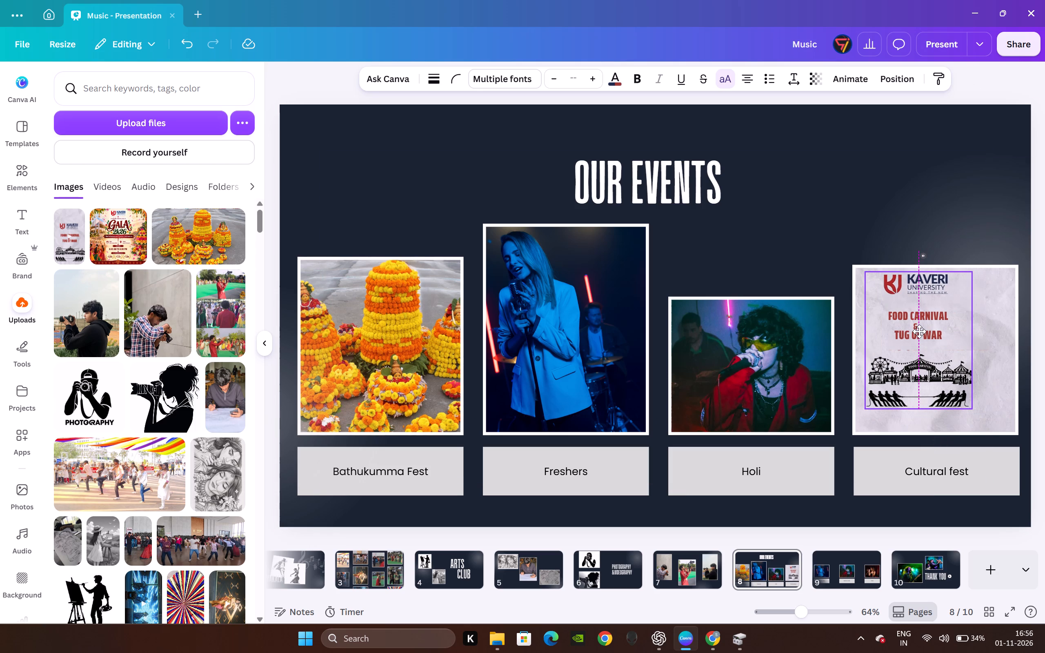
left_click_drag(919, 331, 910, 330)
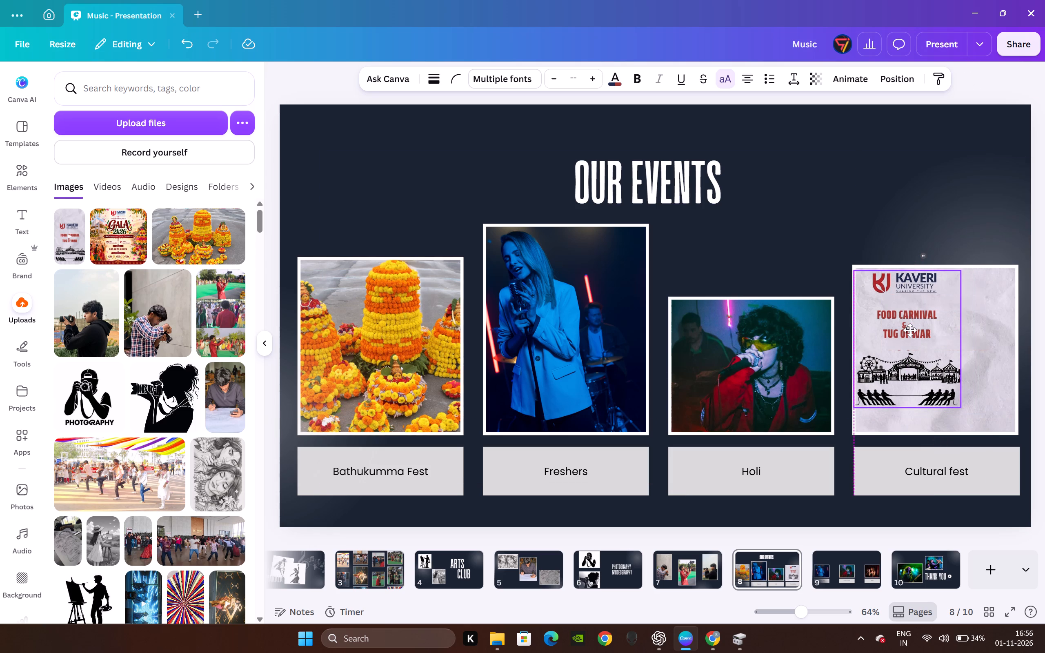
left_click_drag(910, 330, 916, 331)
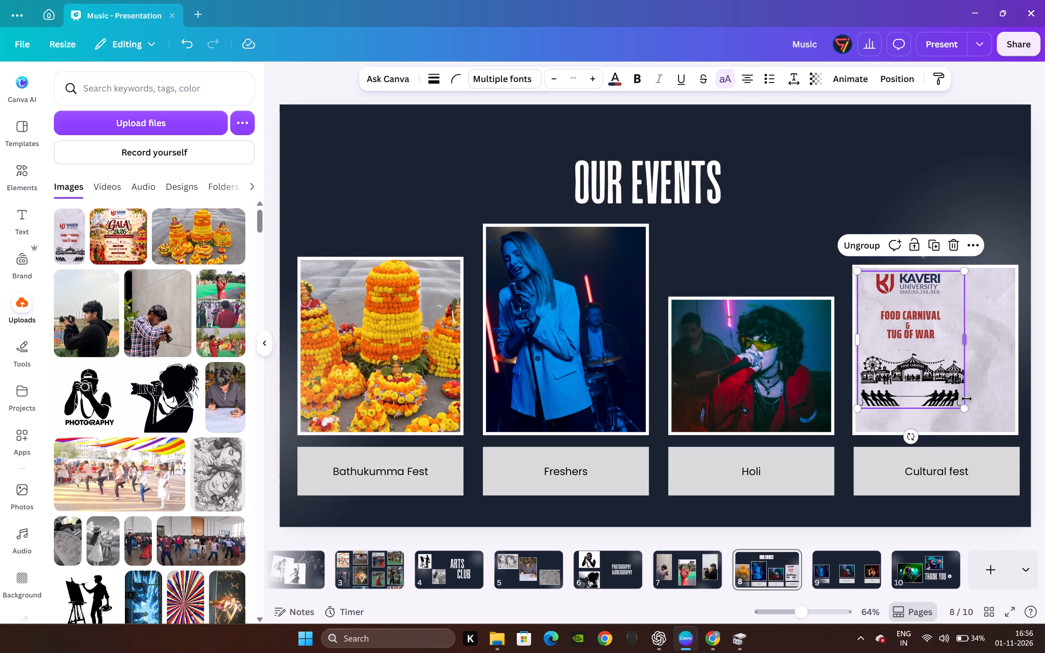
left_click_drag(964, 411, 990, 431)
left_click_drag(916, 357, 927, 357)
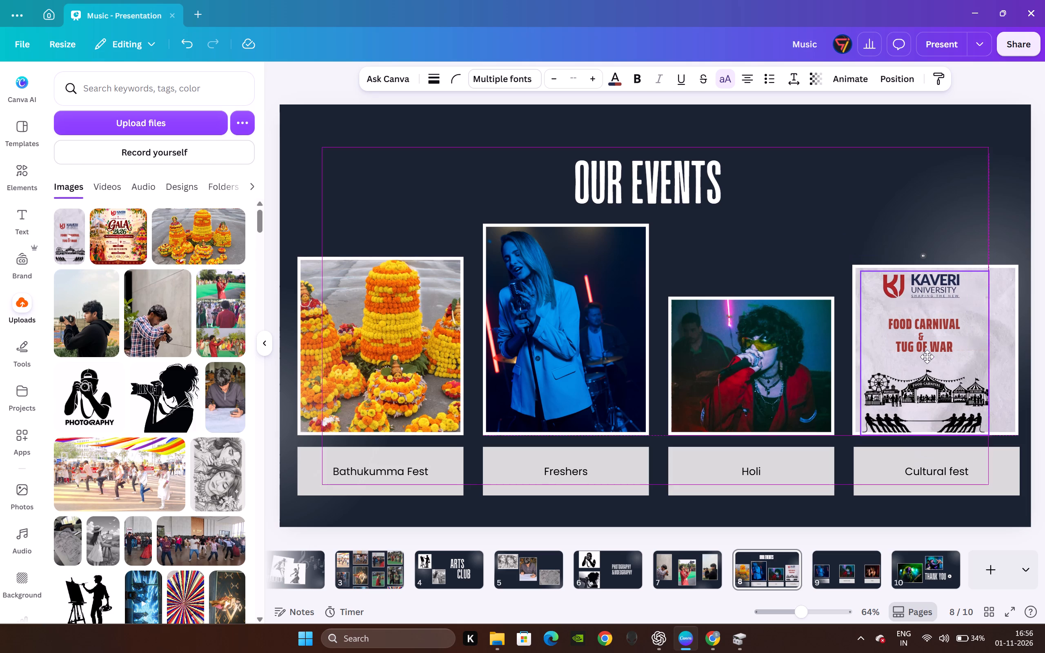
left_click_drag(927, 357, 929, 354)
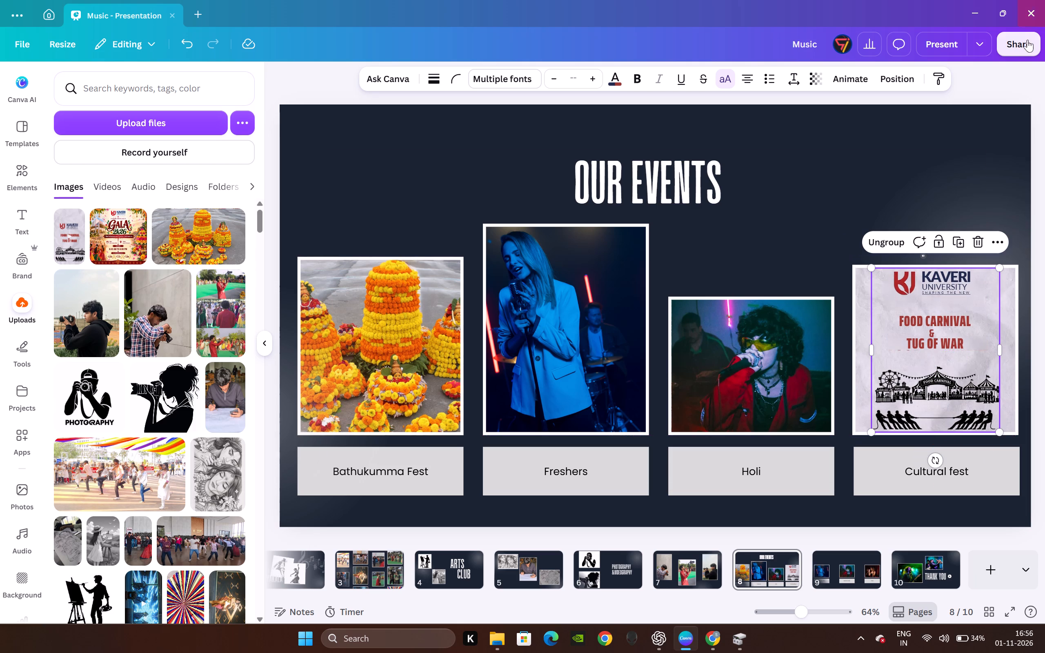
left_click(982, 85)
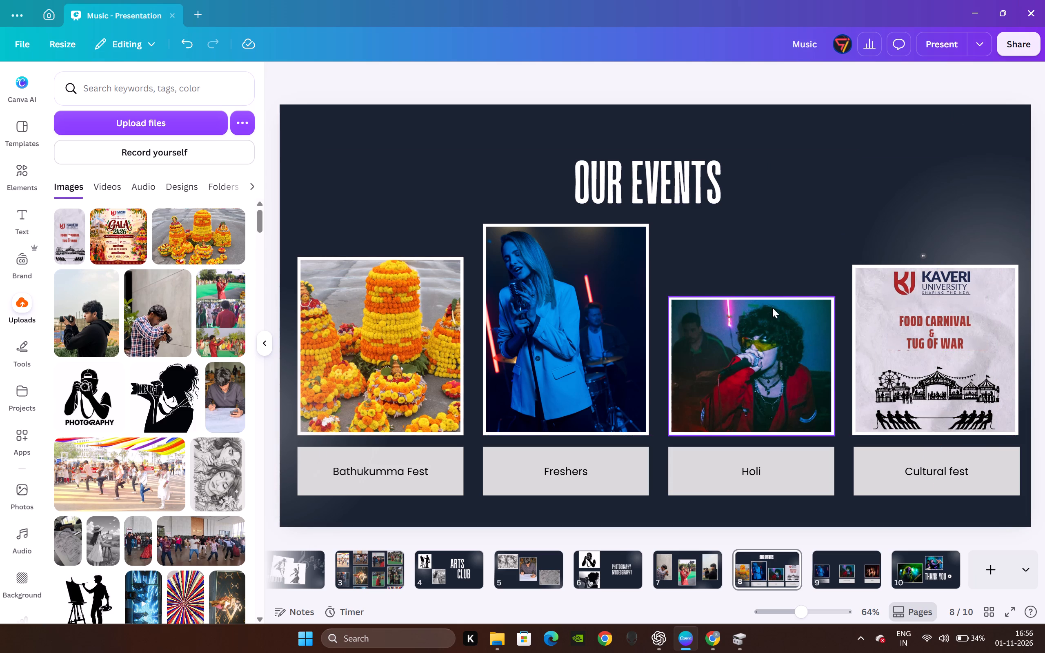
Extend the "Holi" picture upward and shorten the "Freshers" picture to match the "Cultural fest" picture's height.
left_click(769, 304)
left_click_drag(760, 298, 765, 263)
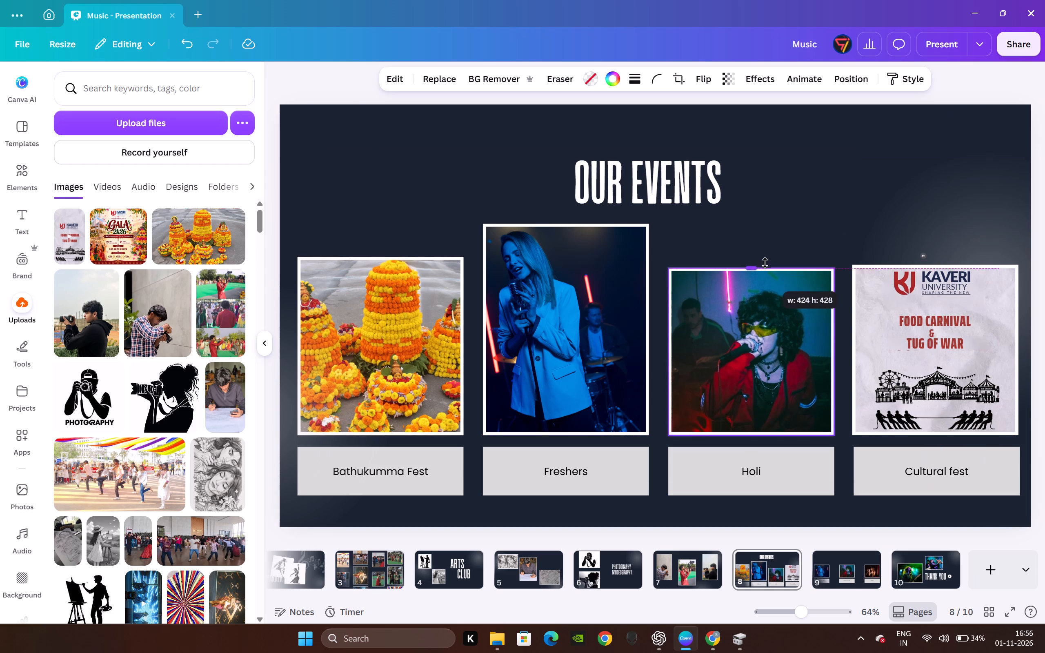
left_click_drag(765, 263, 765, 267)
left_click(563, 230)
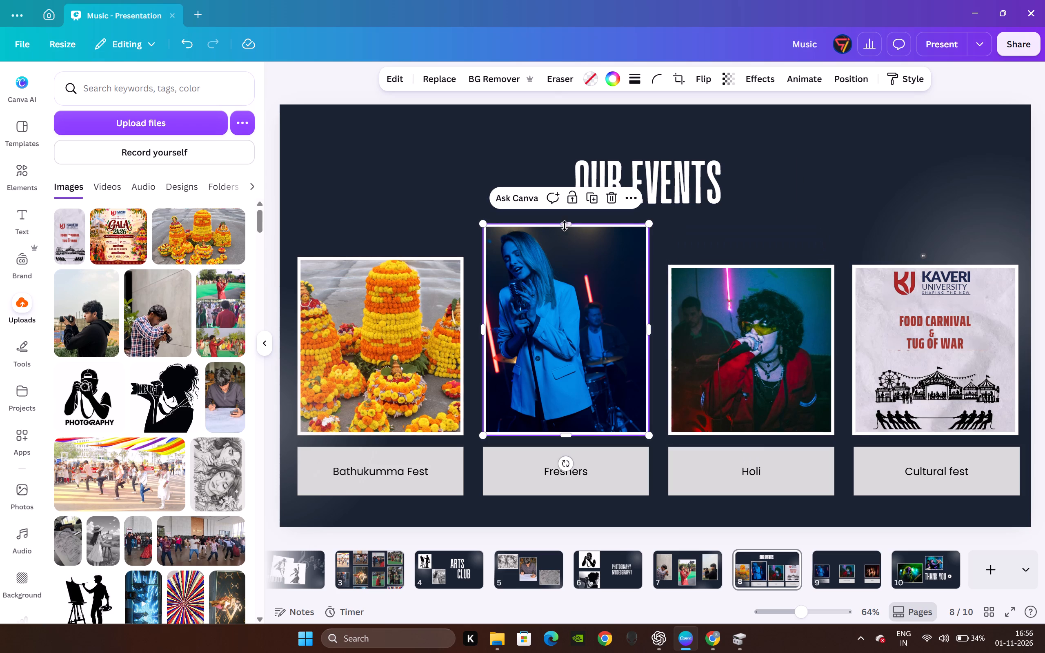
left_click_drag(570, 224, 568, 262)
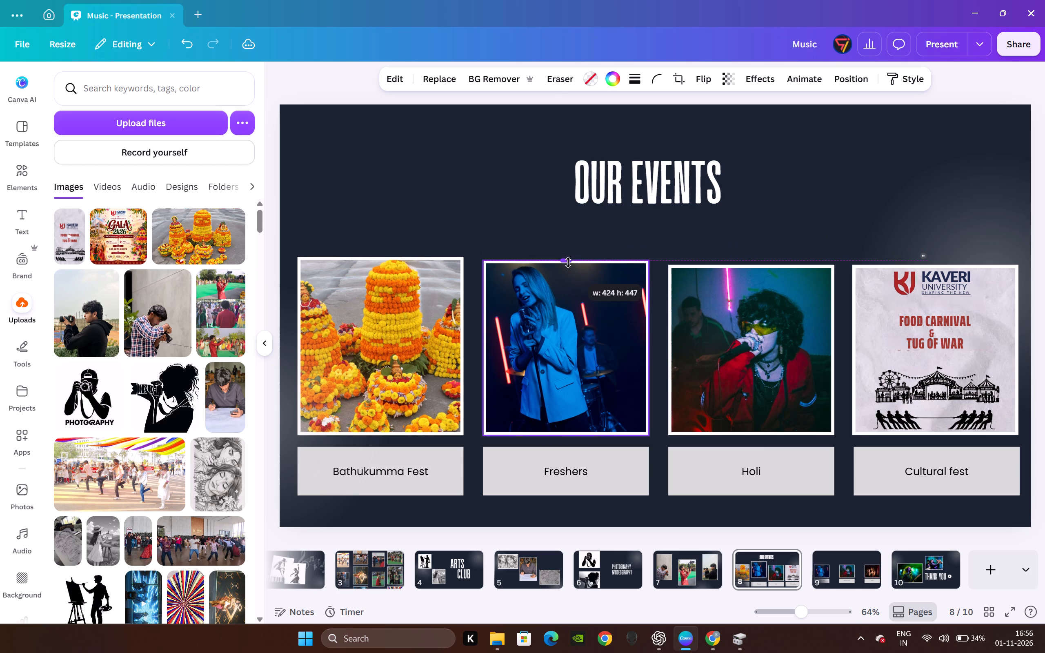
left_click_drag(568, 262, 568, 263)
Ungroup the "Bathukumma Fest" card and shorten its picture to line up with the other three pictures.
left_click(405, 259)
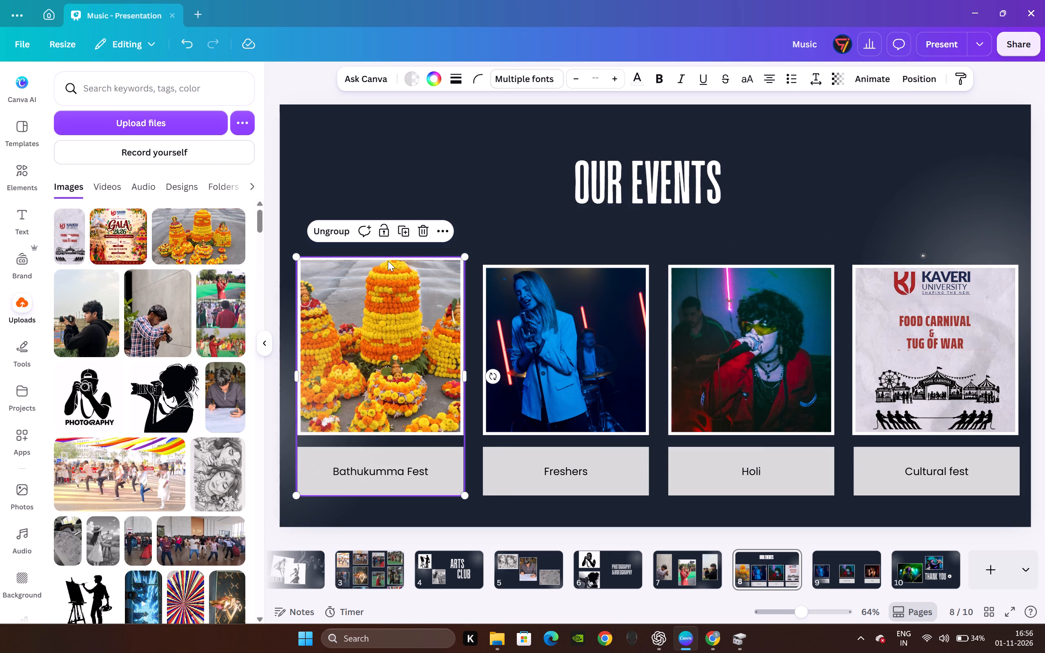
left_click(327, 234)
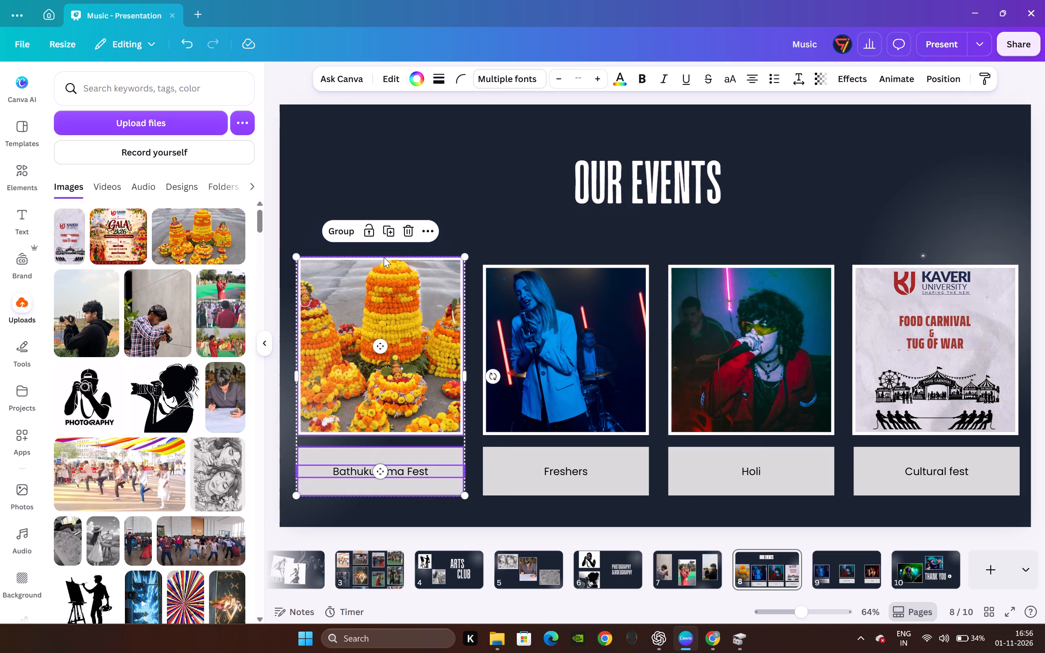
left_click(304, 80)
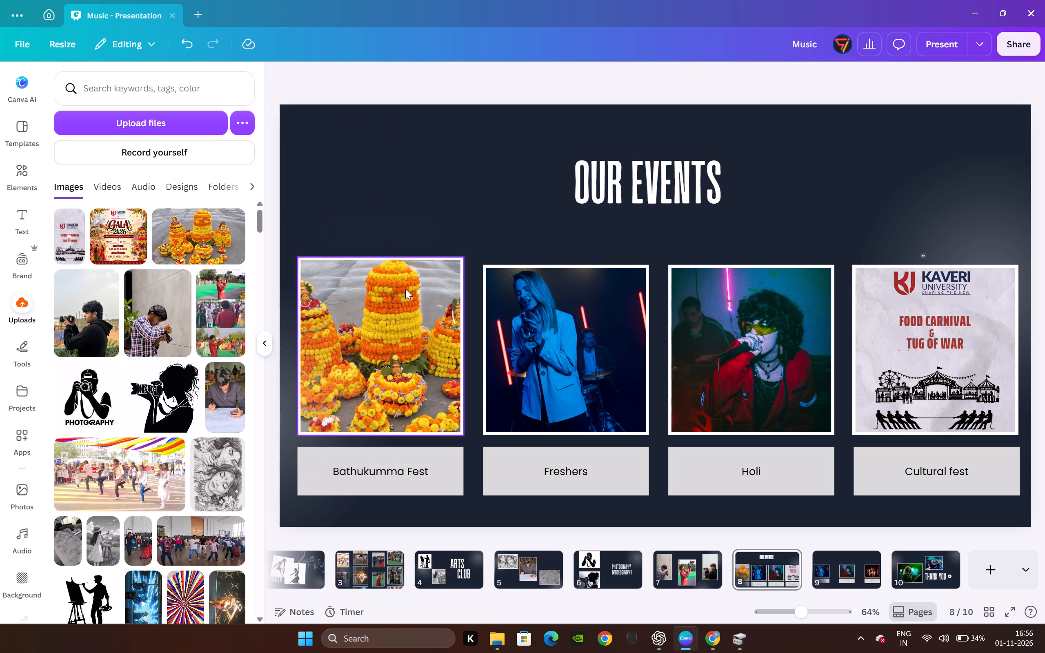
left_click(405, 289)
left_click_drag(382, 257, 384, 263)
left_click(327, 64)
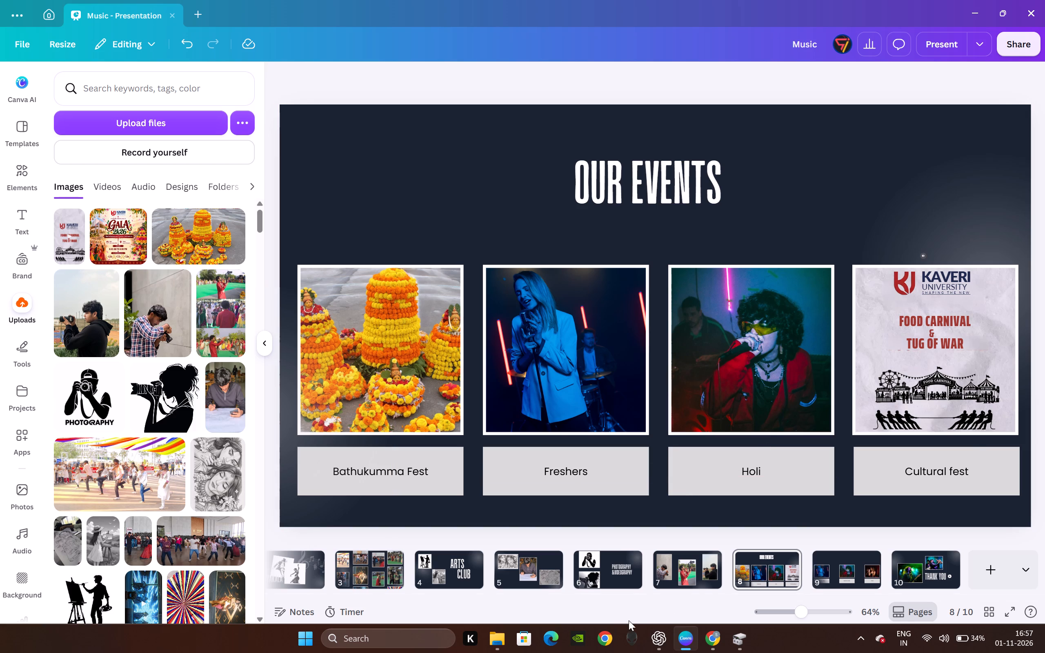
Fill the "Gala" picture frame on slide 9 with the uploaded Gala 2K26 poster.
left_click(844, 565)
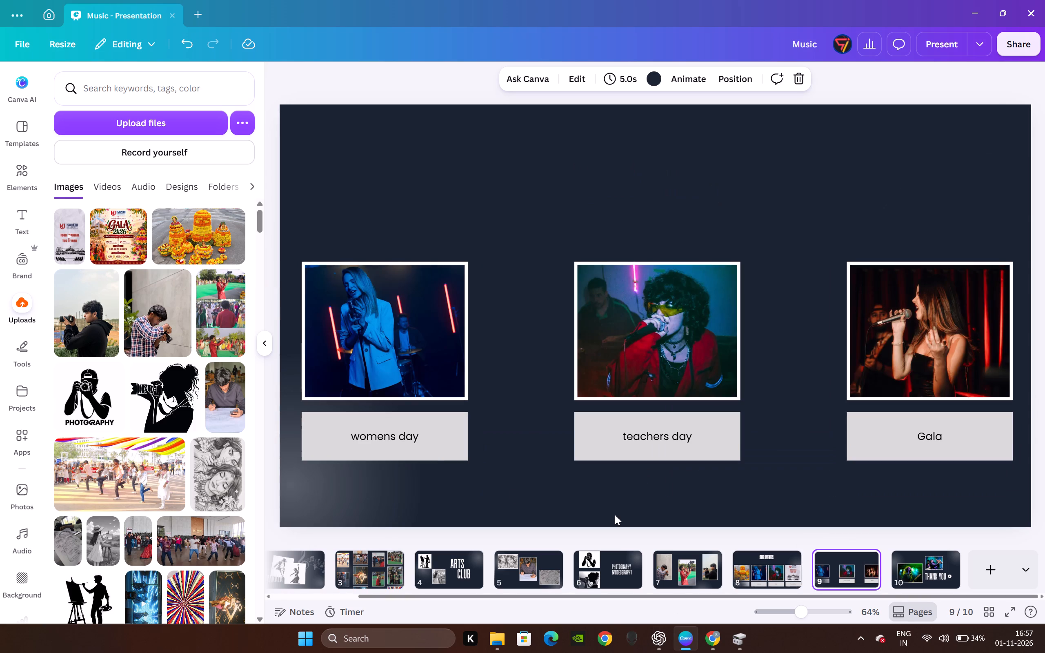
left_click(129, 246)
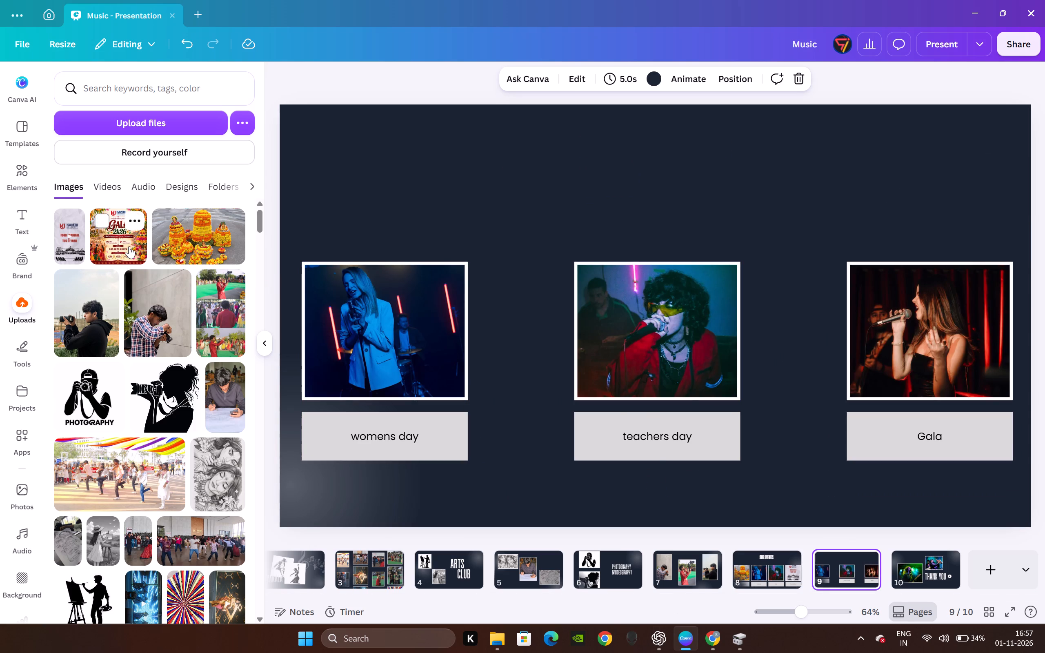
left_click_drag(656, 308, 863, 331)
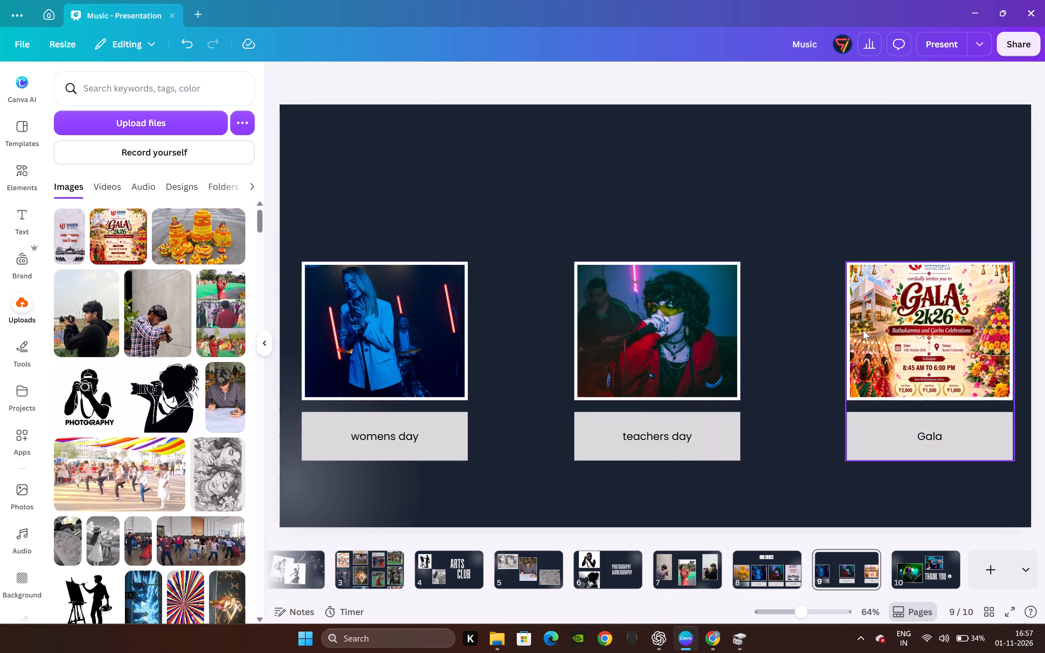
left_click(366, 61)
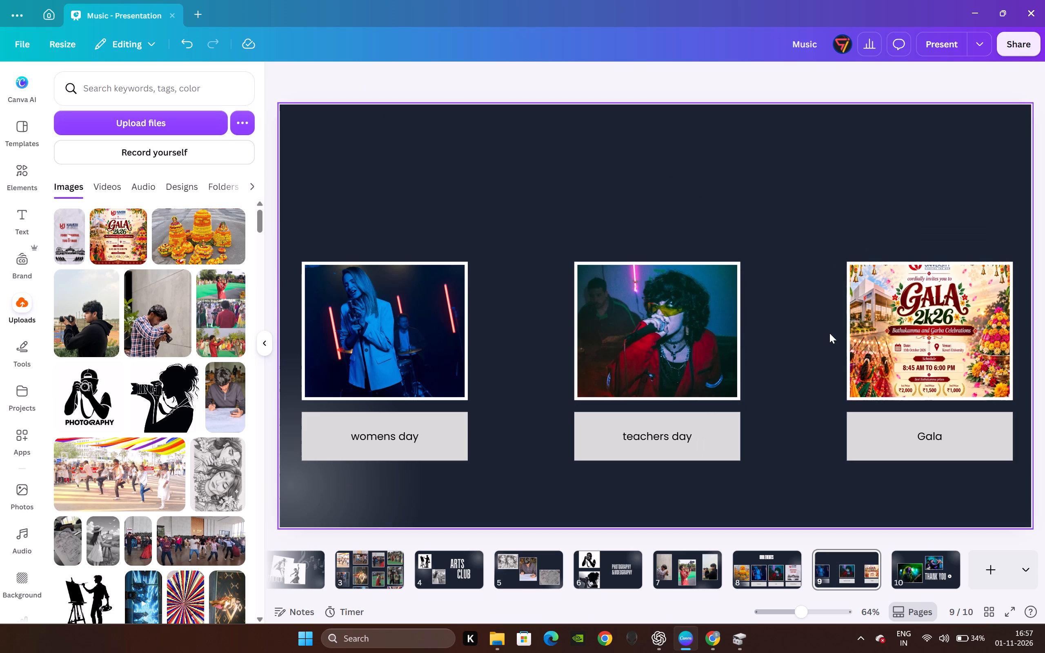
Duplicate the "Holi" picture on slide 8 and move the copy to slide 9, between the "teachers day" and "Gala" cards.
left_click(762, 573)
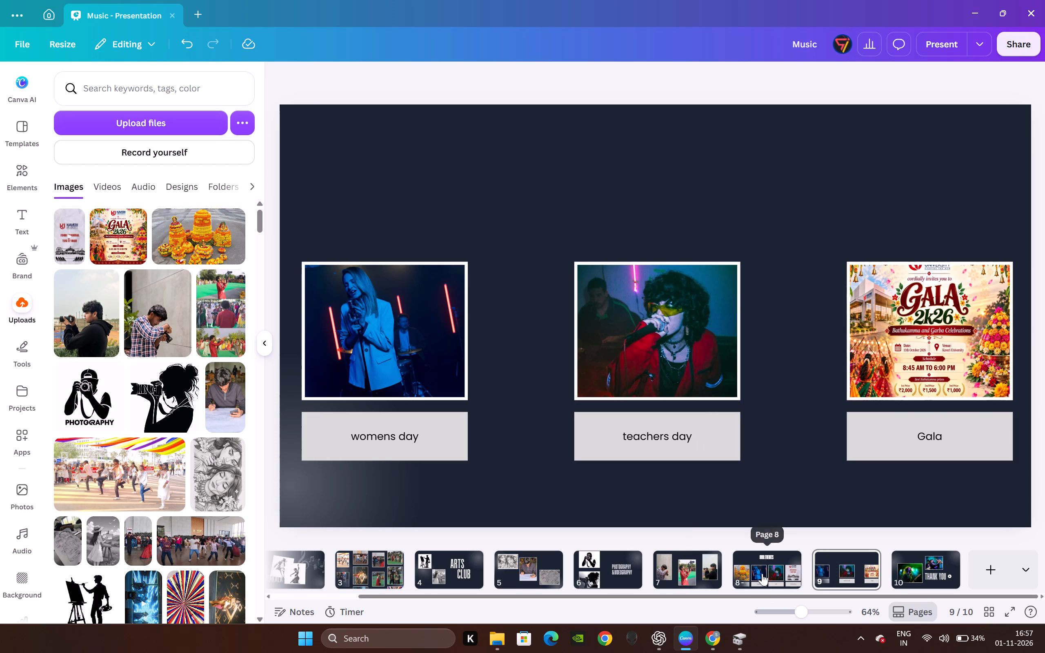
left_click(729, 326)
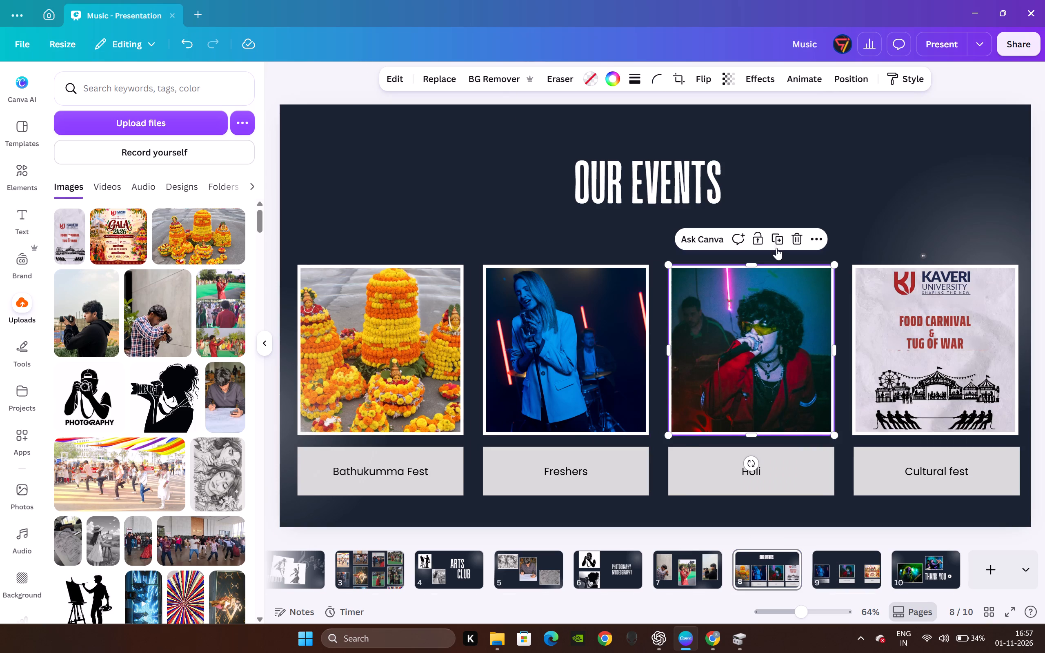
left_click(776, 246)
left_click_drag(758, 337, 829, 561)
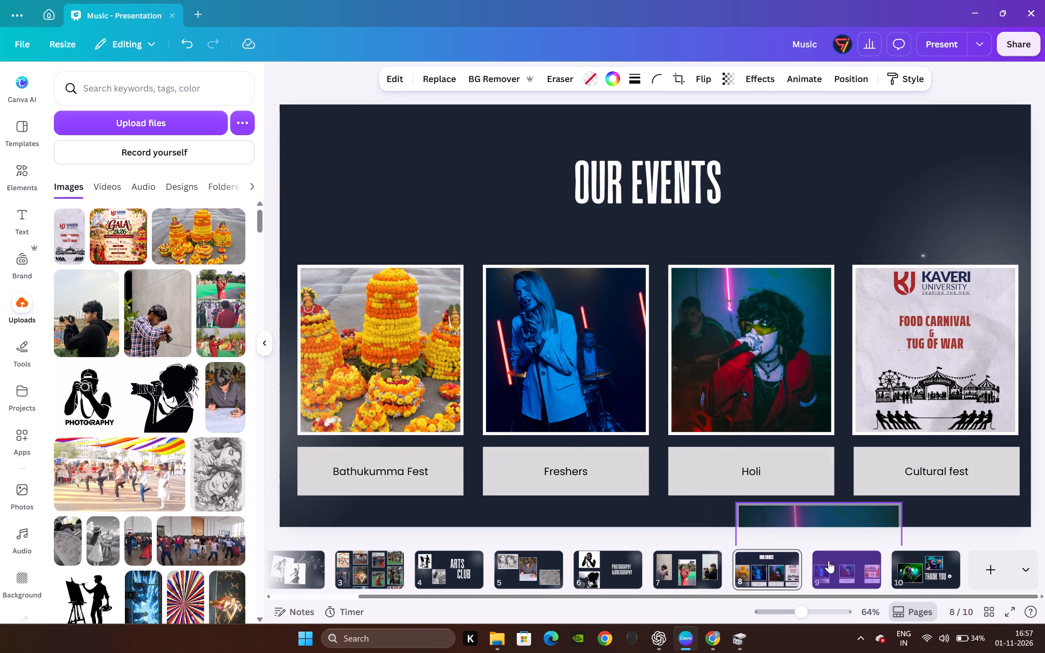
left_click_drag(829, 561, 830, 562)
left_click_drag(743, 370, 657, 331)
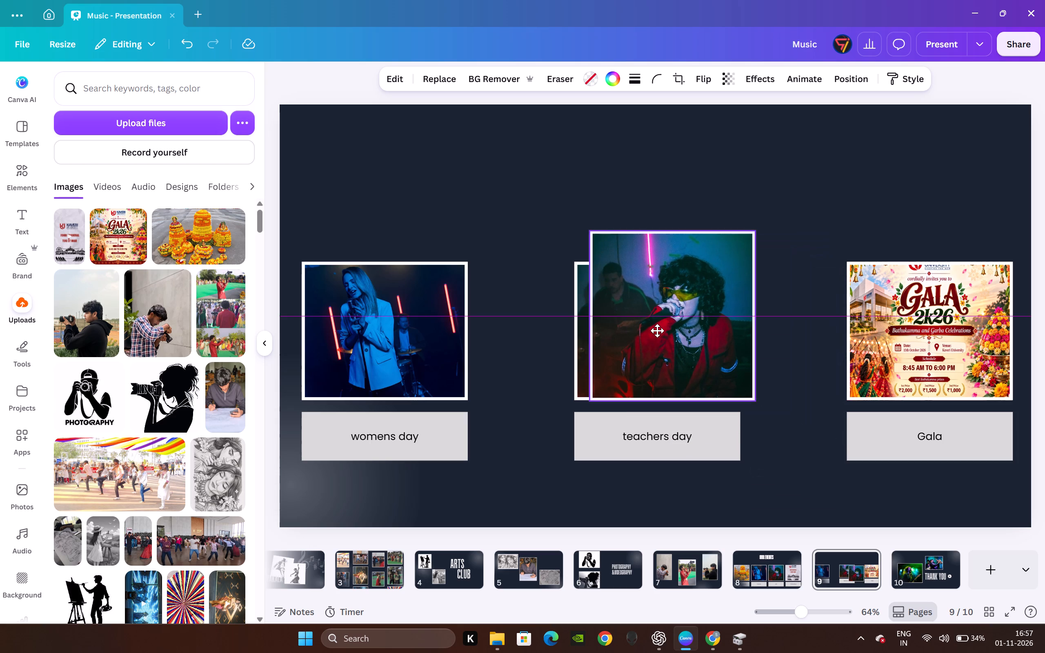
left_click_drag(657, 331, 745, 243)
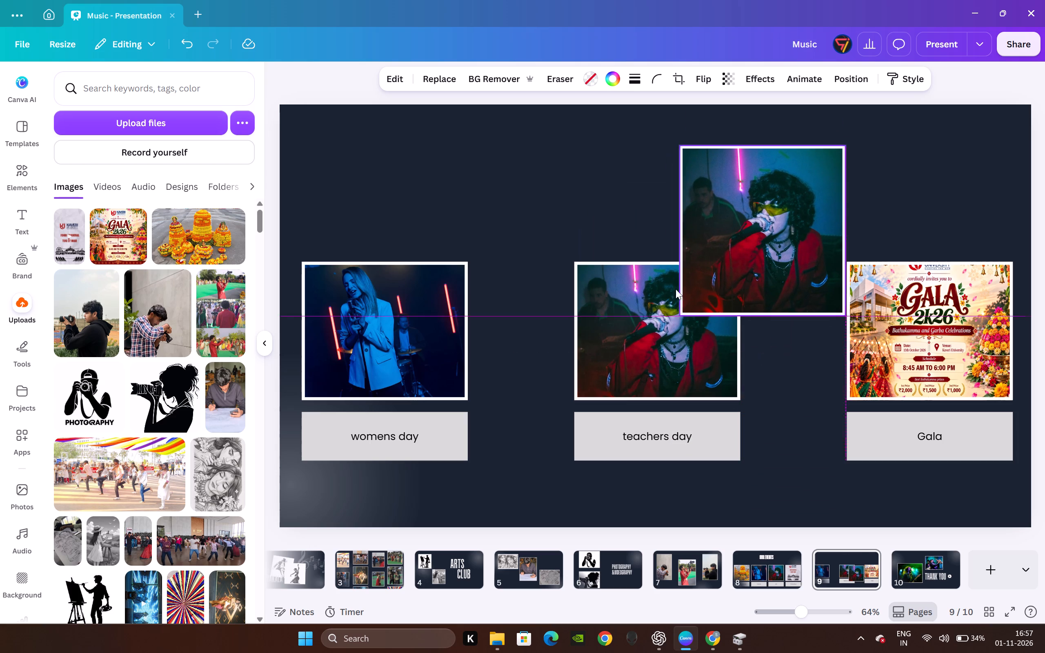
Ungroup the "teachers day", "womens day" and "Gala" cards on slide 9.
left_click(585, 348)
right_click_drag(584, 363, 0, 652)
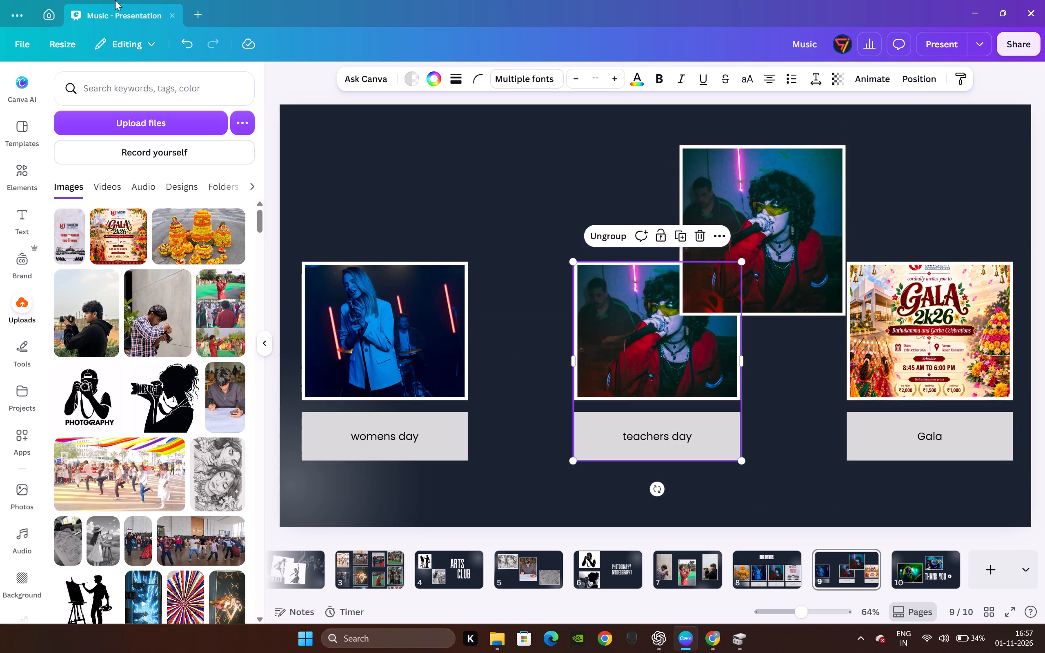
left_click(605, 237)
left_click(544, 222)
left_click(430, 277)
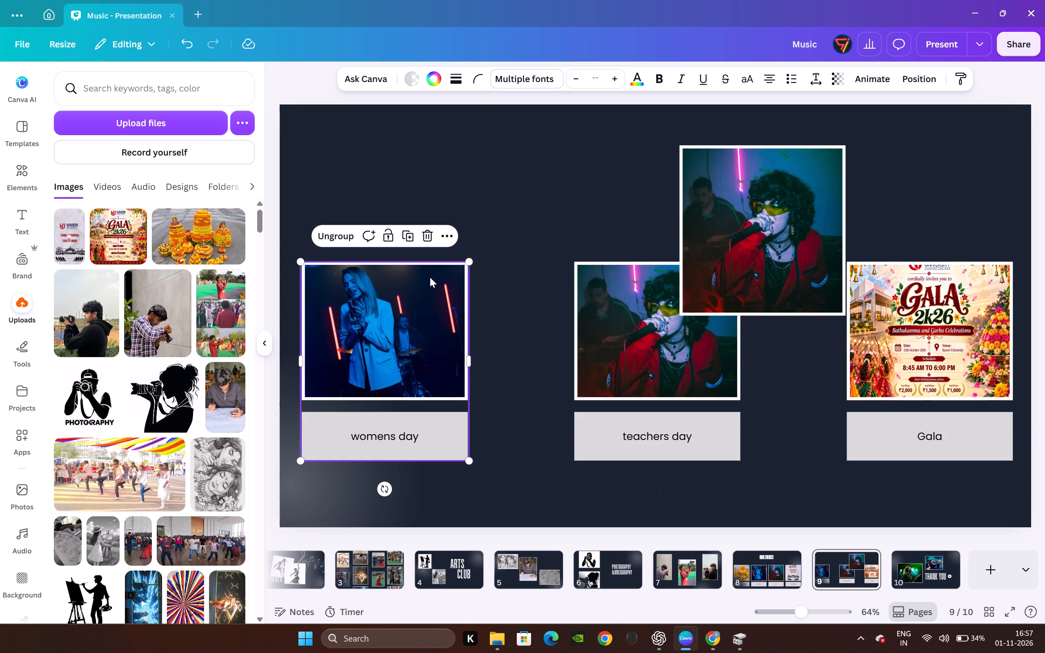
left_click(327, 232)
left_click(429, 180)
left_click(932, 324)
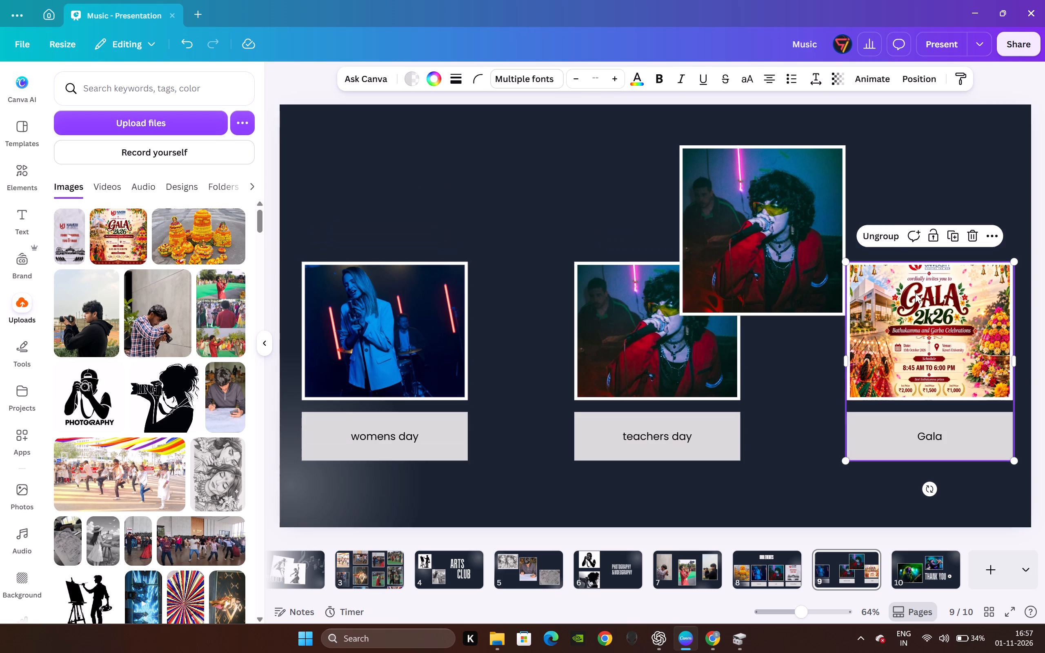
left_click(892, 230)
left_click(903, 196)
Delete the original pictures above the "womens day", "teachers day" and "Gala" captions.
left_click(448, 326)
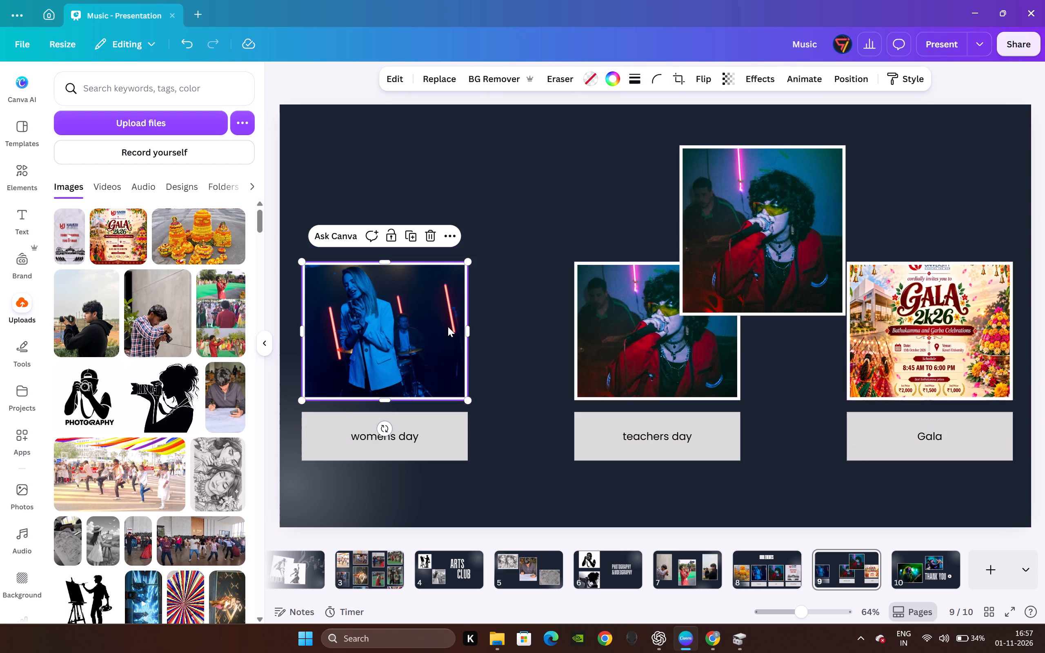
key("BackSpace")
key("BackSpace")
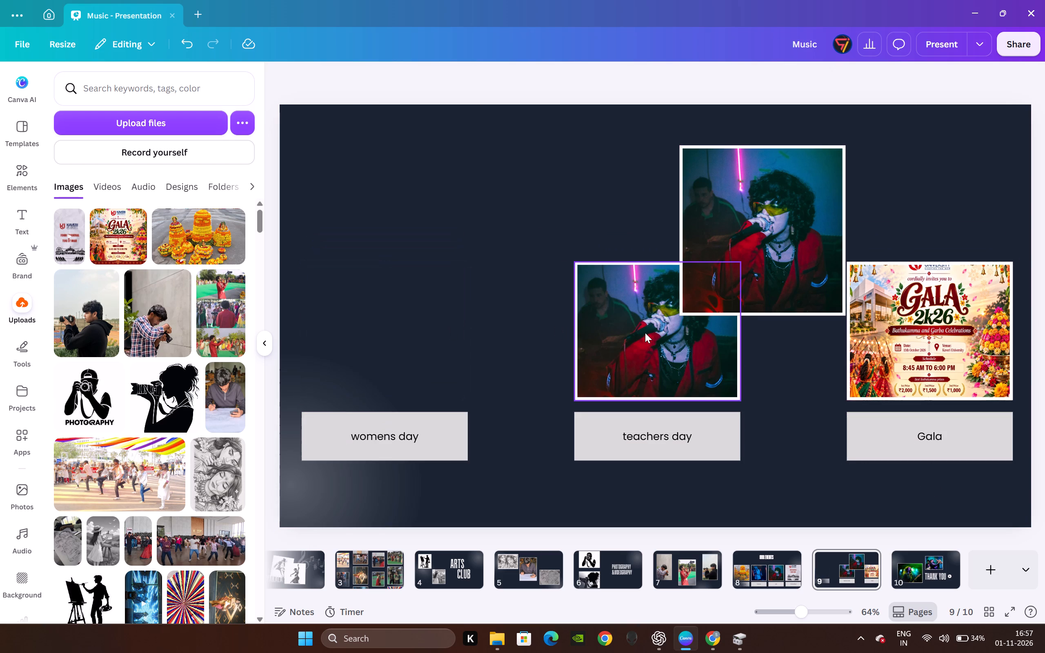
left_click(645, 333)
key("BackSpace")
key("BackSpace")
left_click(961, 333)
key("BackSpace")
key("BackSpace")
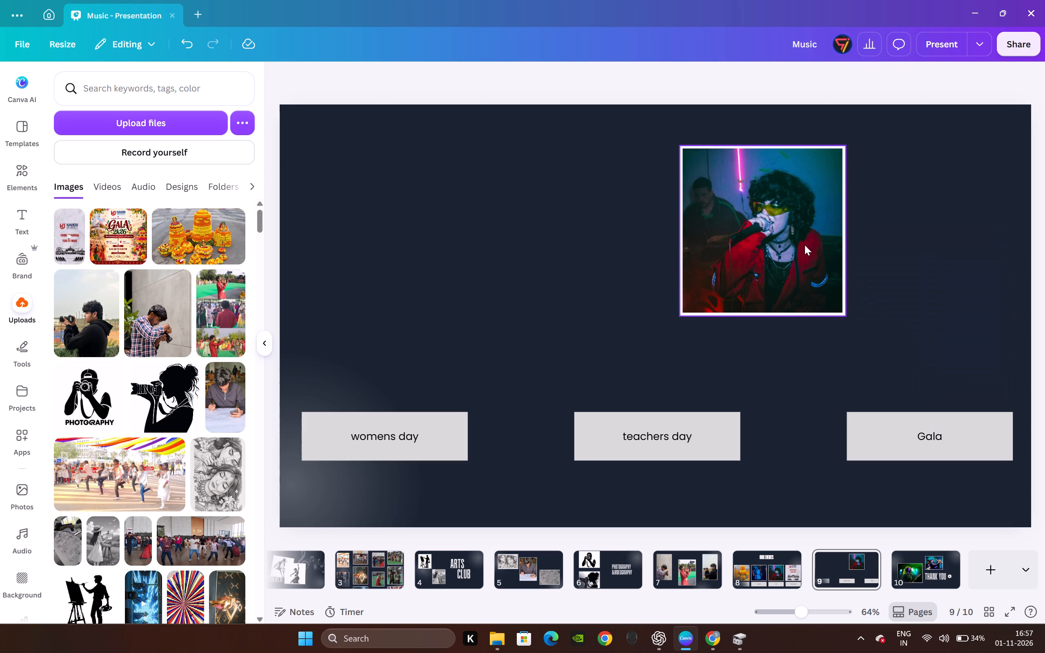
Place the copied picture above "womens day", duplicate it twice, and align the copies above "teachers day" and "Gala".
left_click_drag(805, 245, 431, 330)
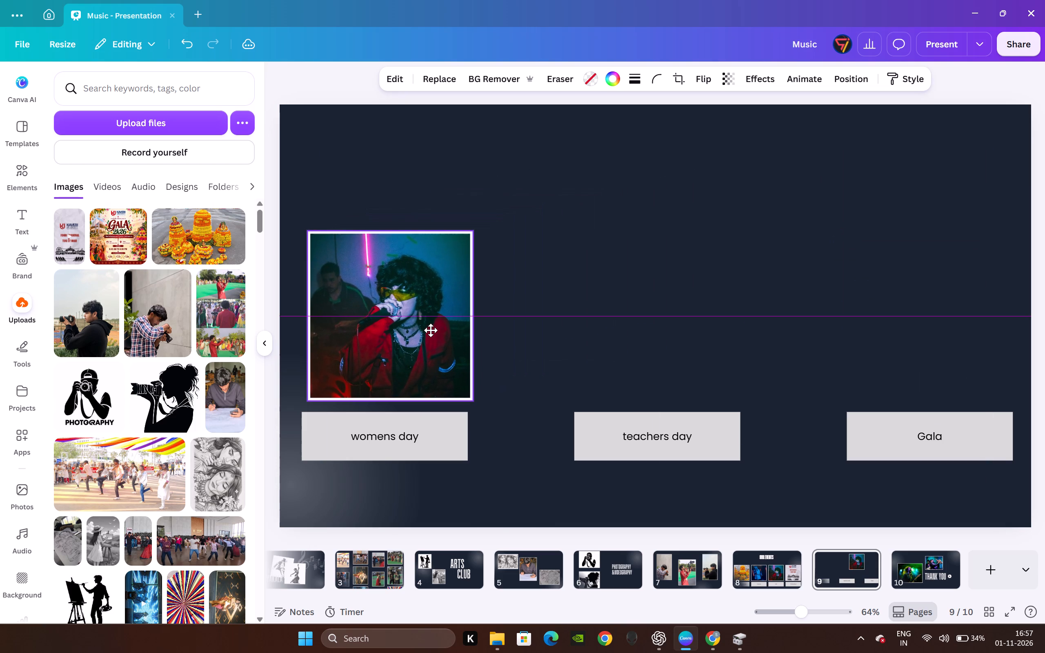
left_click_drag(431, 330, 431, 331)
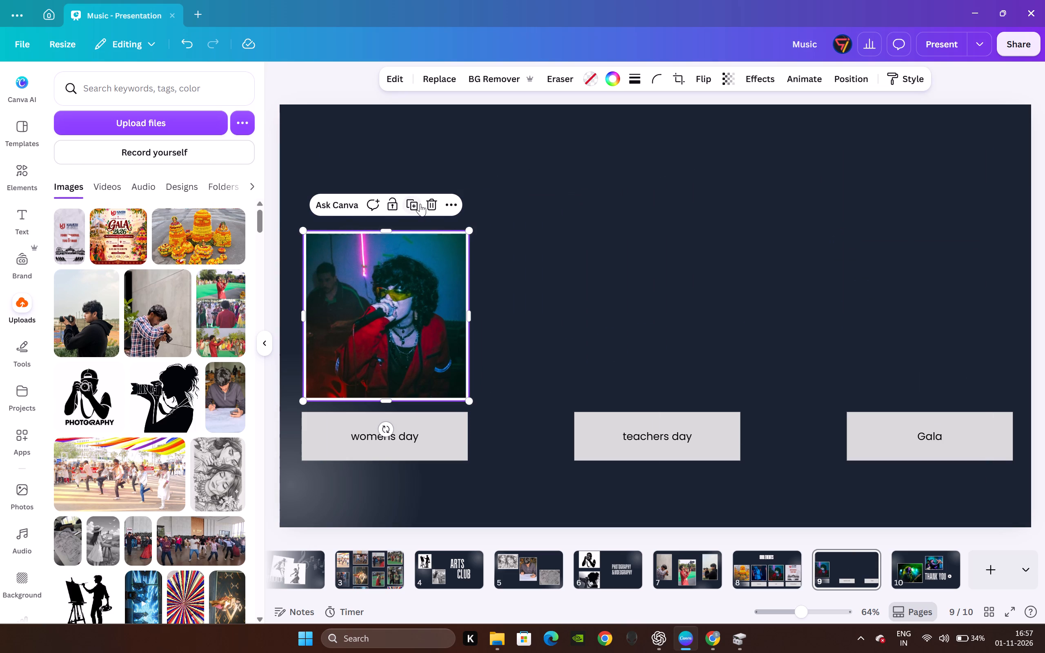
left_click(420, 204)
left_click(420, 204)
left_click_drag(413, 332, 660, 324)
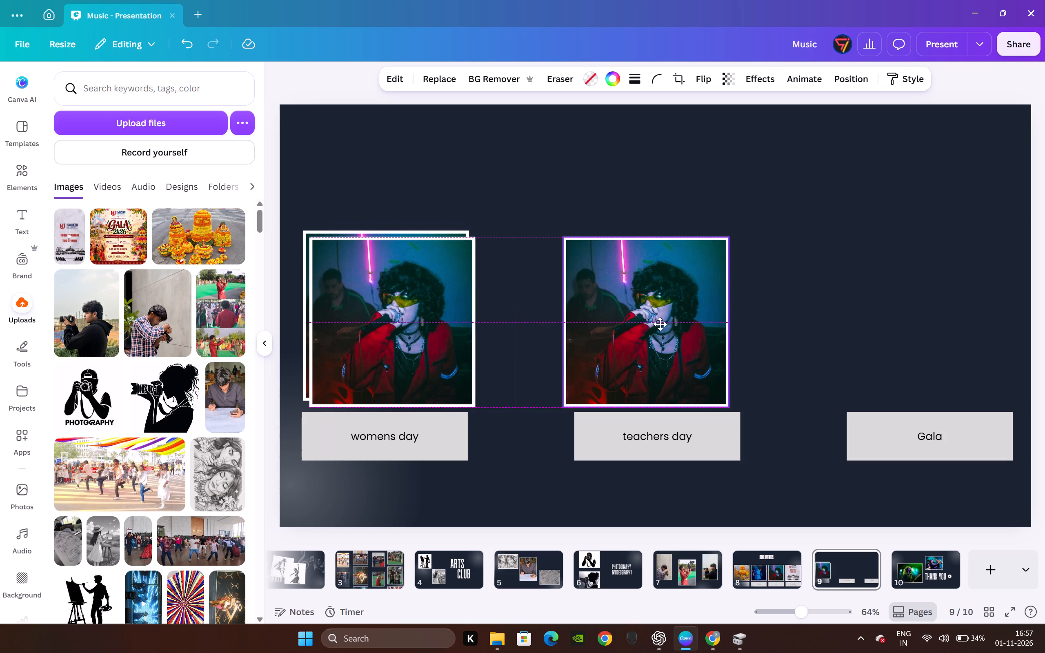
left_click_drag(660, 324, 672, 323)
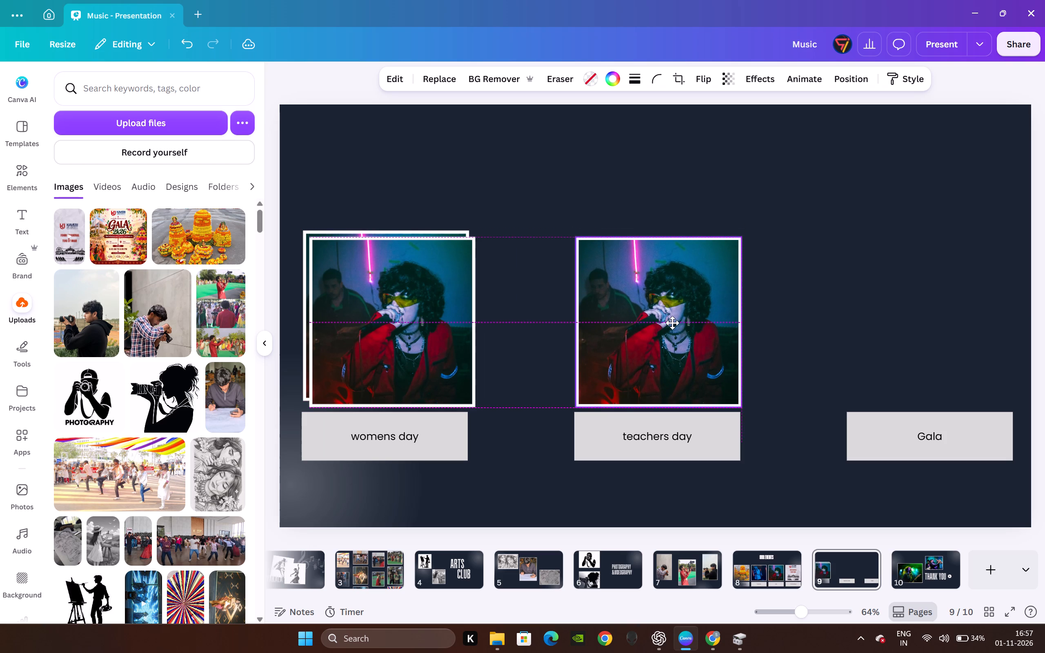
left_click_drag(672, 323, 672, 319)
left_click_drag(389, 342, 885, 324)
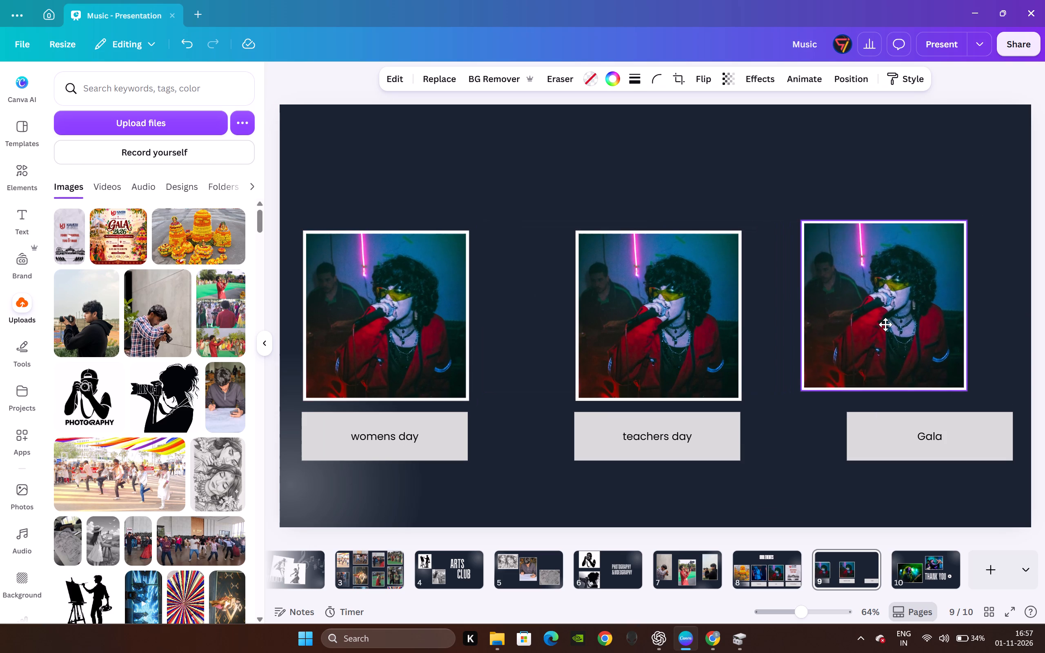
left_click_drag(885, 324, 925, 333)
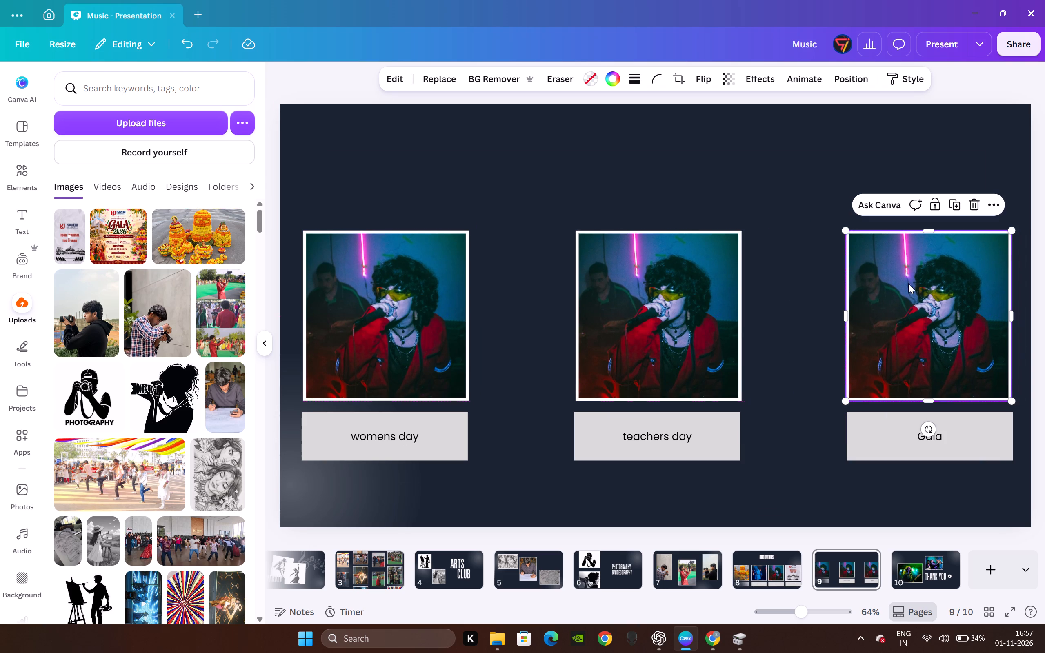
Fill the picture frame above the "Gala" caption on slide 9 with the uploaded GALA 2k26 poster.
left_click(324, 80)
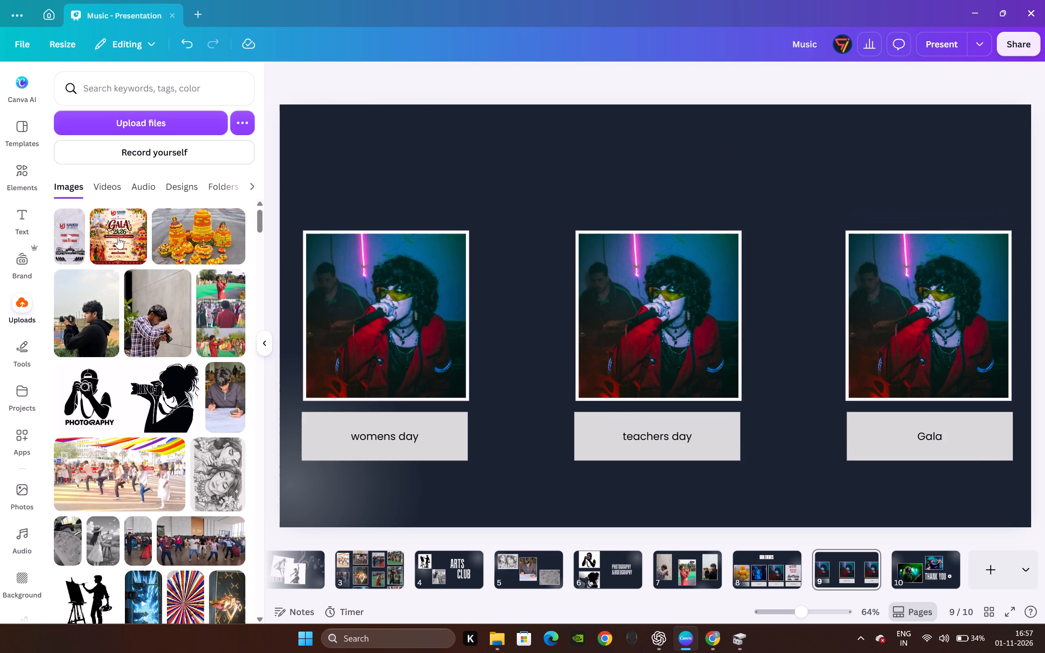
left_click(118, 236)
left_click_drag(583, 268, 917, 295)
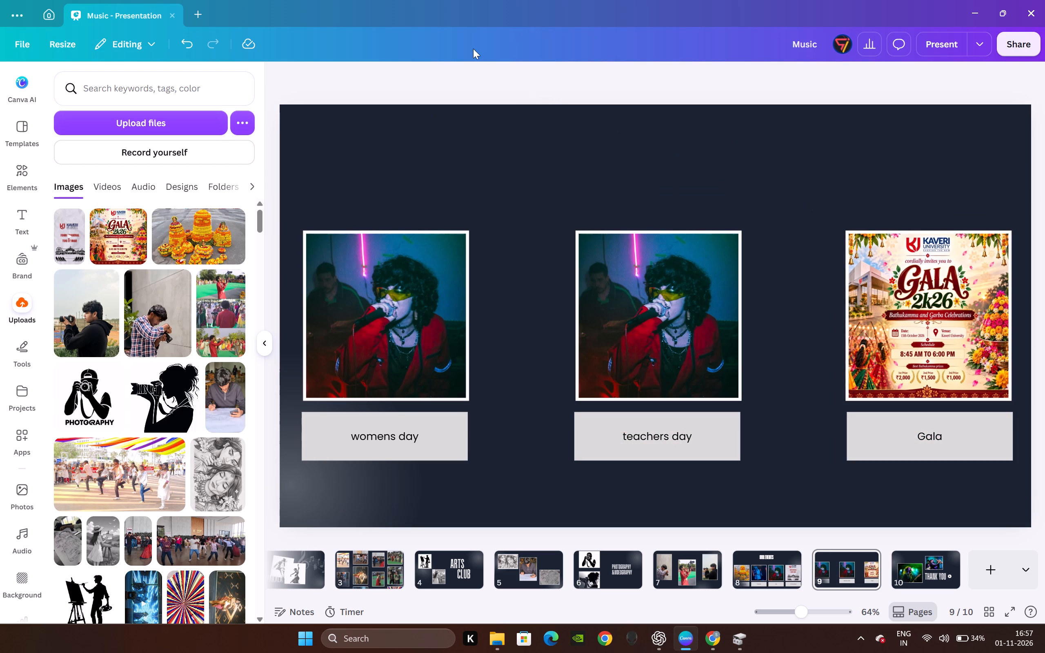
left_click(464, 84)
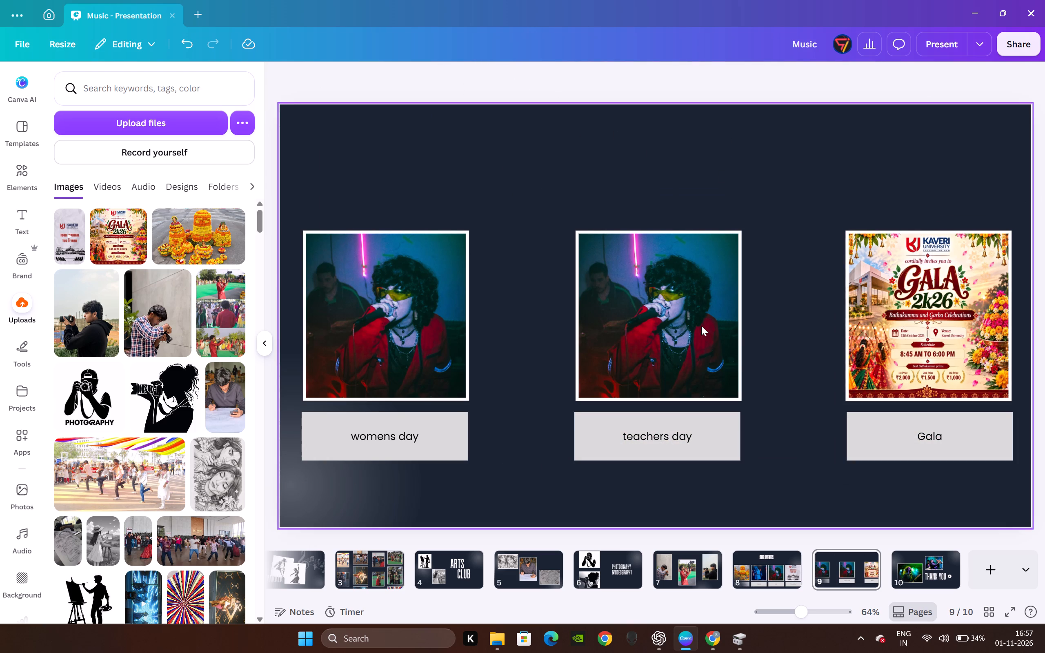
Switch to FrameFlow in Chrome, preview the Teachers Day video frames, and download Frame 04.
left_click(701, 652)
left_click(717, 647)
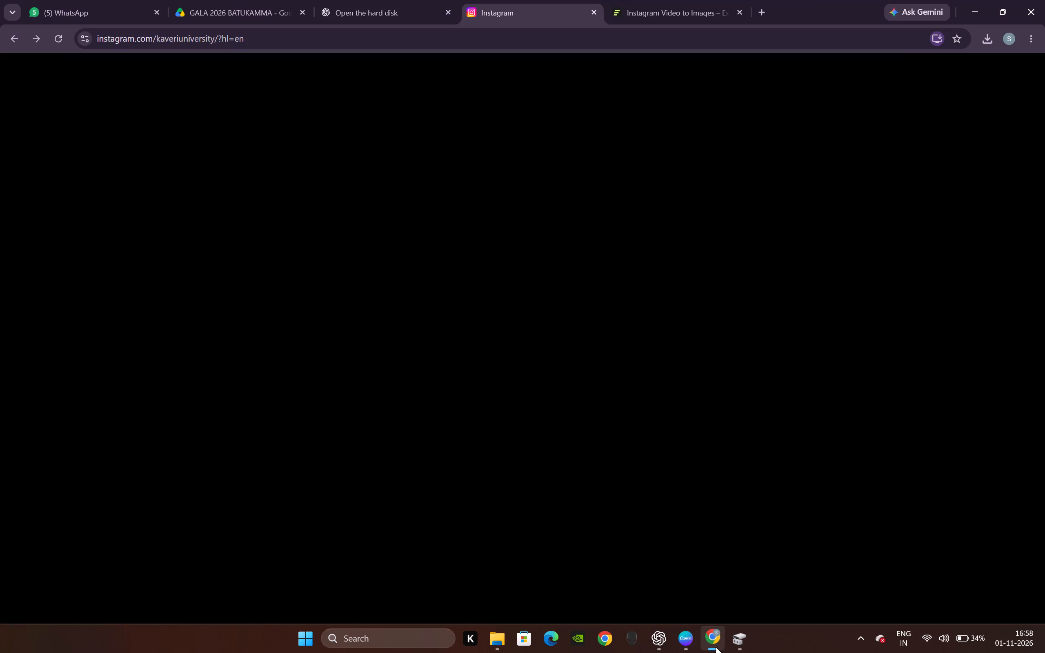
left_click(696, 1)
scroll(606, 395, "down", 4)
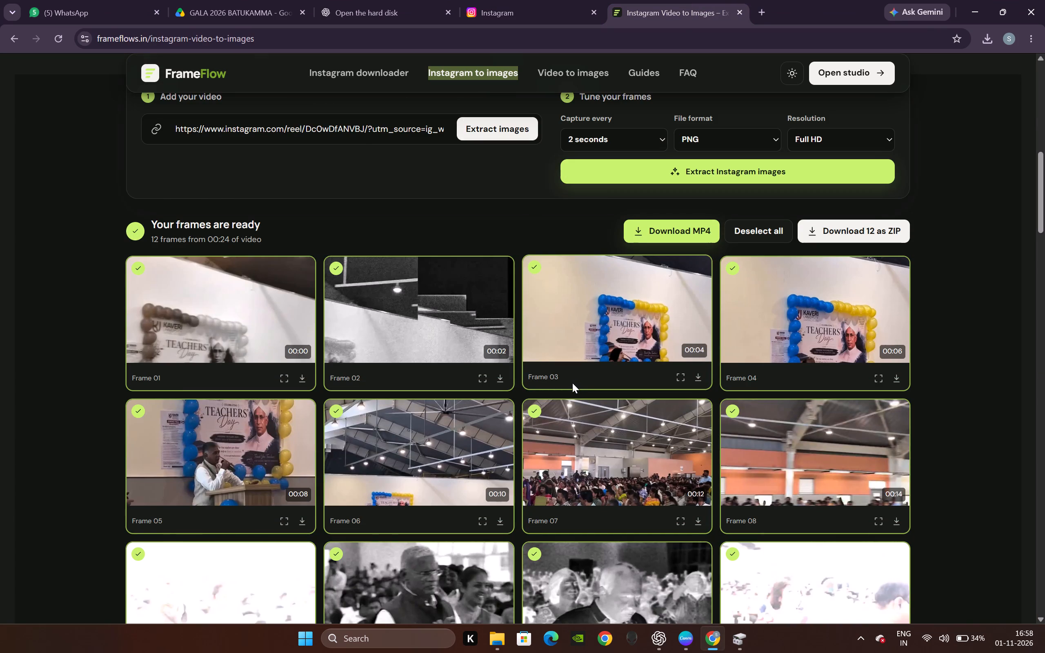
left_click(884, 381)
left_click(1018, 69)
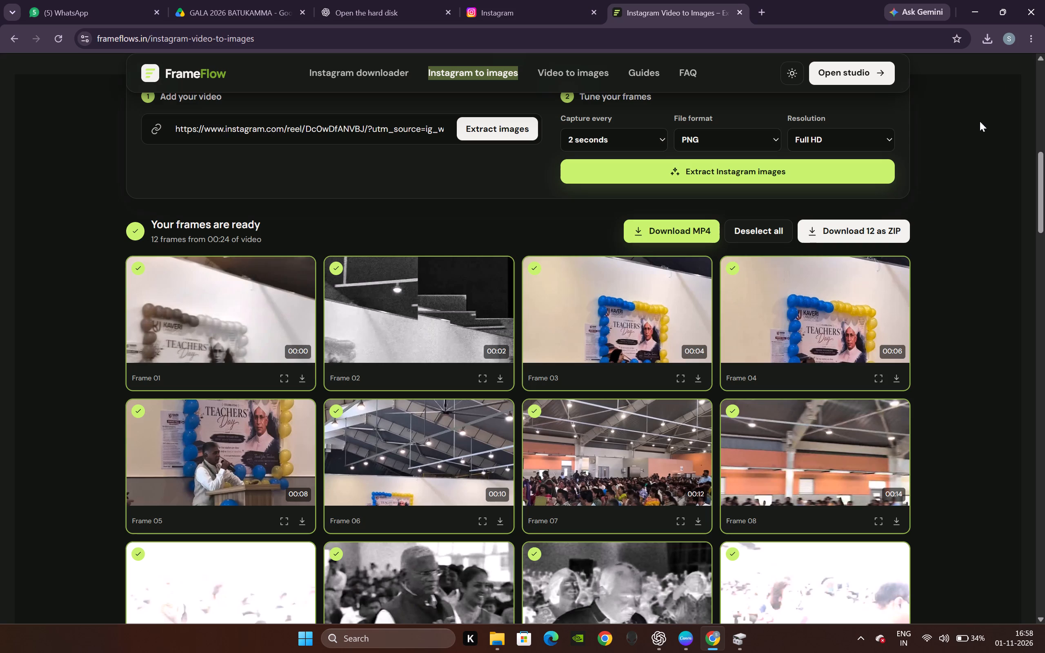
left_click(682, 381)
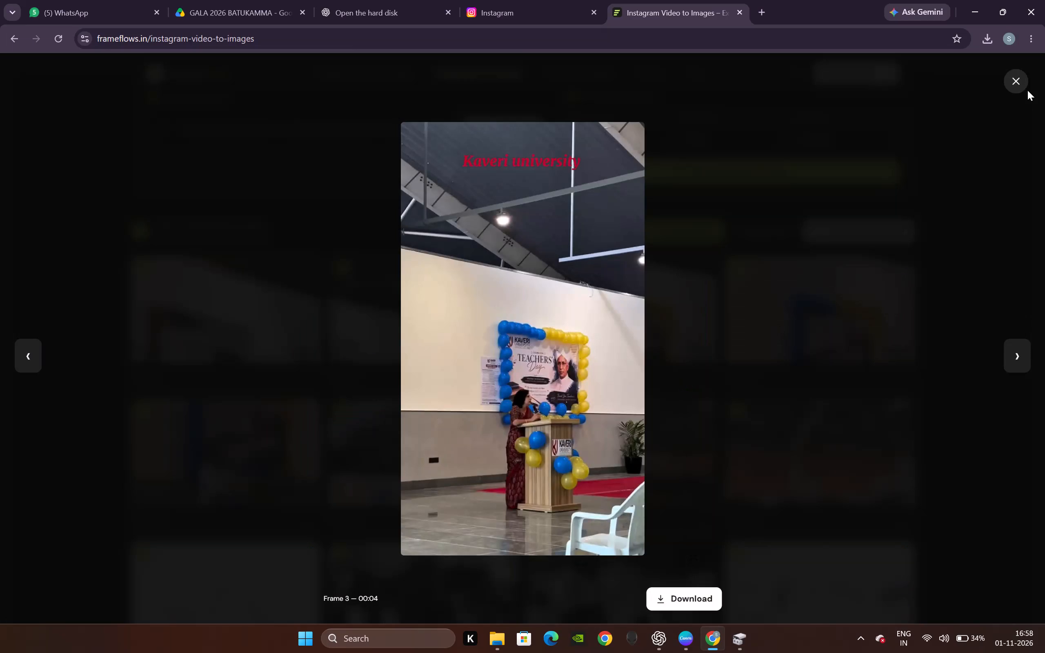
left_click(1009, 80)
left_click(880, 378)
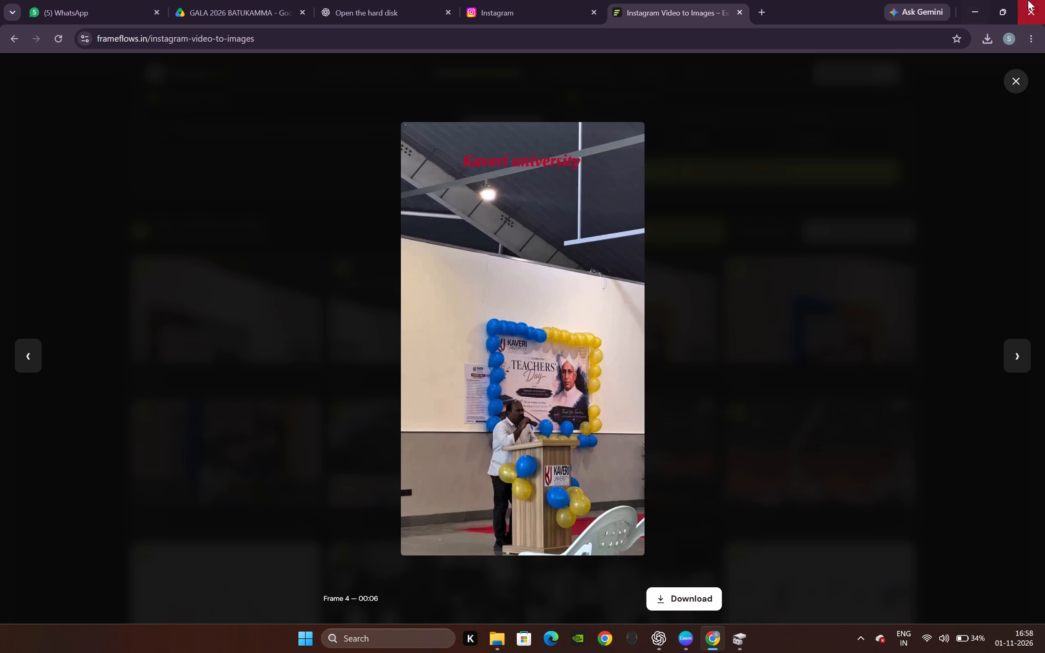
left_click(664, 596)
left_click(1019, 87)
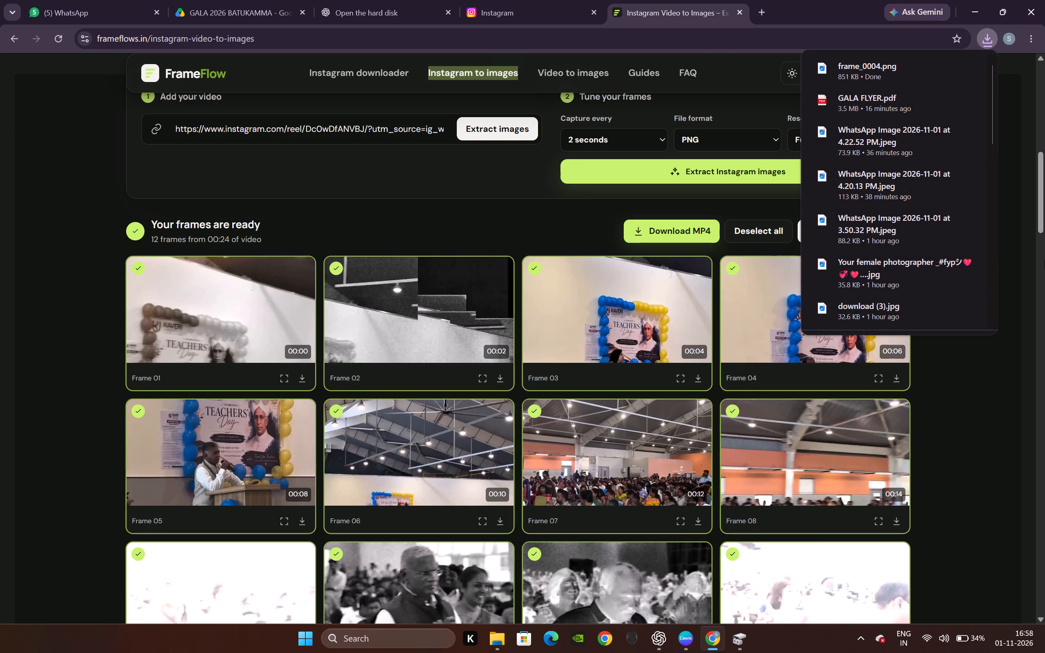
Return to Canva and upload the frame_0004 picture from the Downloads folder.
left_click(983, 20)
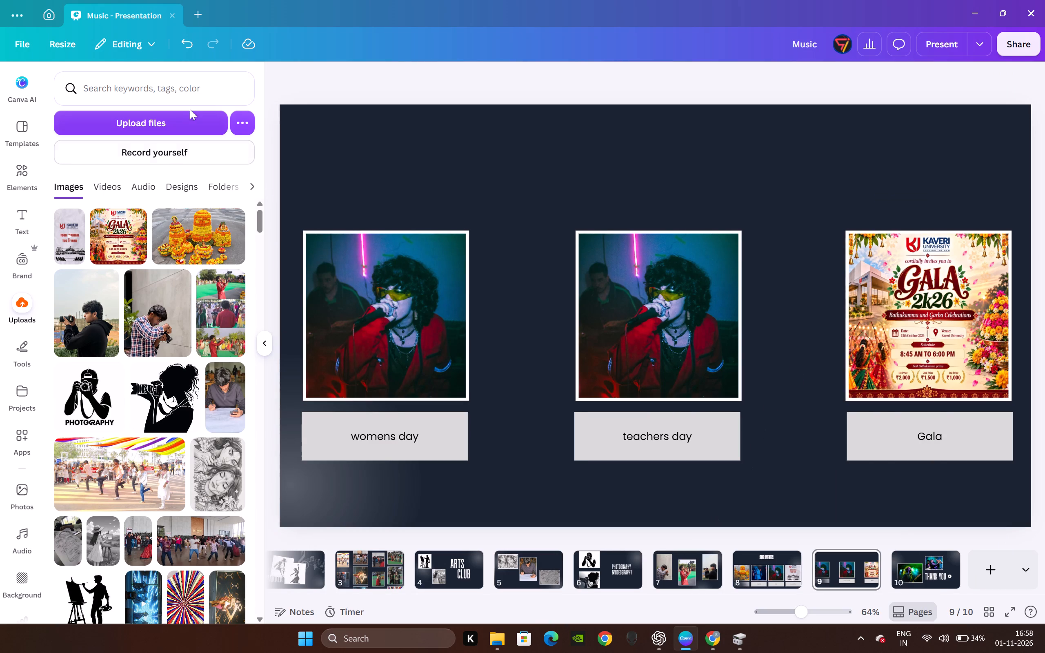
left_click(187, 124)
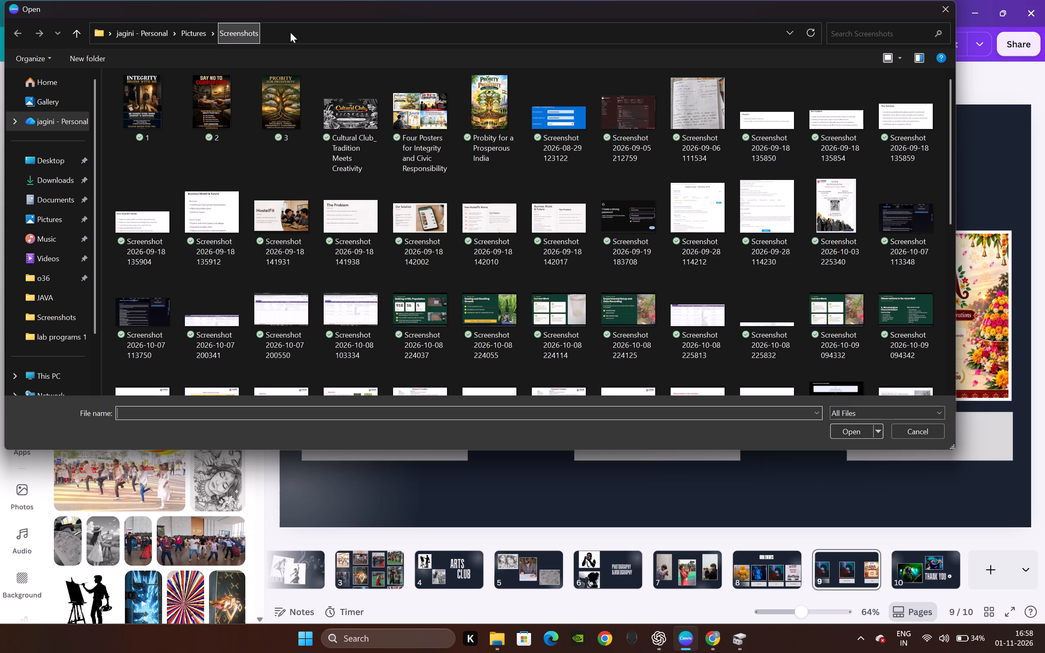
scroll(196, 165, "down", 17)
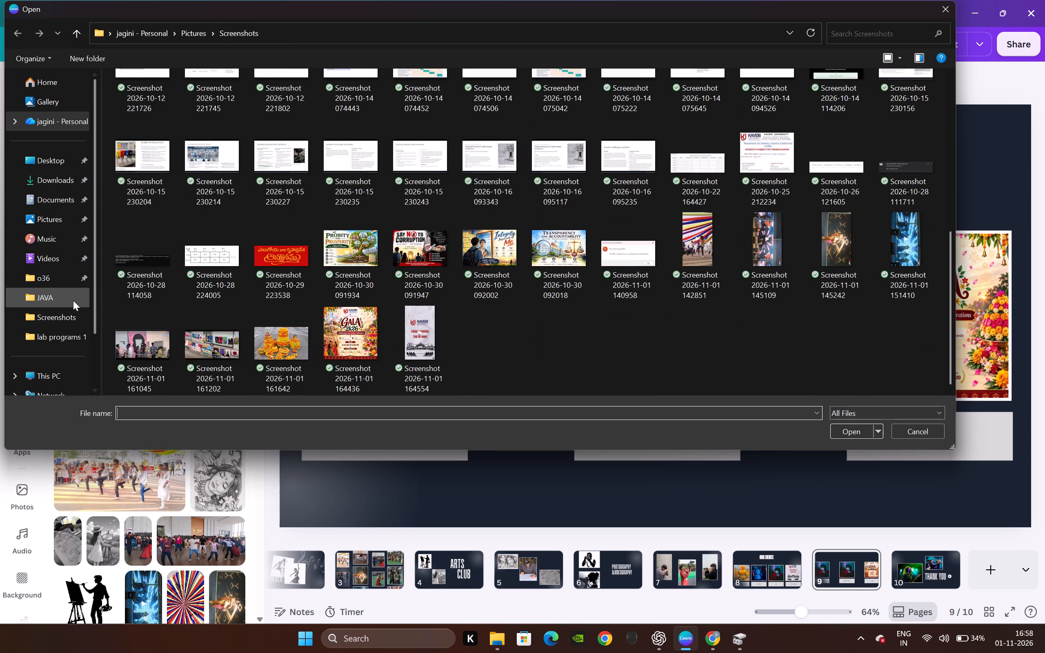
left_click(74, 182)
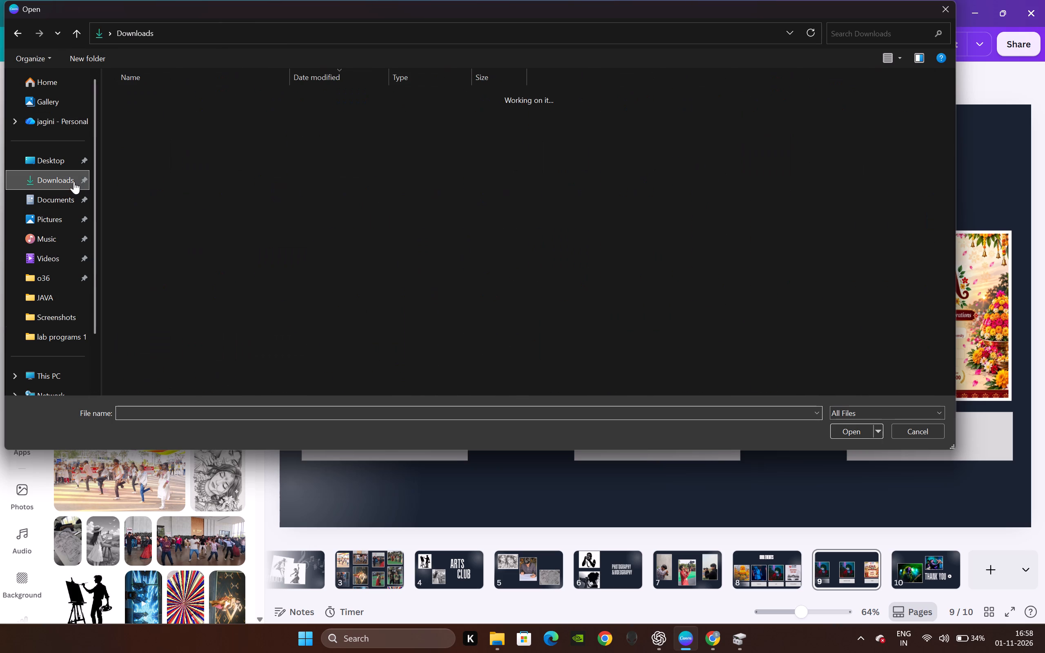
double_click(141, 115)
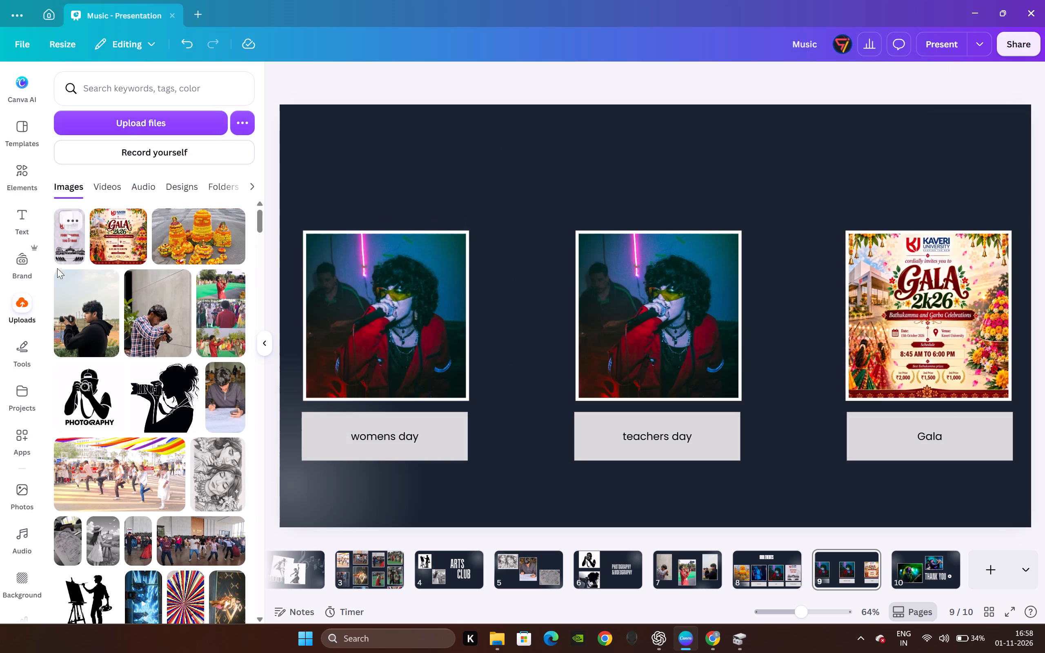
Add the uploaded Teachers Day picture to slide 9, crop away its upper part, and place it in the frame above "teachers day".
left_click(74, 248)
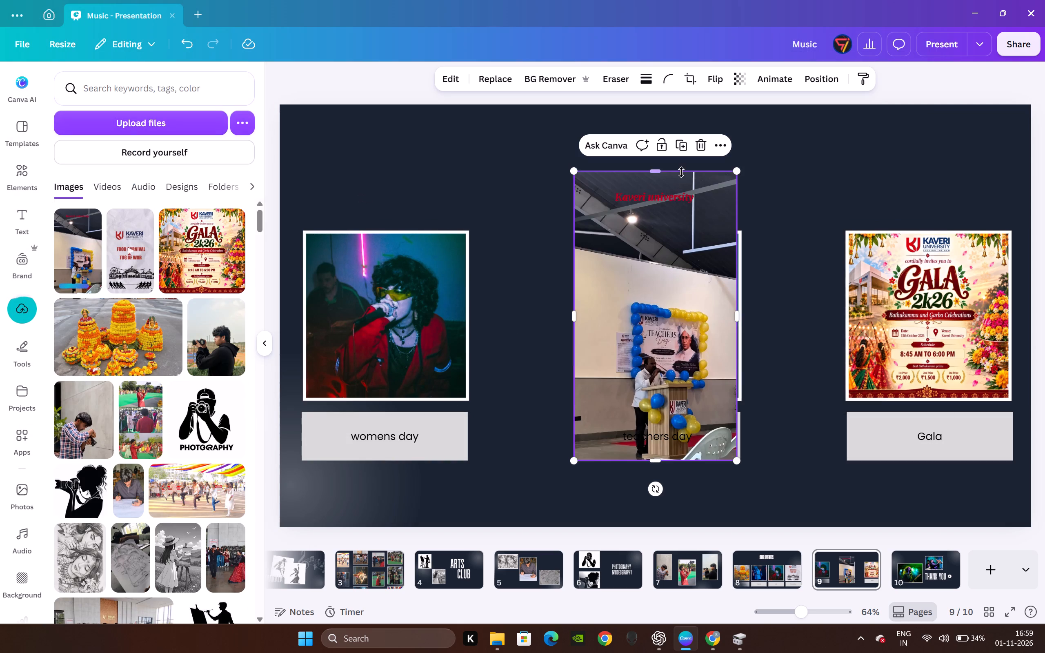
left_click_drag(660, 173, 692, 304)
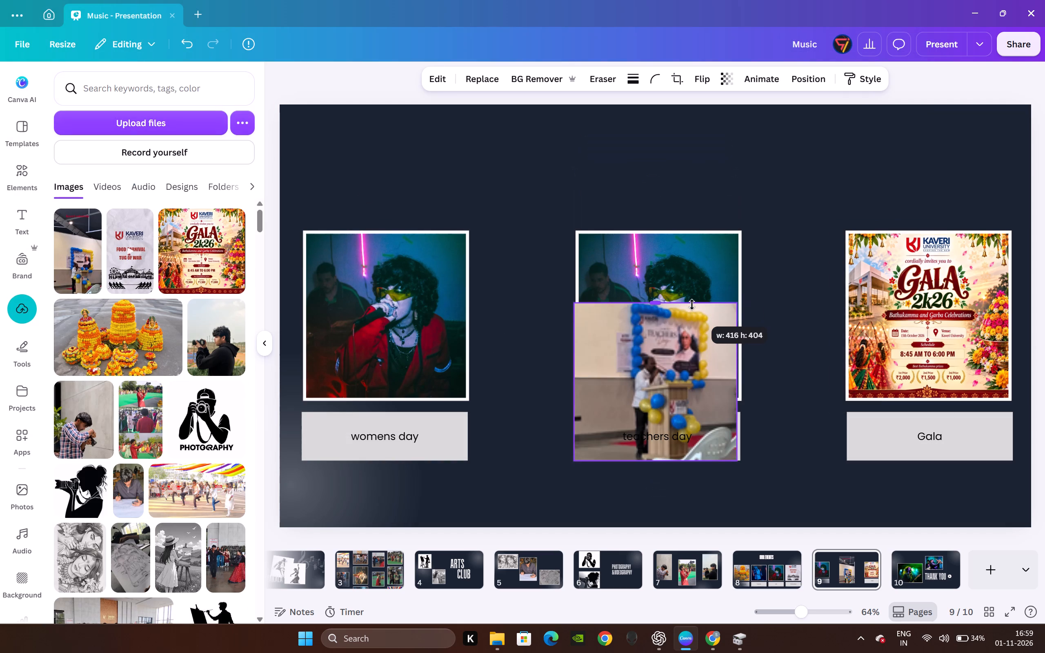
left_click_drag(692, 304, 690, 291)
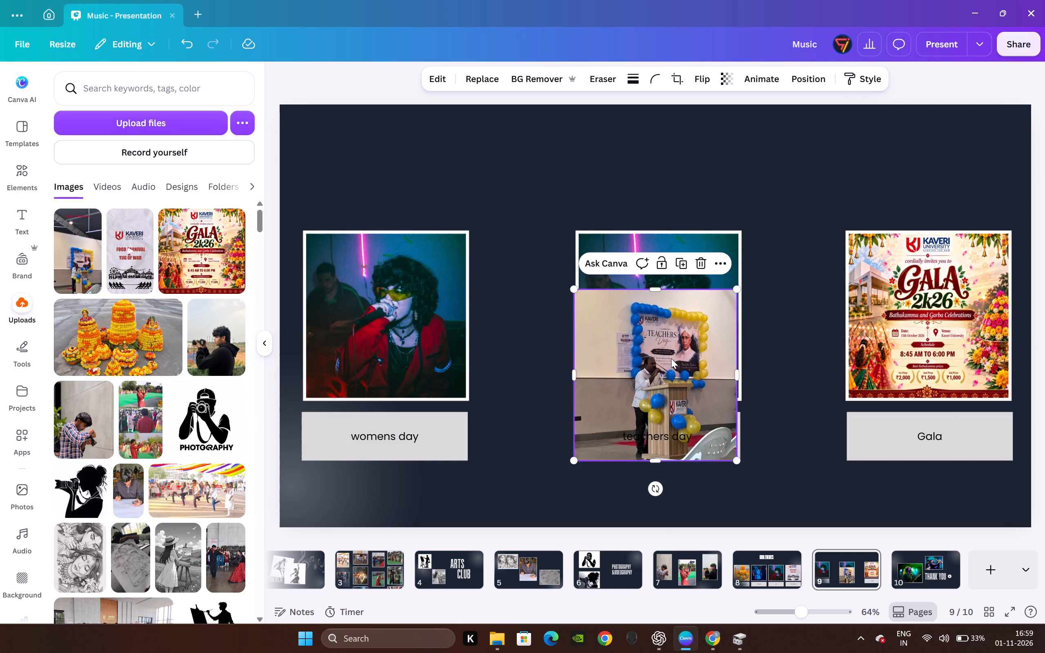
left_click_drag(671, 358, 693, 317)
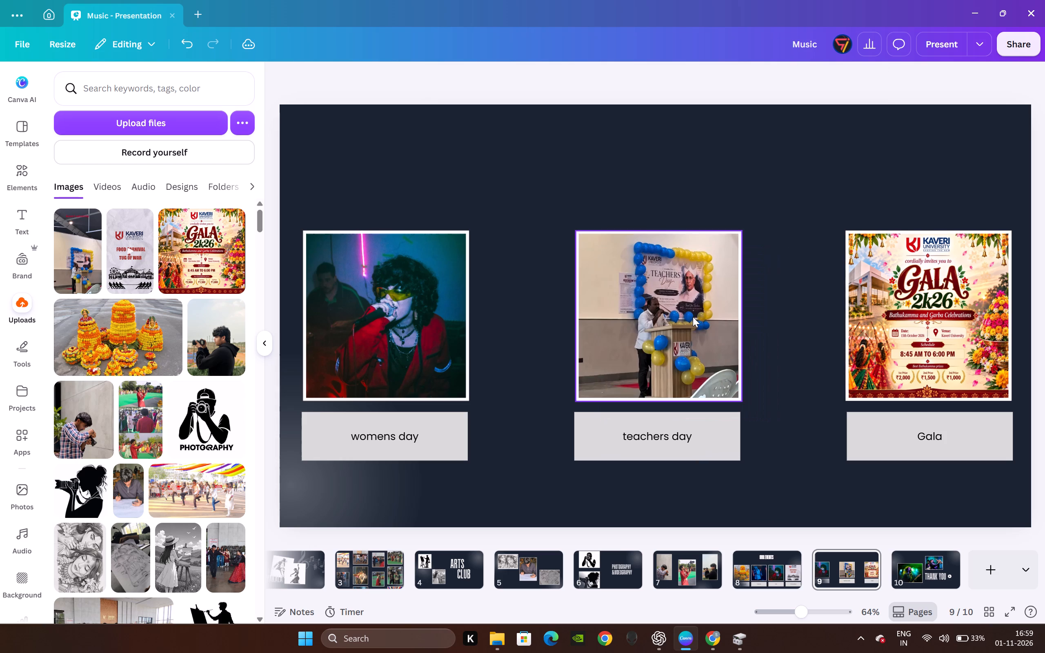
left_click(646, 76)
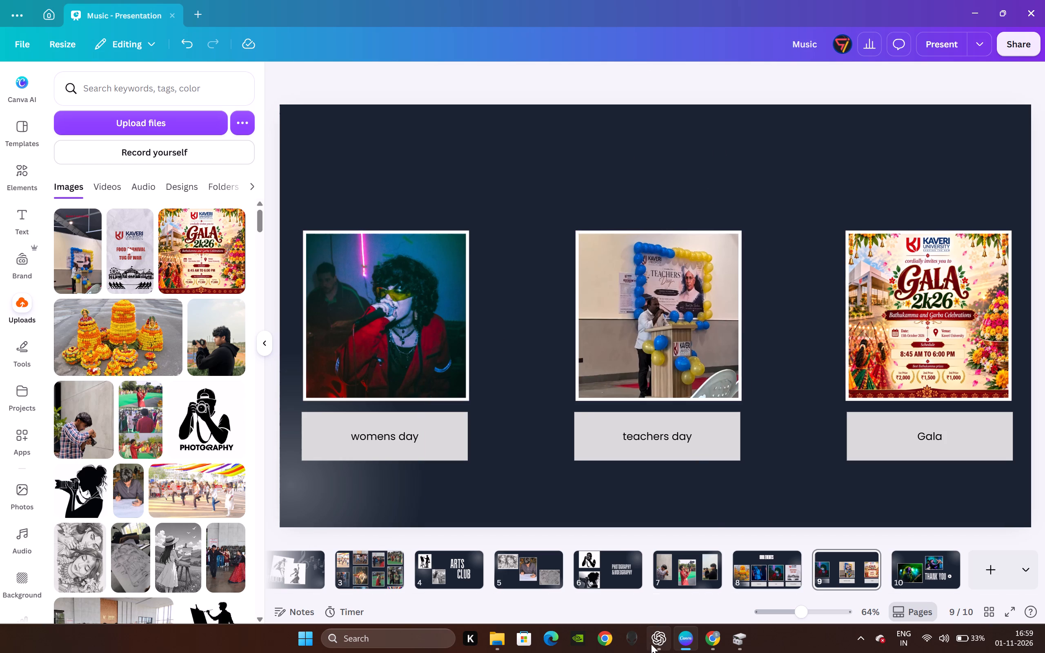
In Chrome, close the FrameFlow page and open Kaveri University's Instagram post with the SHAKTI women's day group photo.
left_click(704, 642)
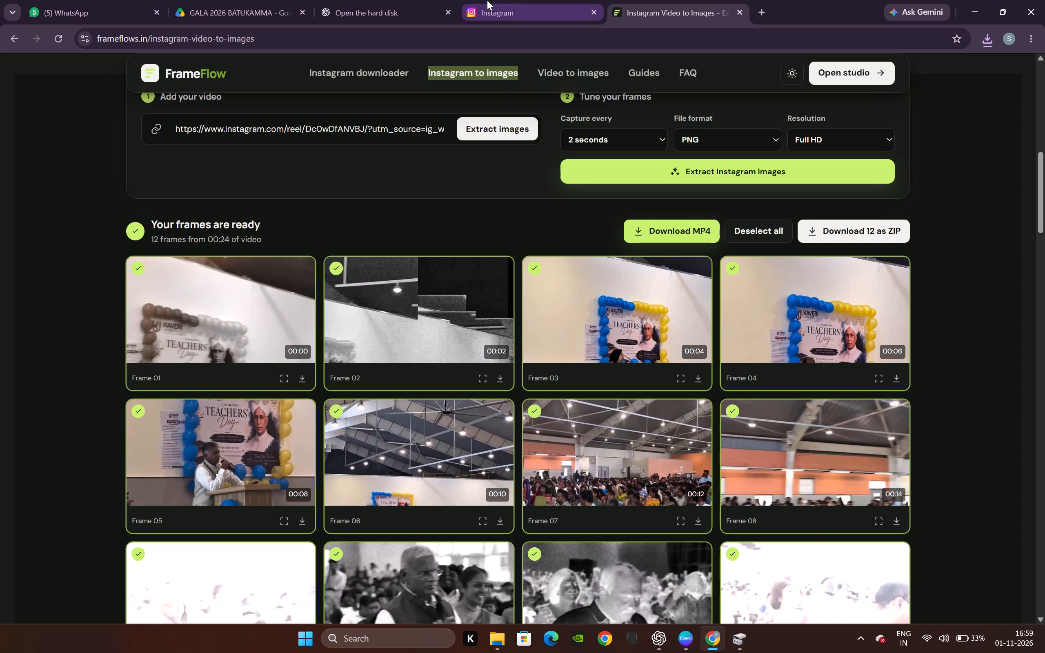
left_click(494, 3)
left_click(741, 11)
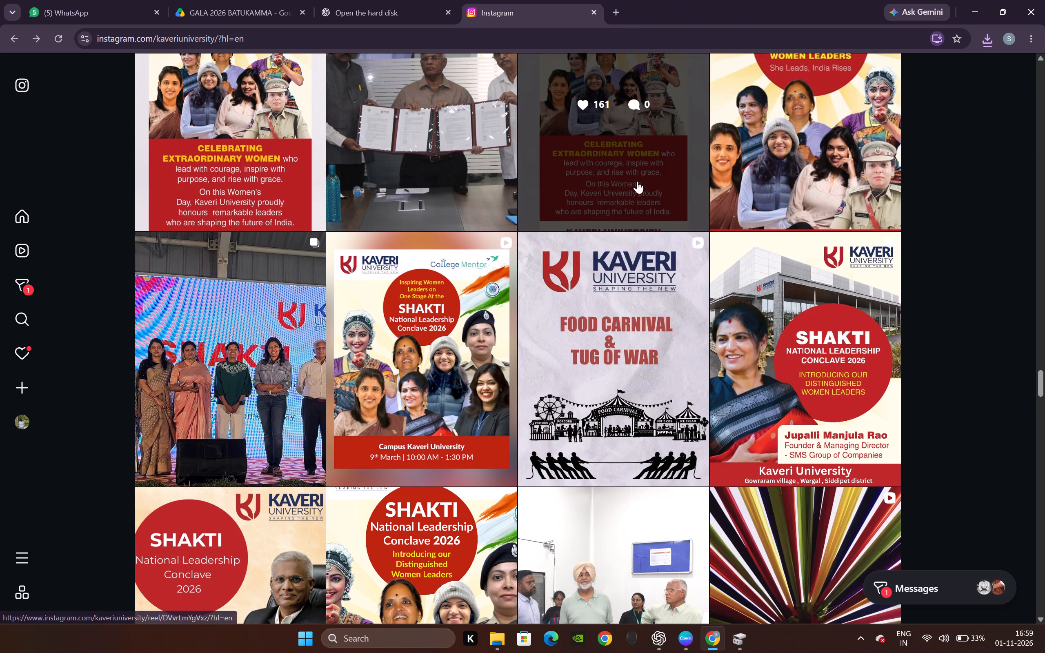
scroll(633, 199, "down", 5)
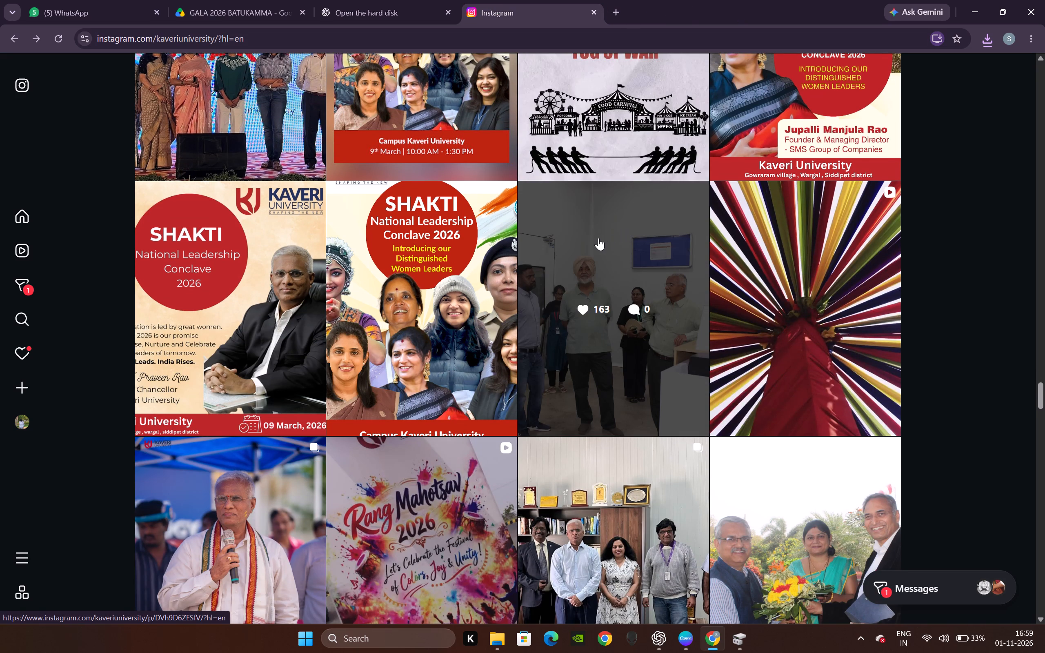
scroll(598, 238, "down", 8)
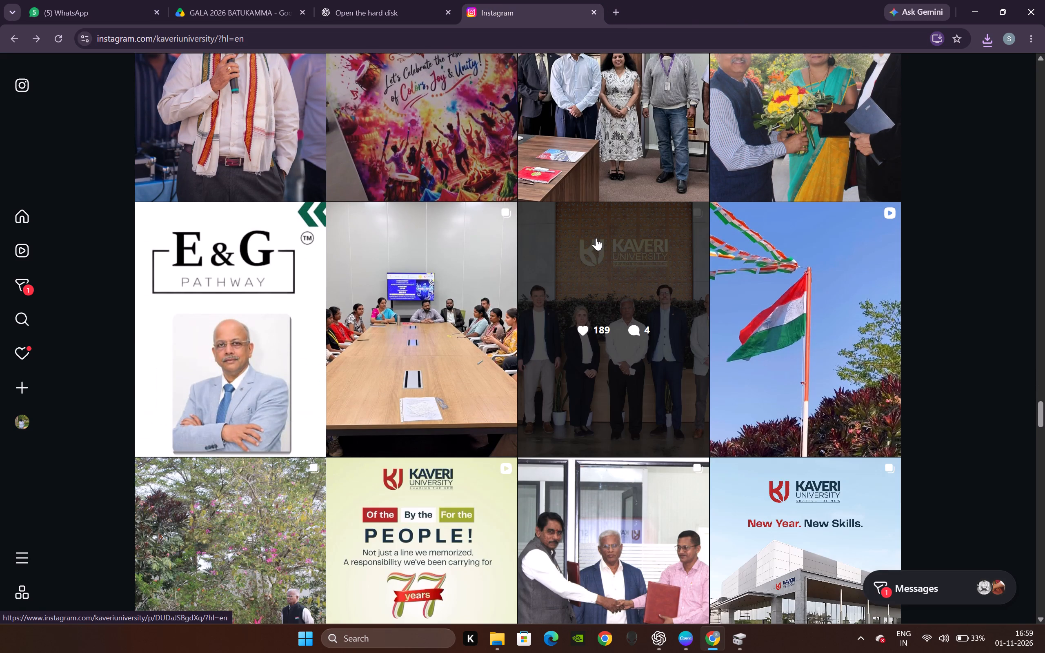
scroll(594, 238, "up", 11)
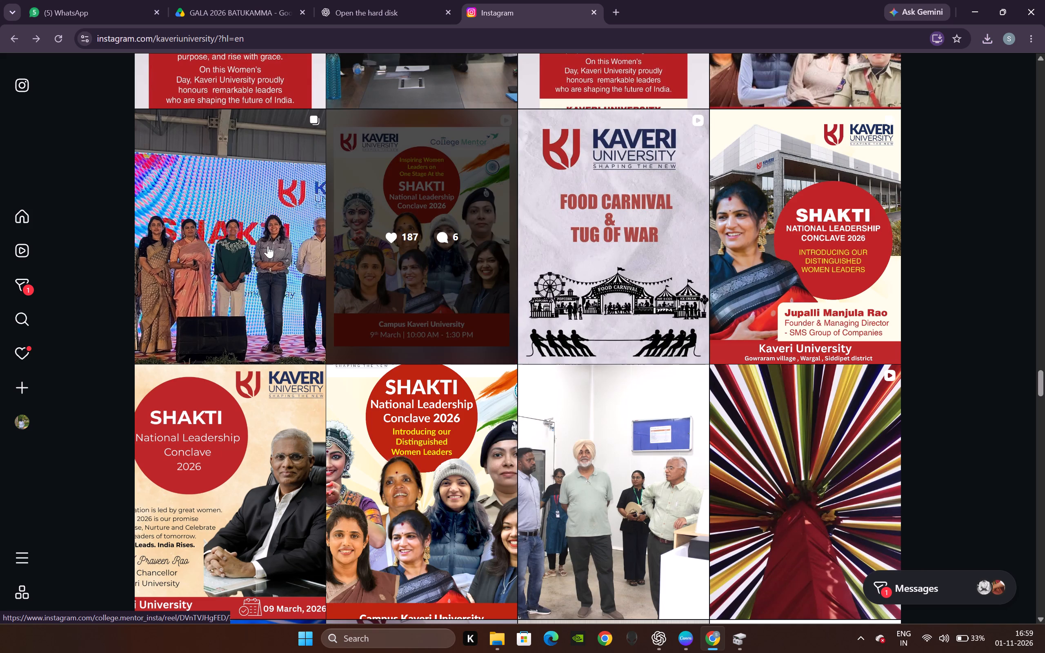
left_click(268, 246)
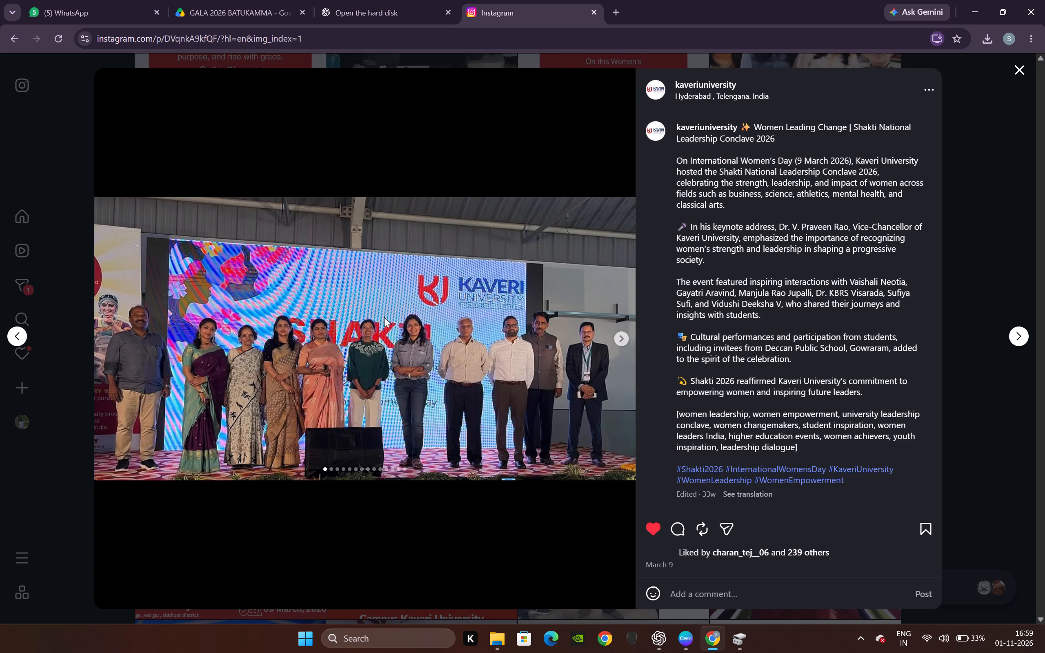
Capture a screenshot of the SHAKTI stage group photo, covering everyone in the row, and close the post.
key("Print")
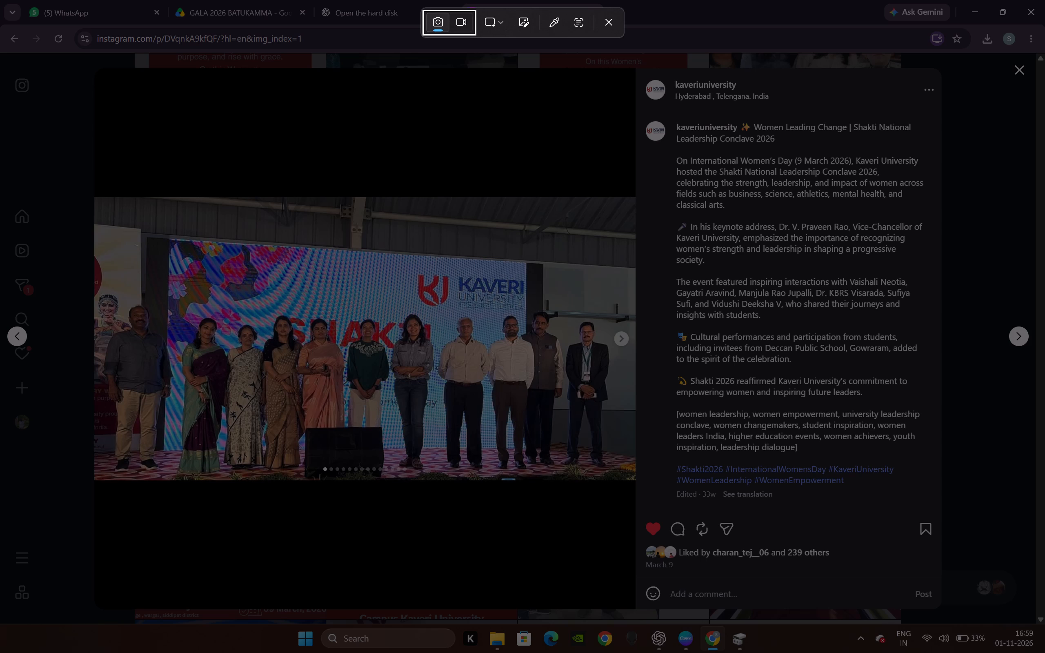
left_click_drag(100, 203, 558, 469)
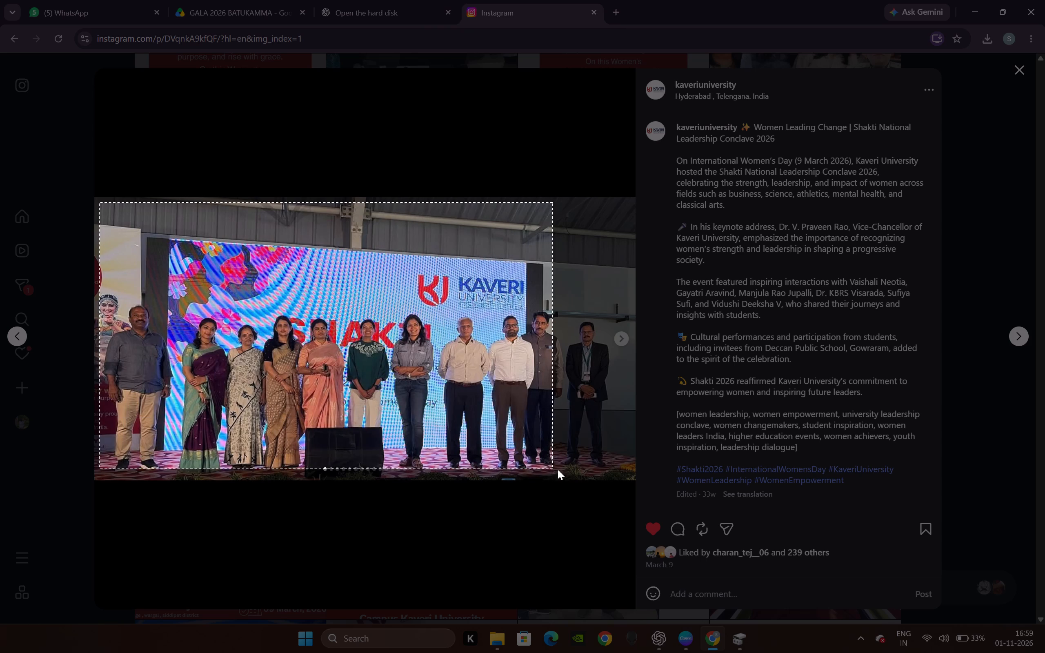
left_click_drag(558, 469, 611, 478)
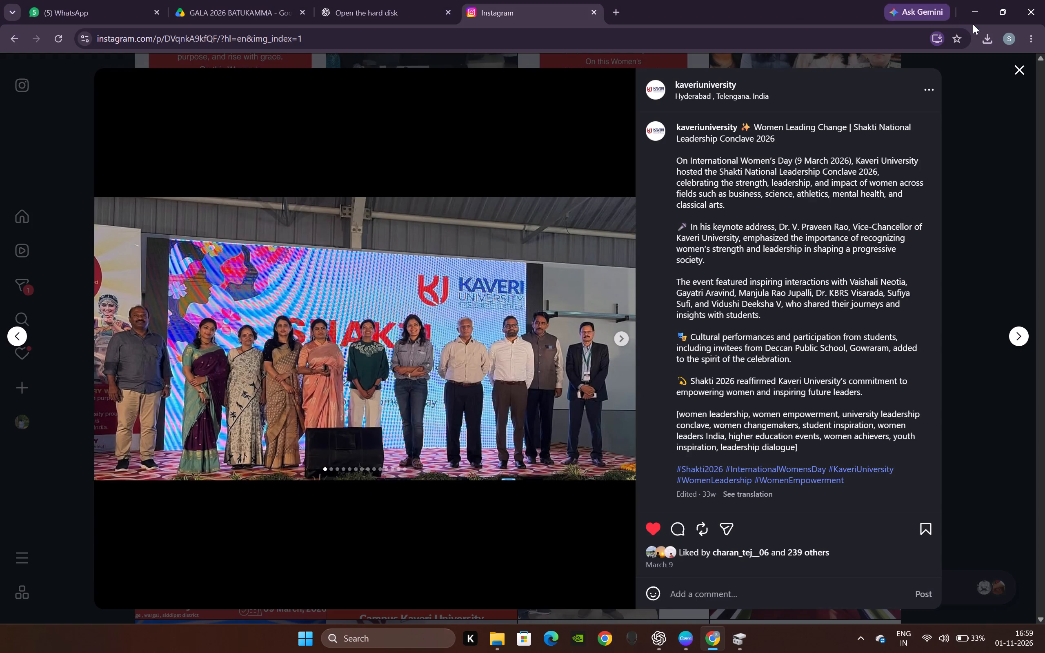
left_click(1014, 66)
Return to Canva and upload the captured SHAKTI group photo.
left_click(977, 13)
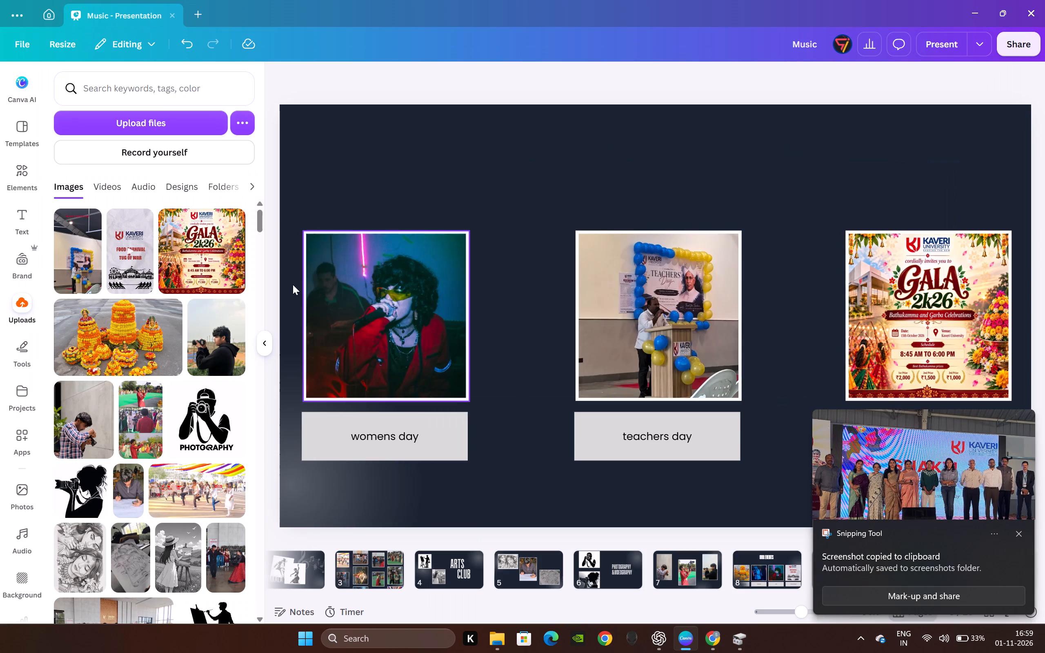
left_click(114, 128)
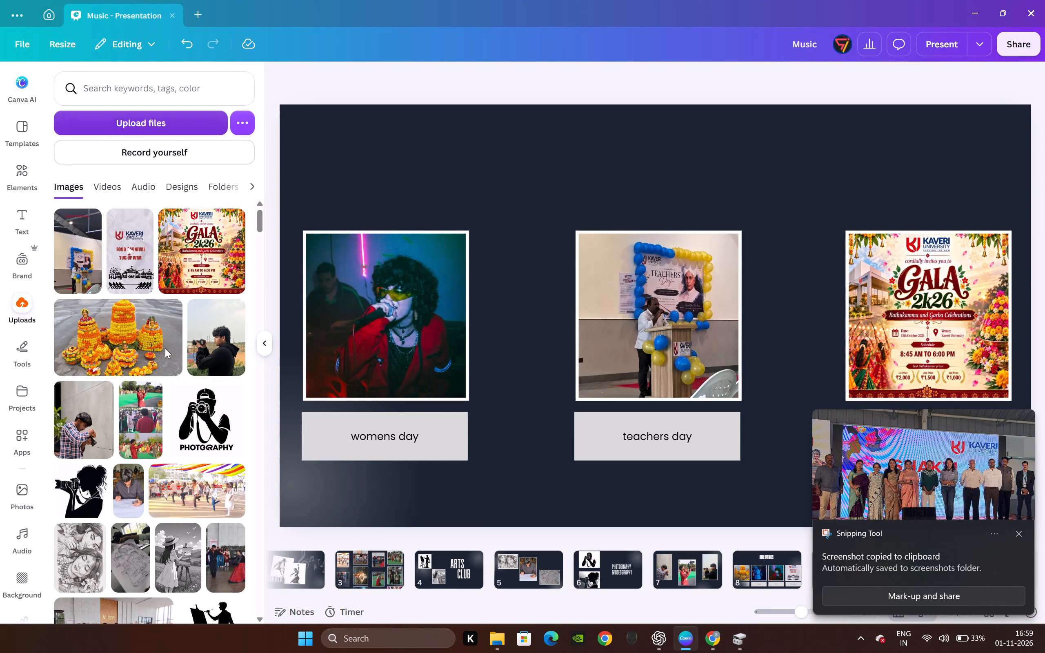
left_click(151, 125)
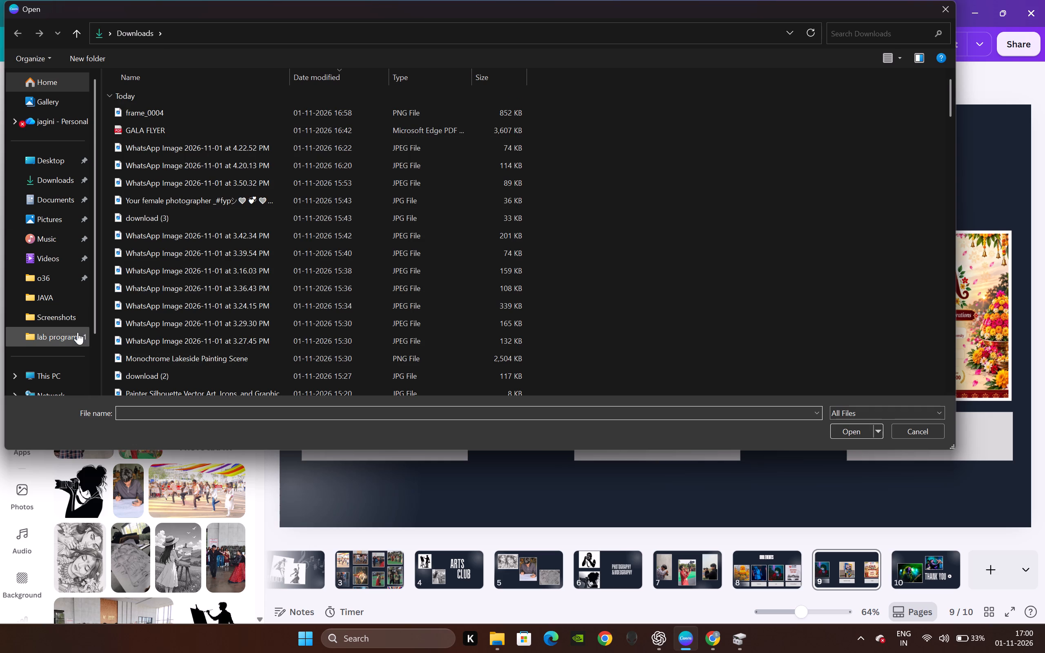
left_click(80, 319)
scroll(426, 250, "down", 5)
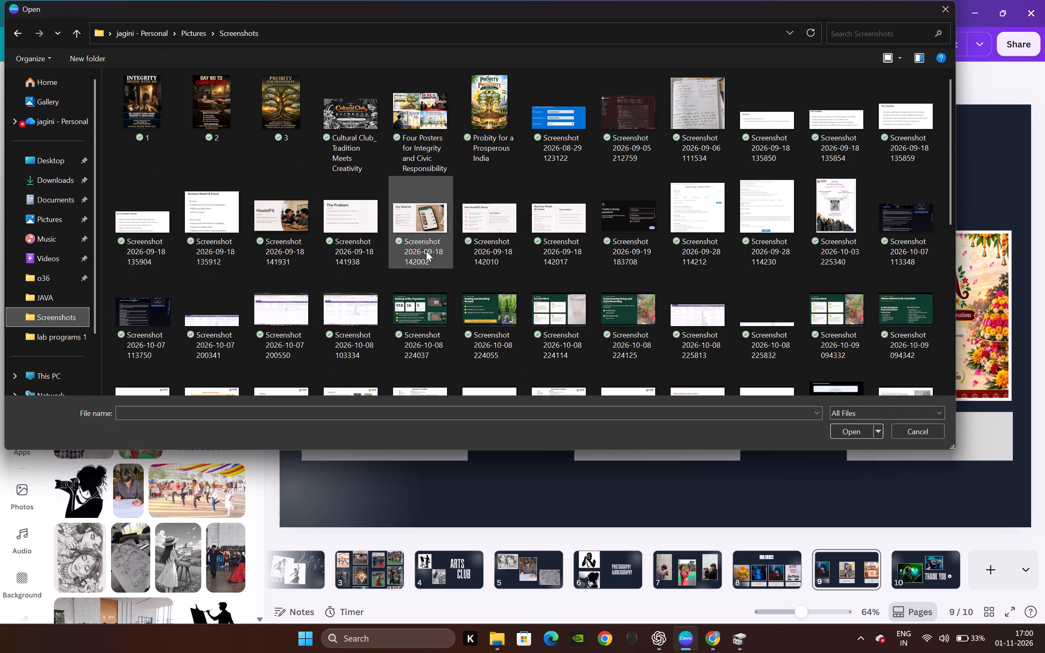
scroll(426, 251, "down", 6)
left_click(492, 353)
left_click(488, 353)
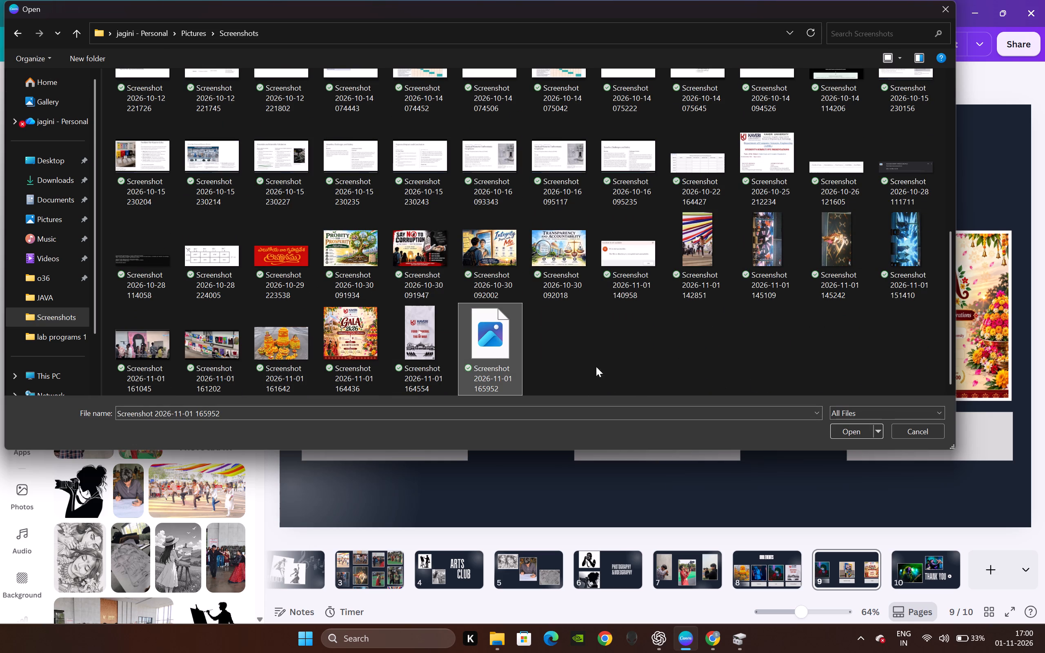
left_click(865, 430)
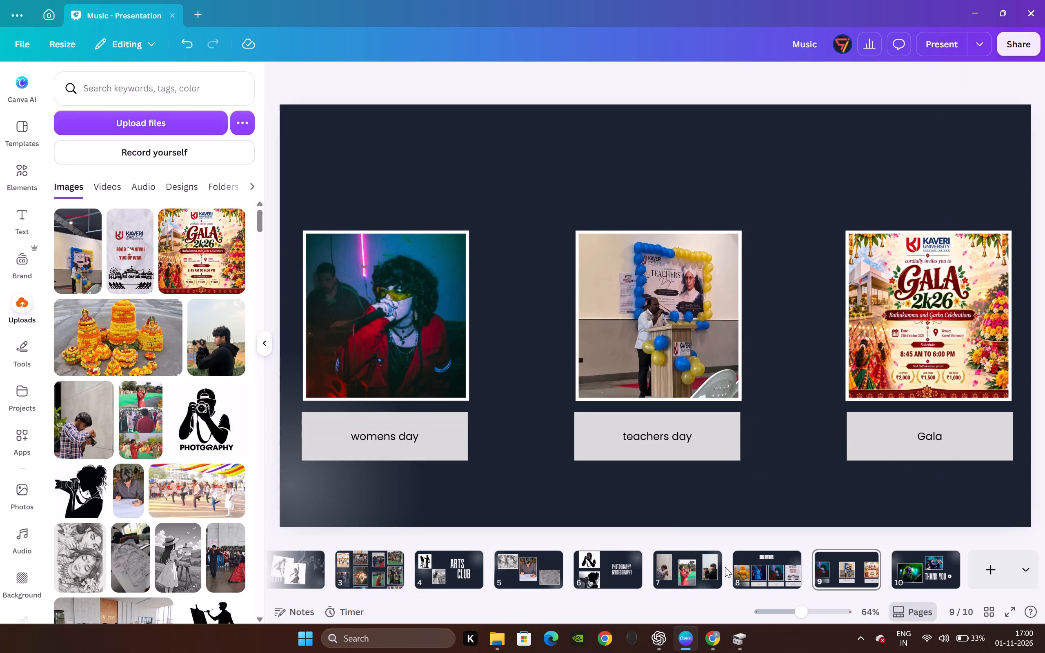
Open the "OUR EVENTS" slide 8 and switch to Chrome to get an Aurelia freshers banner from ChatGPT.
left_click(747, 568)
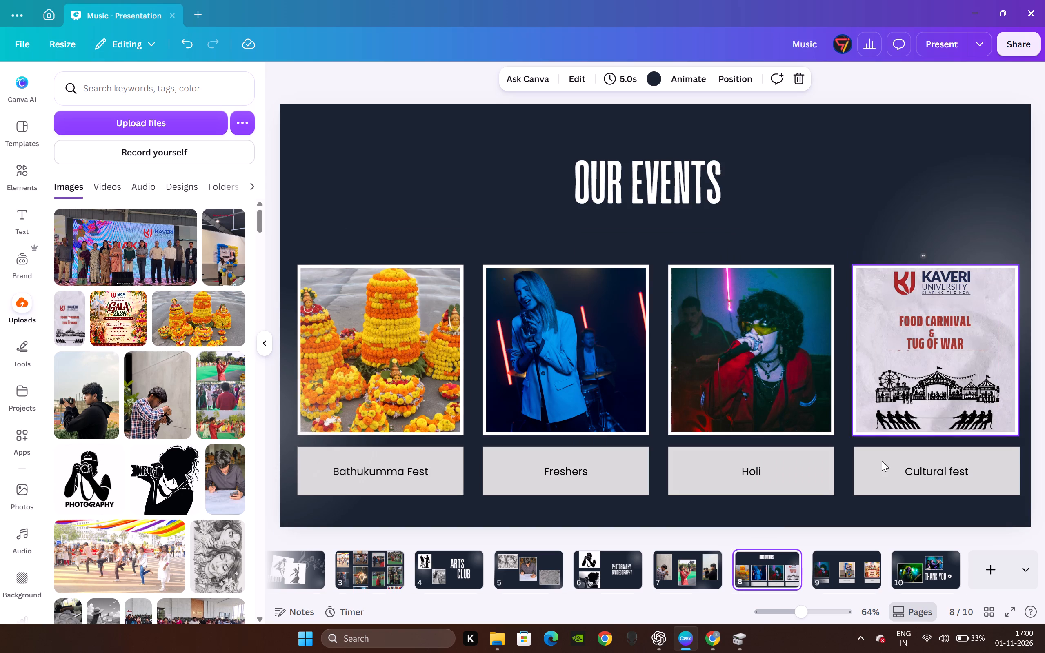
left_click(718, 644)
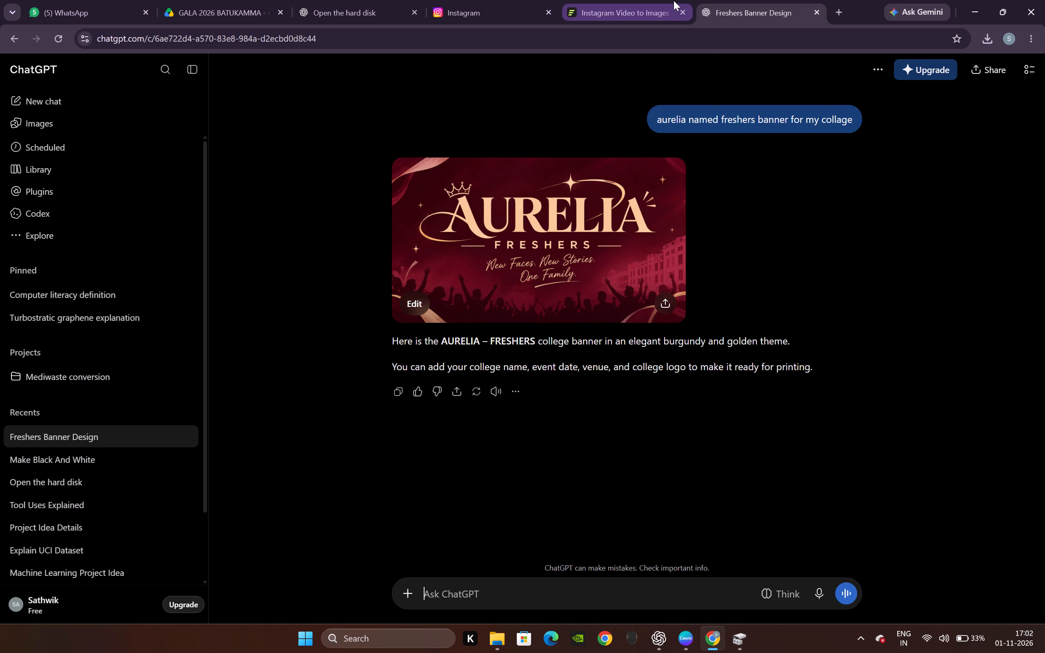
Switch to FrameFlow and check the progress of the Instagram video's frame extraction.
left_click(653, 0)
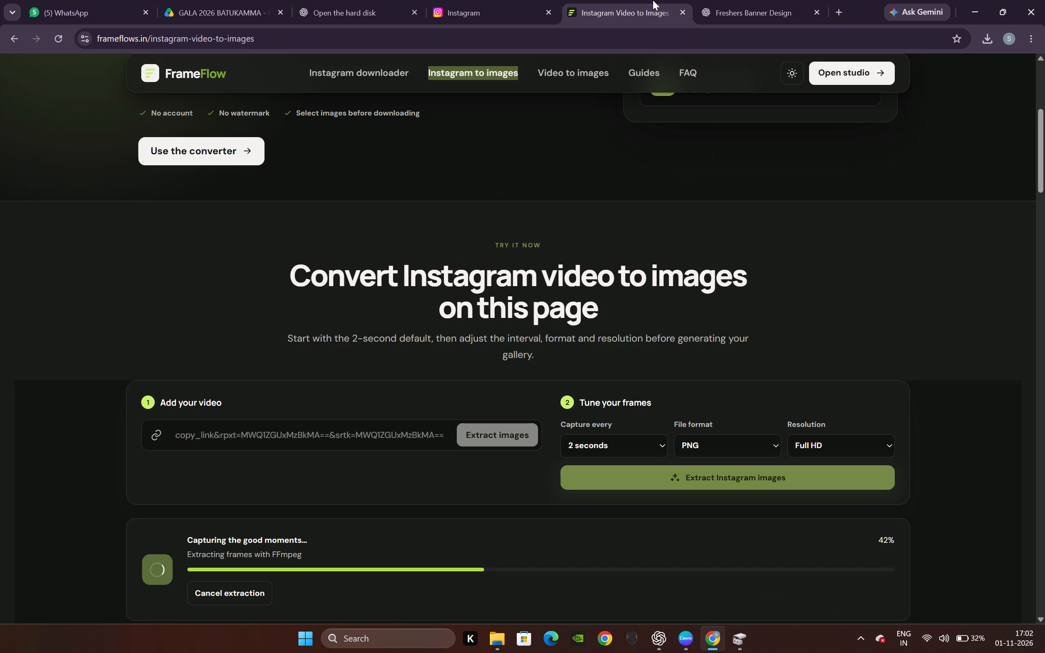
On Instagram, open the kaveri_culture profile from the recent searches and examine its posts for event pictures.
left_click(487, 6)
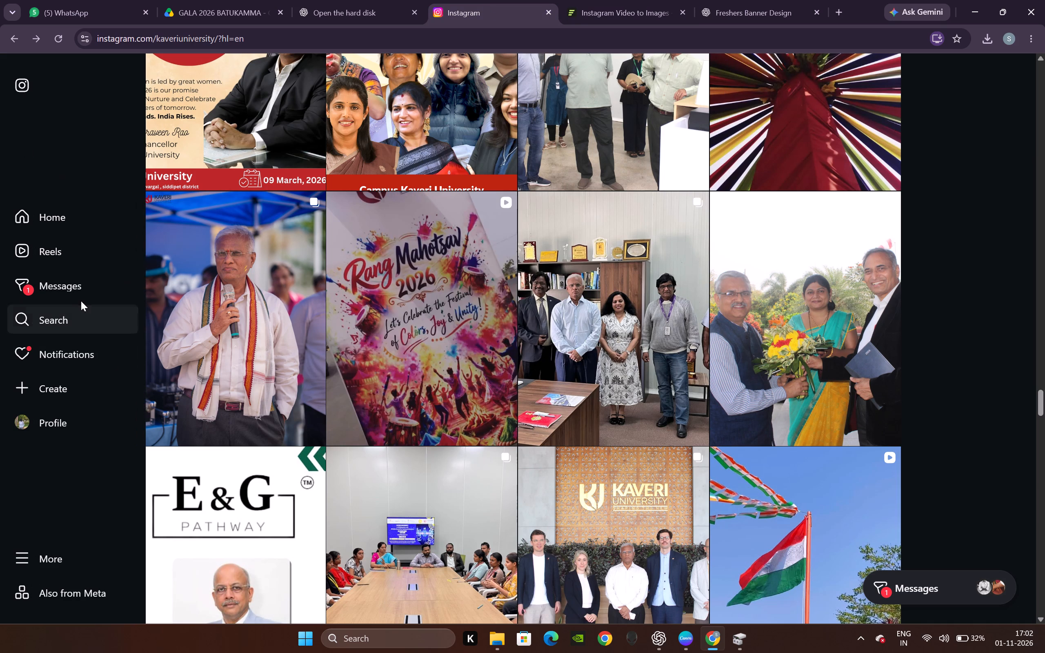
left_click(75, 327)
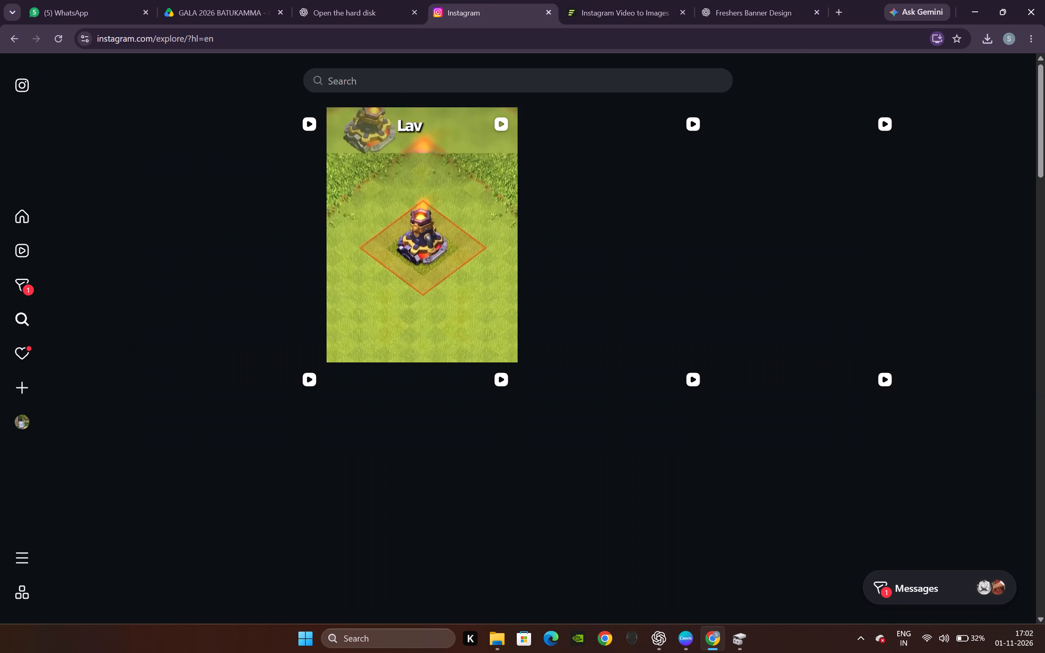
left_click(410, 81)
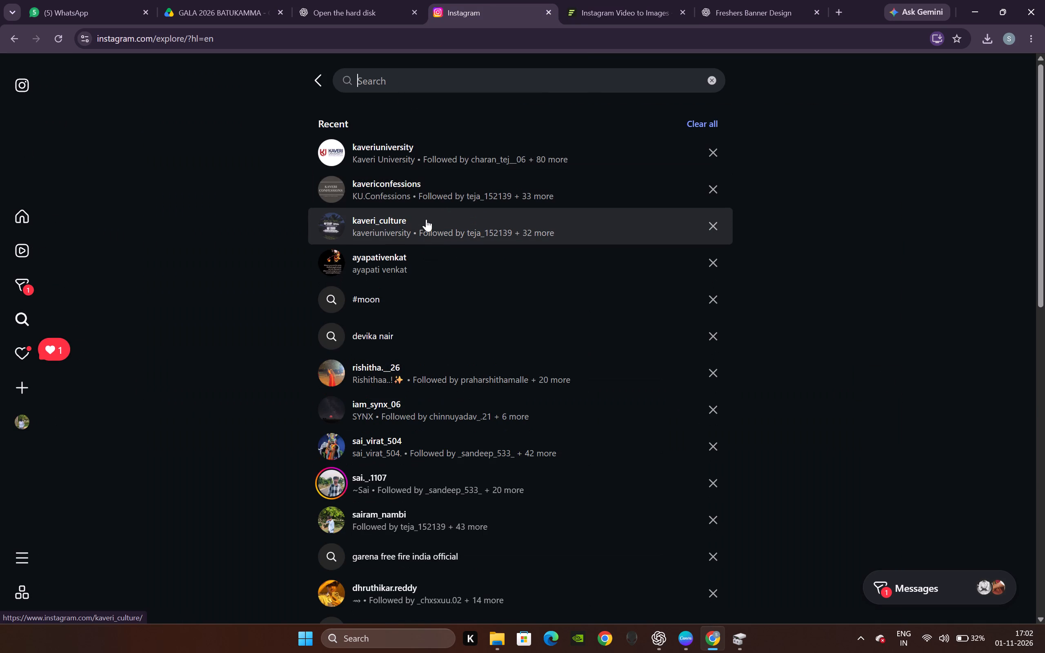
double_click(426, 219)
scroll(416, 290, "down", 20)
scroll(416, 290, "down", 10)
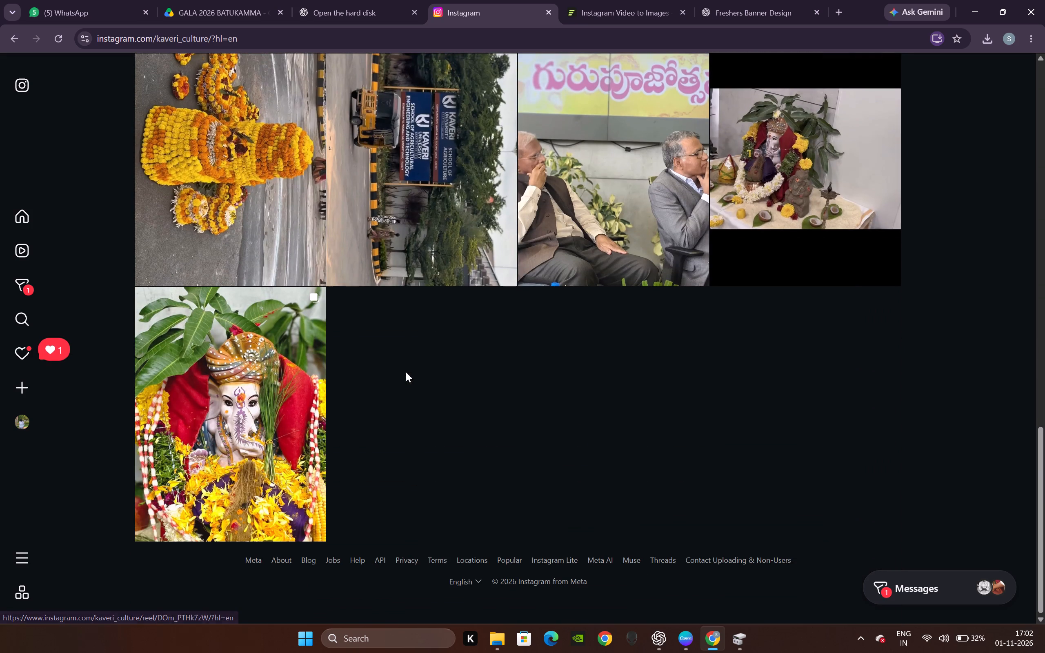
scroll(406, 372, "down", 20)
scroll(406, 372, "down", 18)
scroll(443, 359, "up", 15)
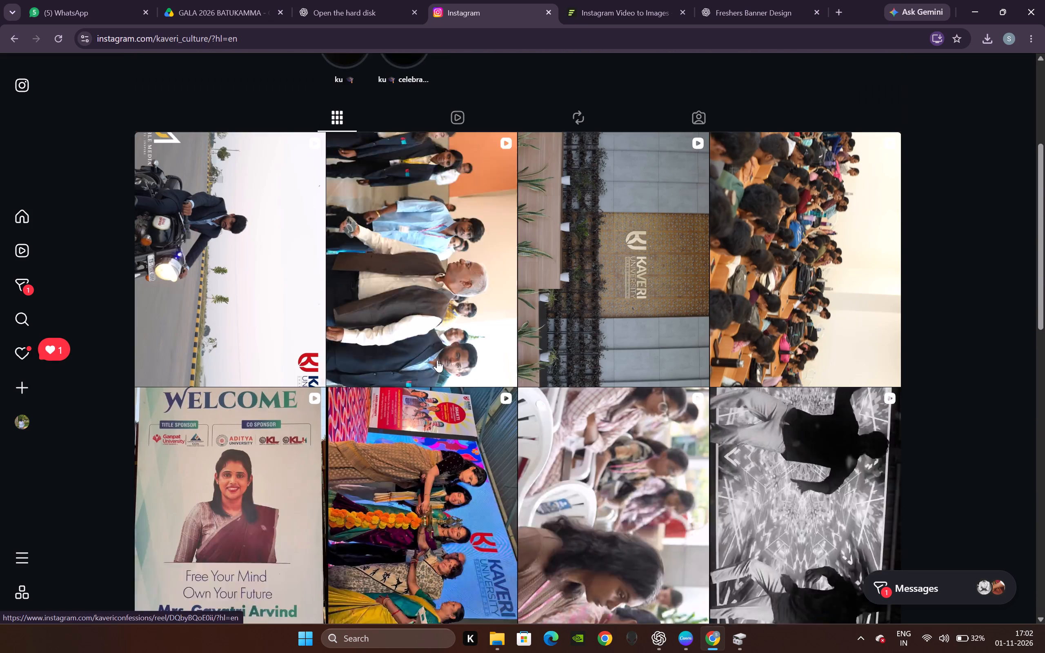
scroll(436, 360, "up", 6)
Open the kavericonfessions profile from the recent searches and look through its posts down to the oldest for event footage.
left_click(26, 315)
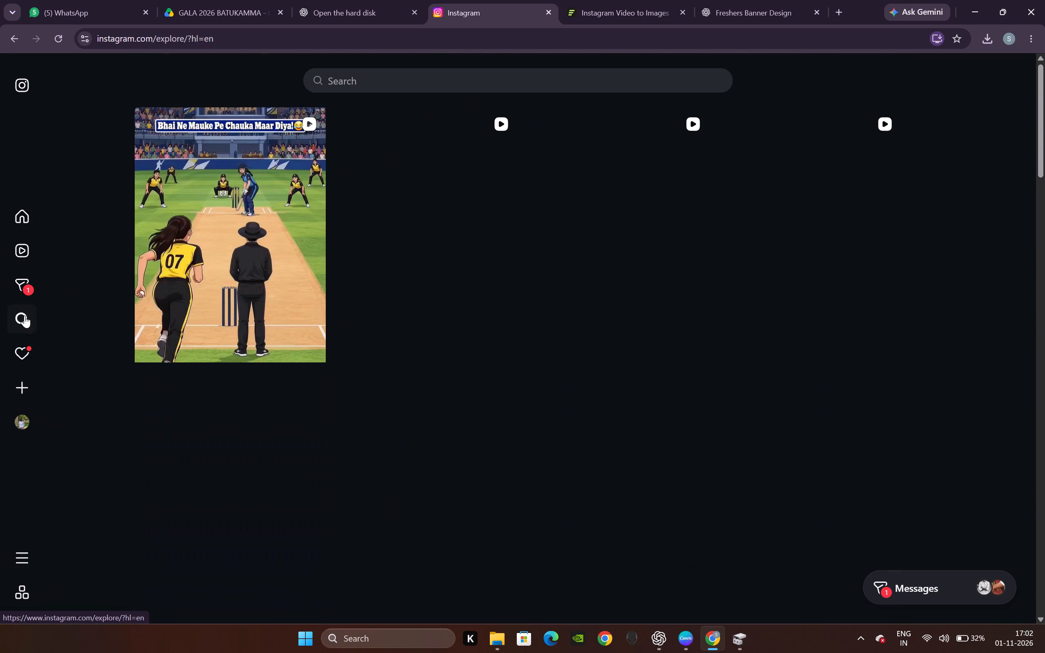
left_click(364, 79)
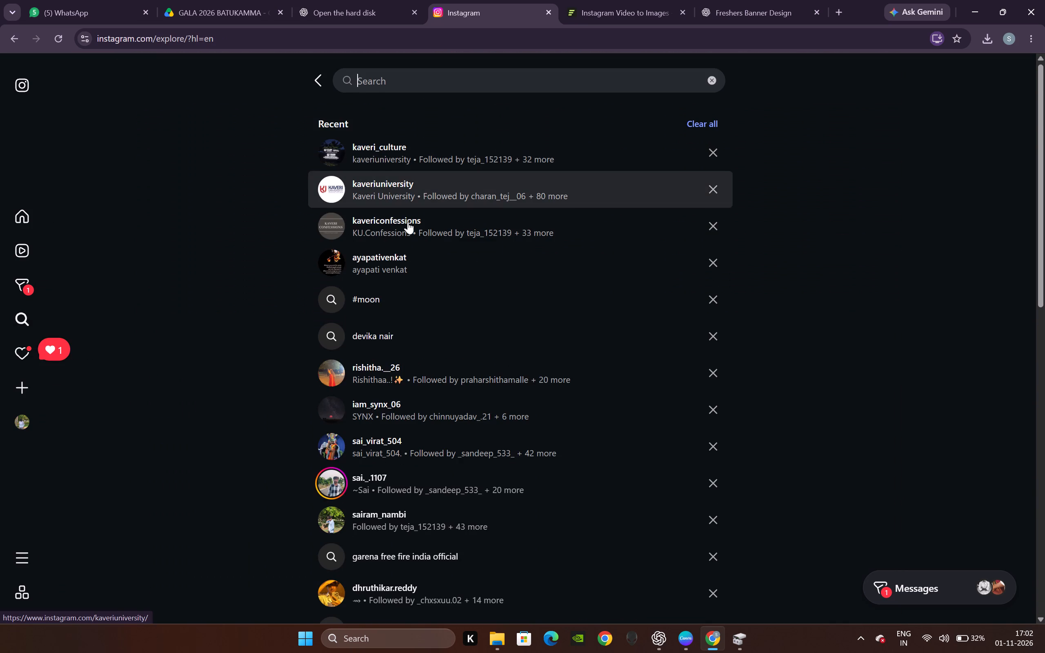
double_click(407, 223)
scroll(386, 277, "down", 20)
scroll(386, 277, "down", 9)
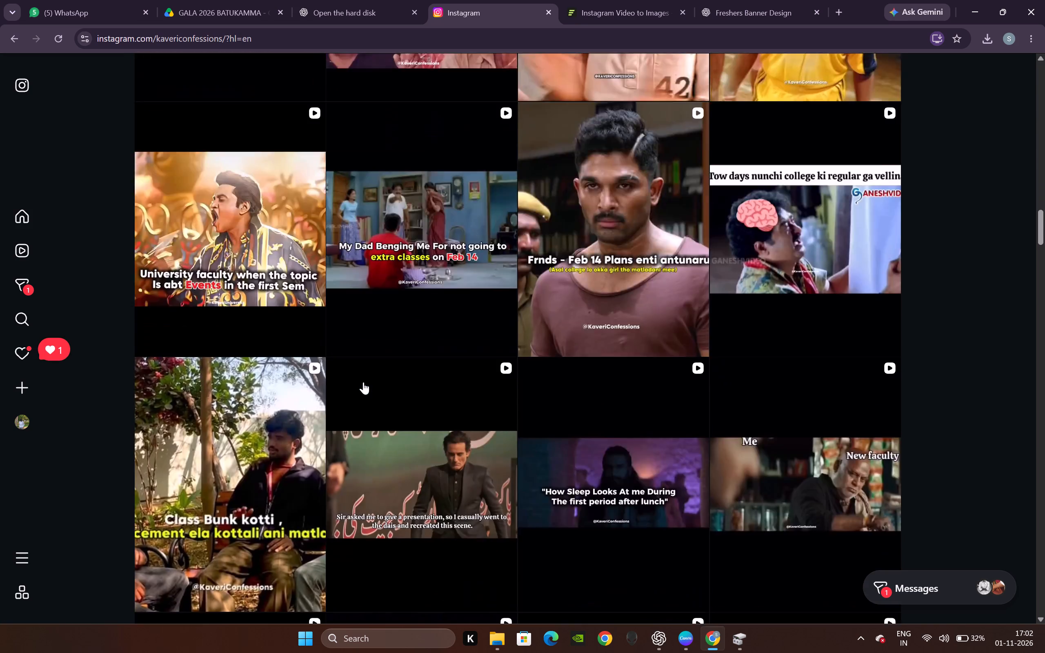
scroll(363, 382, "down", 20)
scroll(363, 382, "down", 20)
scroll(363, 382, "down", 11)
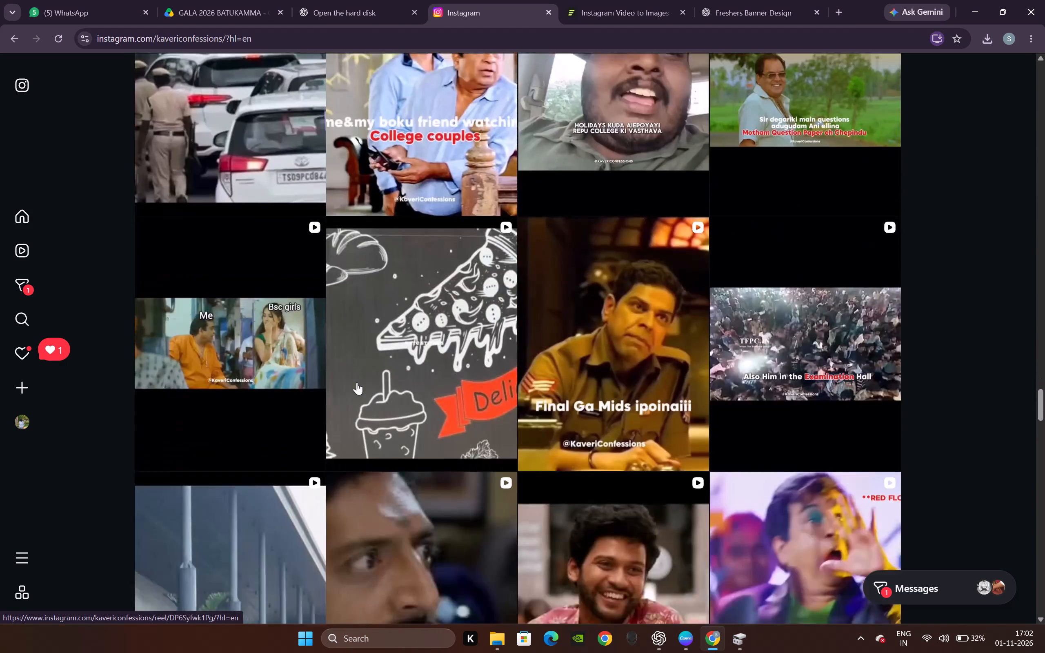
scroll(357, 382, "down", 20)
scroll(357, 382, "down", 20)
scroll(357, 382, "down", 10)
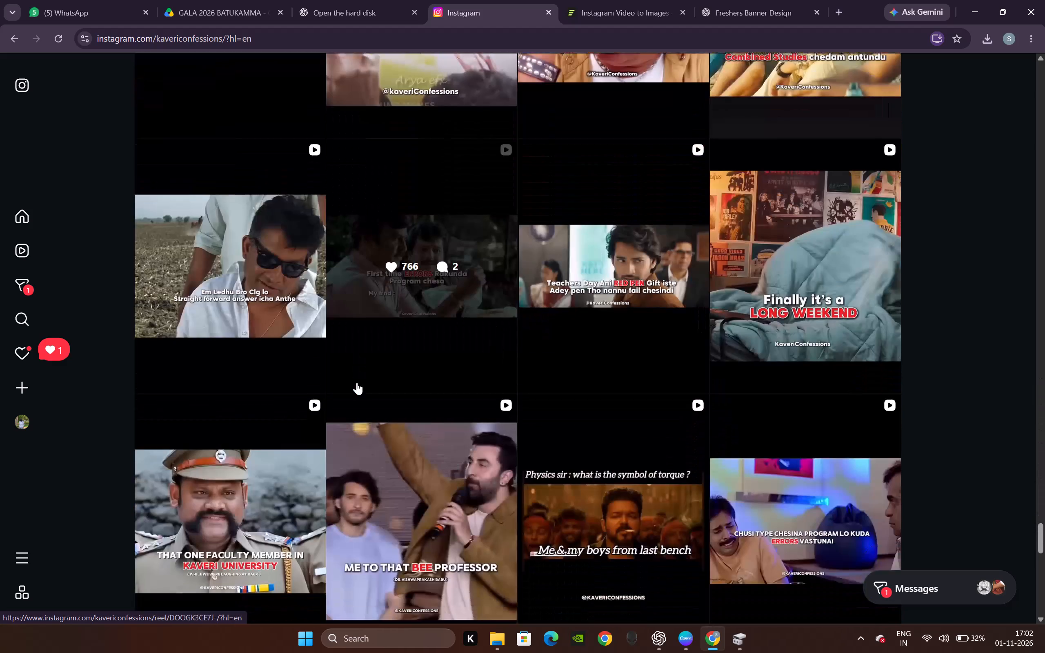
scroll(357, 382, "down", 20)
scroll(357, 382, "down", 20)
scroll(357, 382, "down", 10)
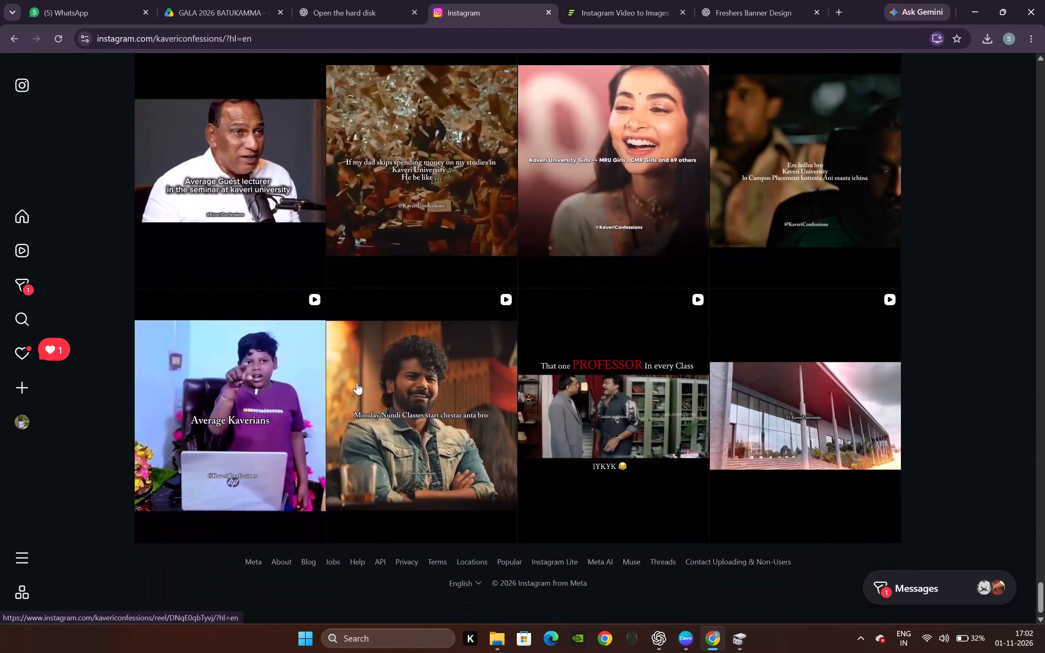
scroll(357, 382, "down", 4)
Examine the kavericonfessions posts again from the oldest towards the newer ones, looking for freshers or other event footage.
scroll(357, 383, "up", 8)
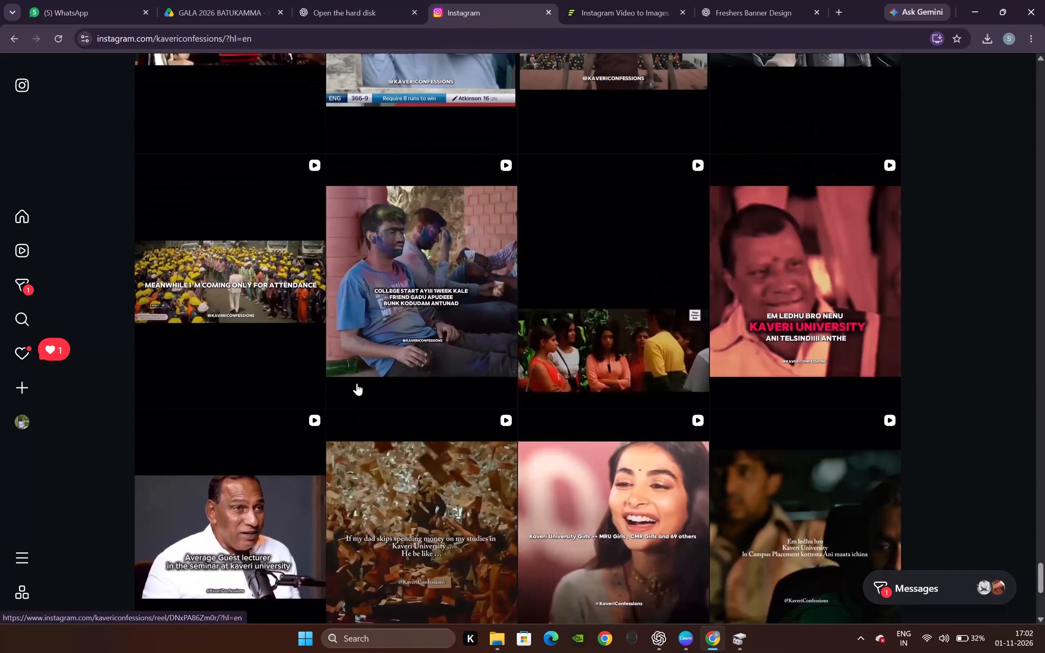
scroll(357, 383, "up", 5)
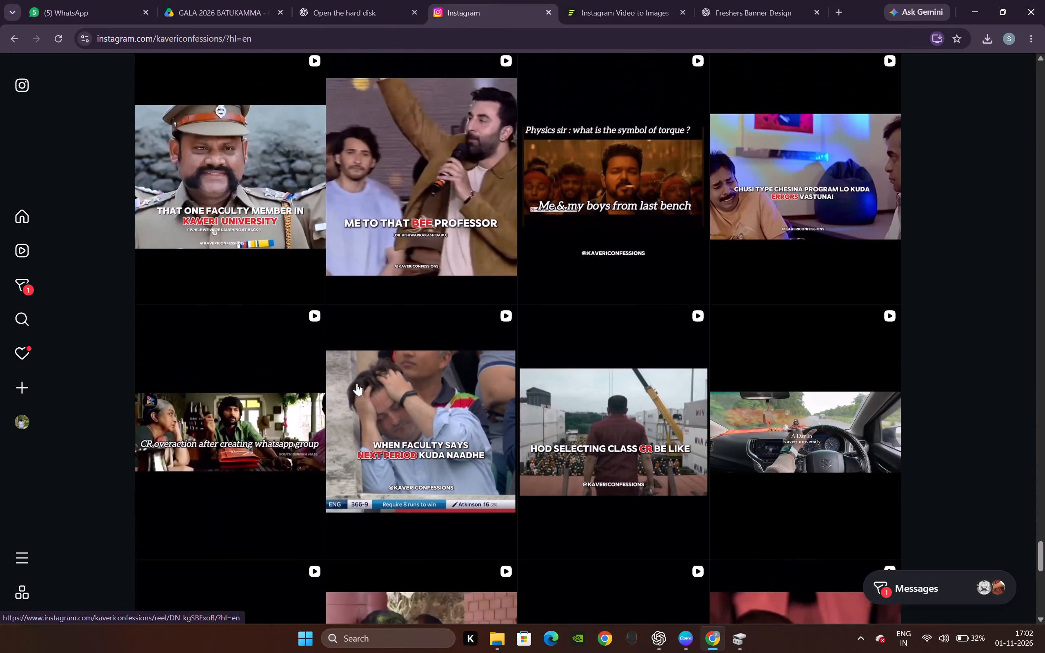
scroll(357, 383, "up", 11)
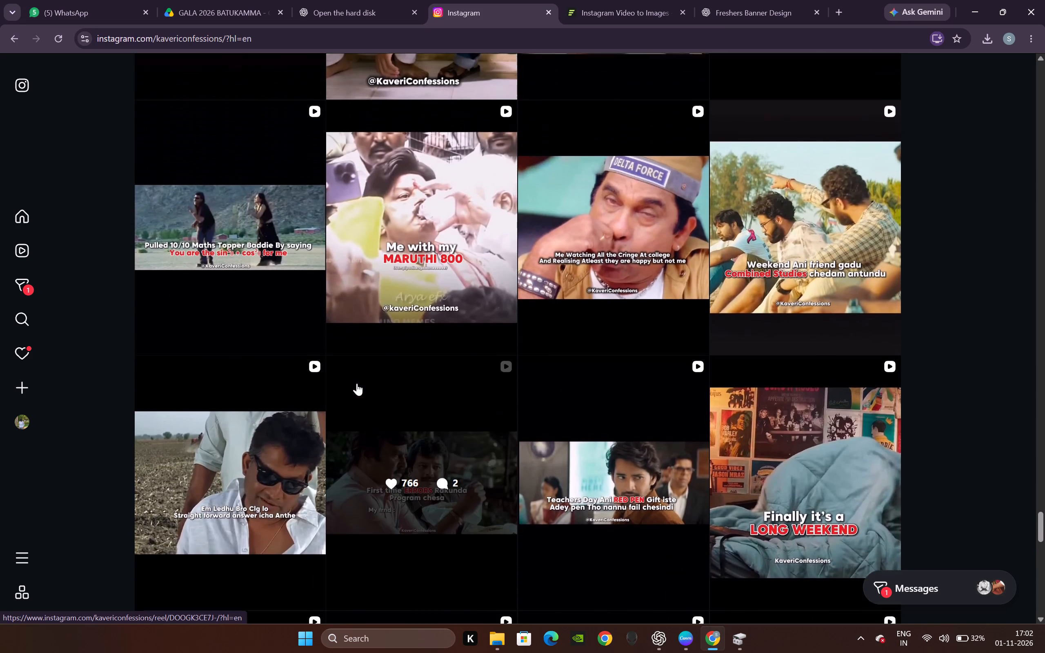
scroll(357, 383, "up", 10)
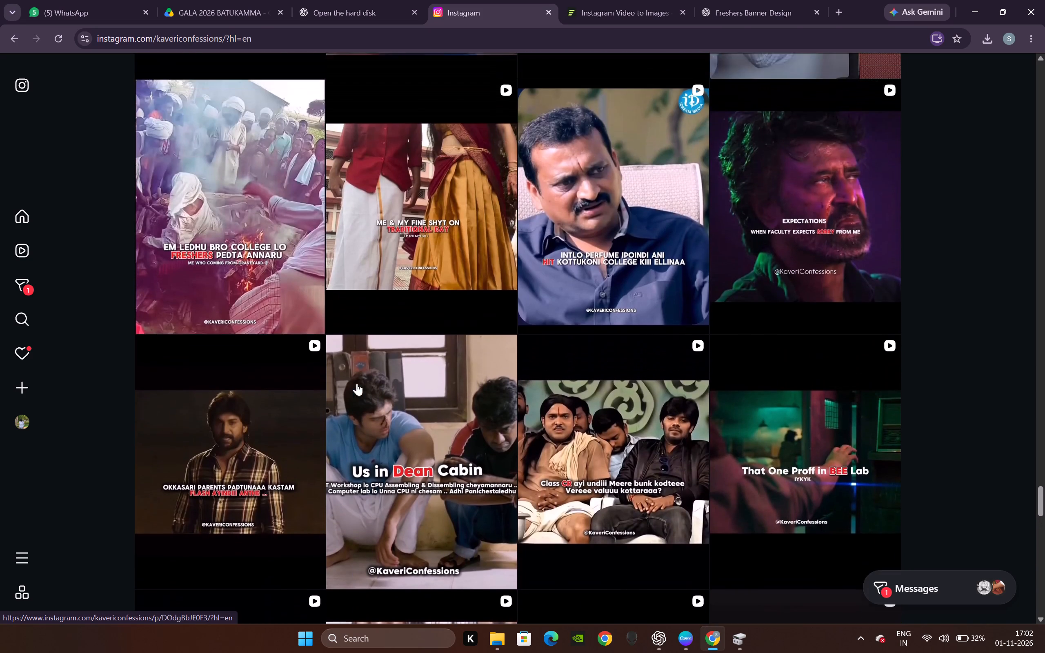
scroll(357, 383, "up", 10)
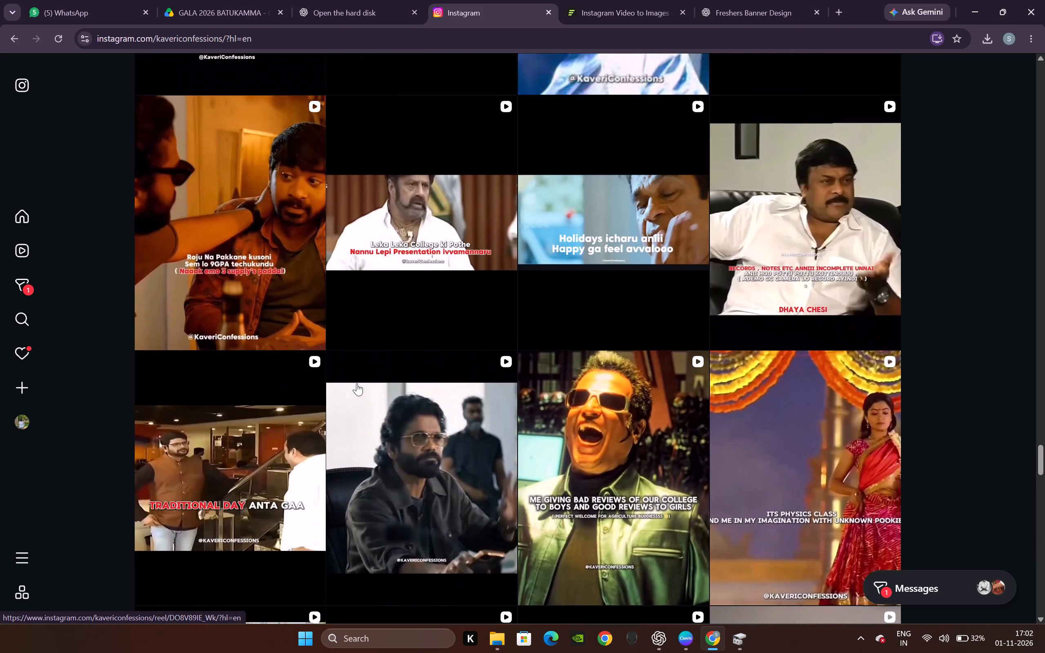
scroll(357, 383, "up", 9)
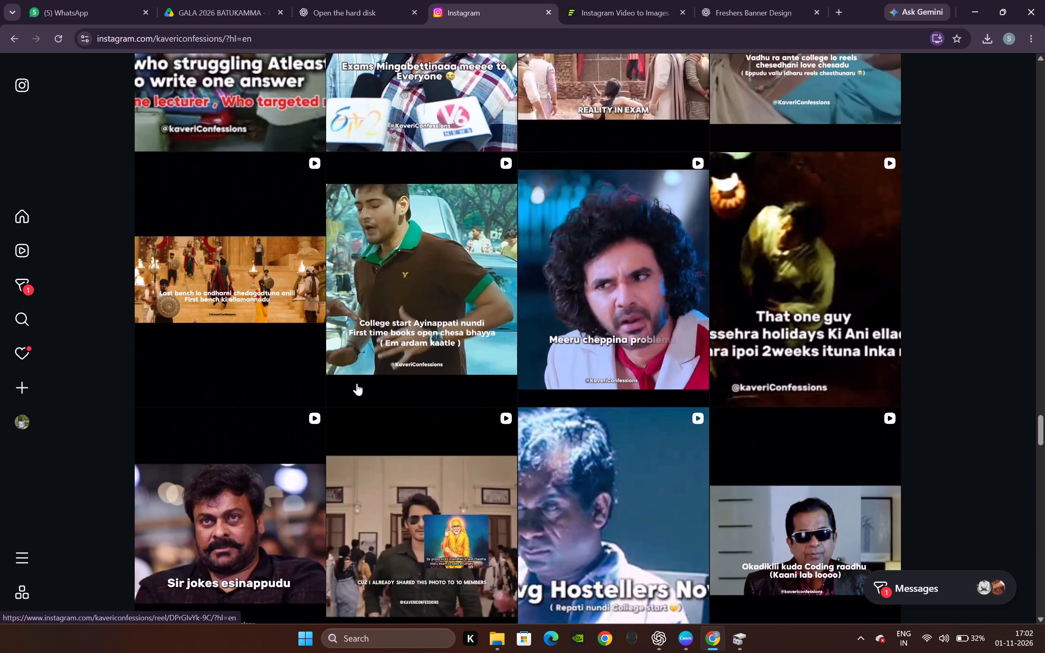
scroll(357, 383, "up", 7)
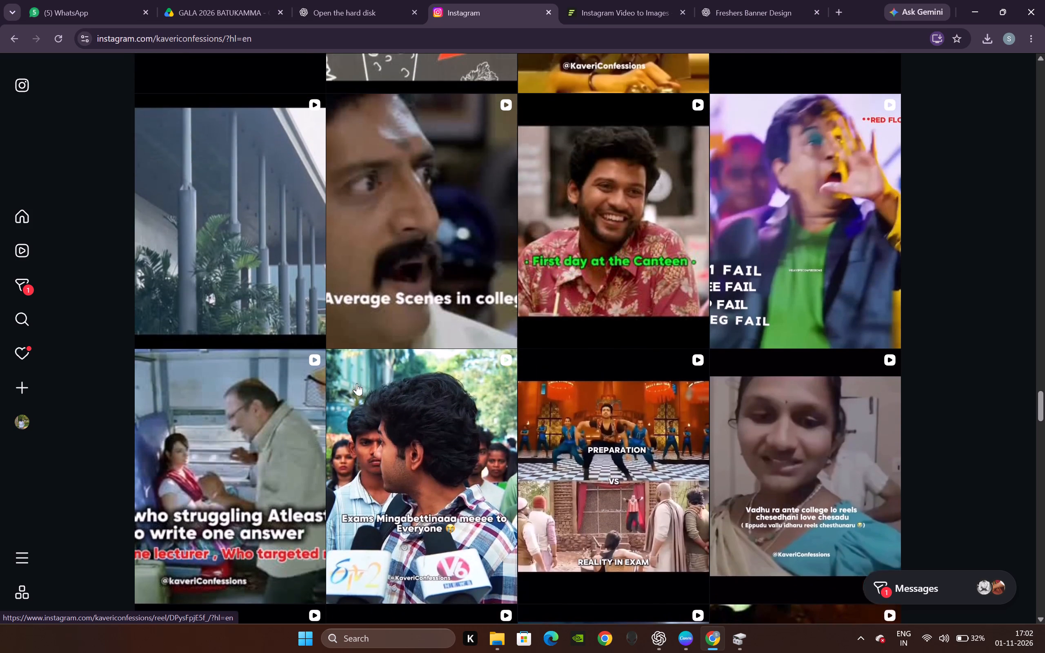
scroll(357, 383, "up", 6)
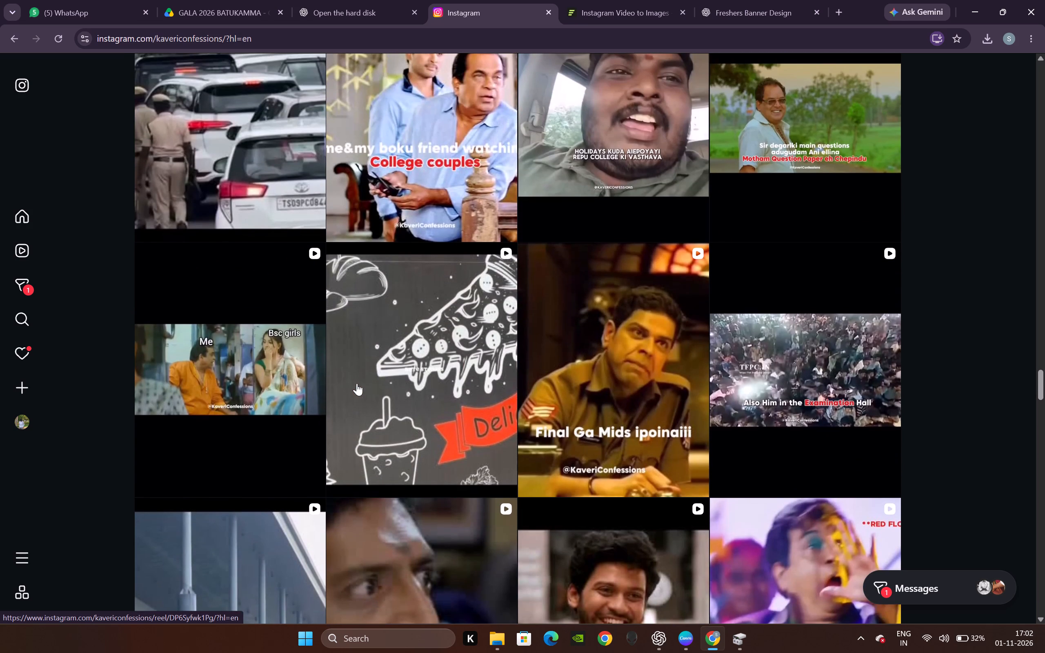
scroll(357, 383, "up", 5)
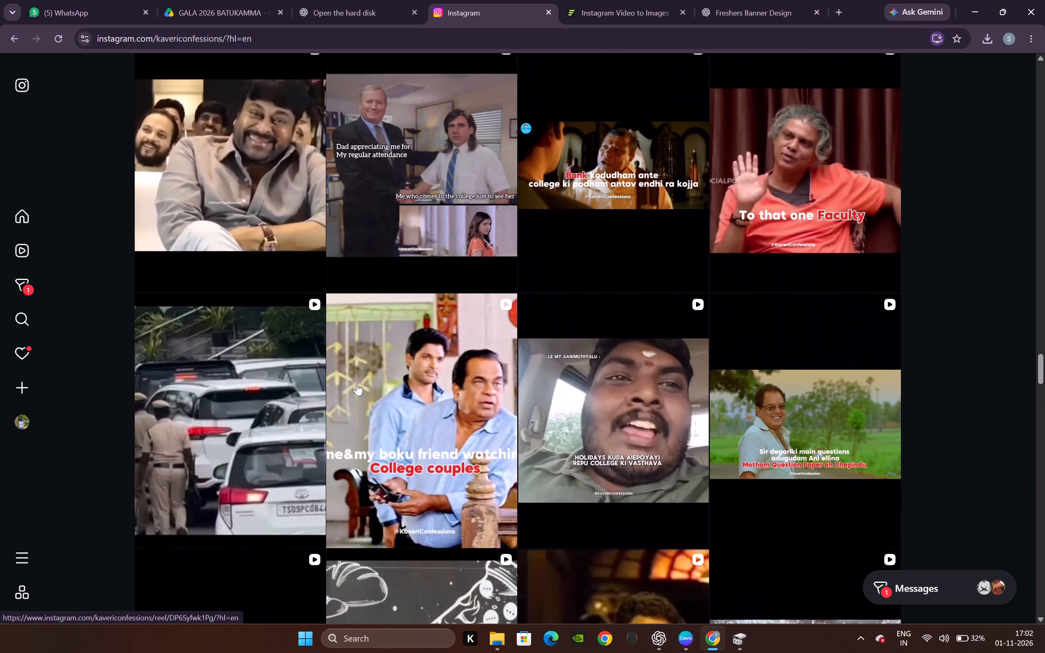
scroll(357, 383, "up", 5)
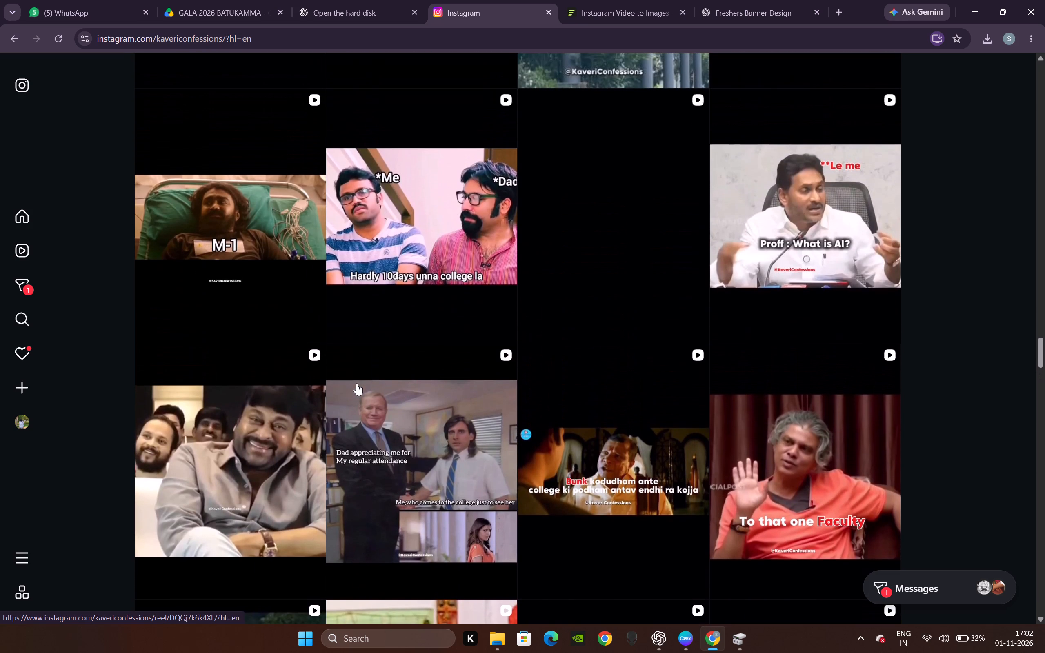
scroll(357, 383, "up", 3)
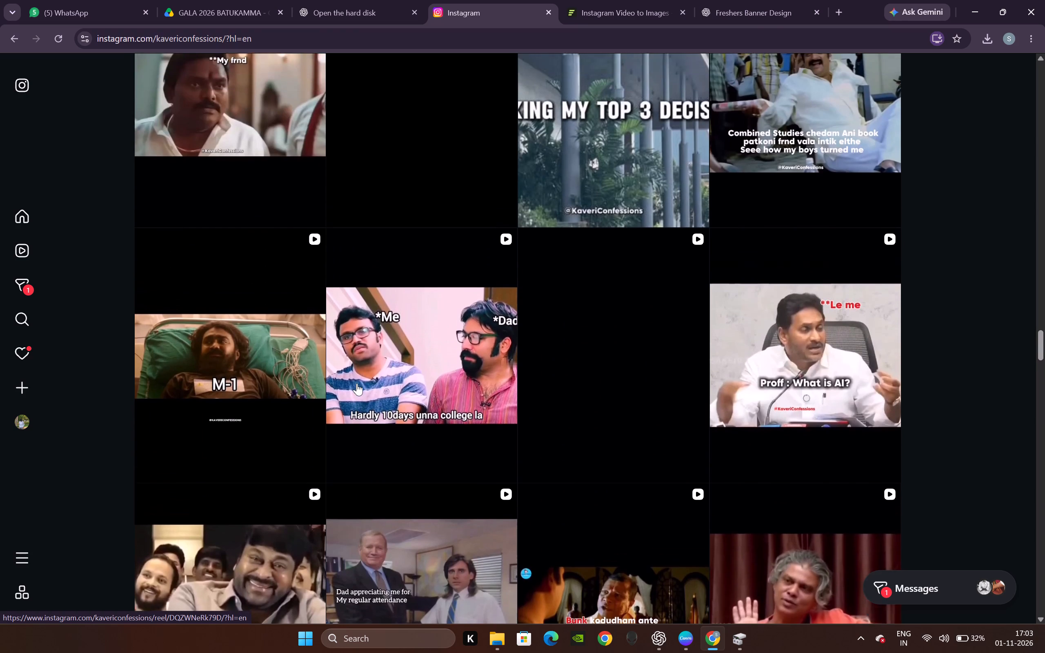
scroll(357, 383, "up", 2)
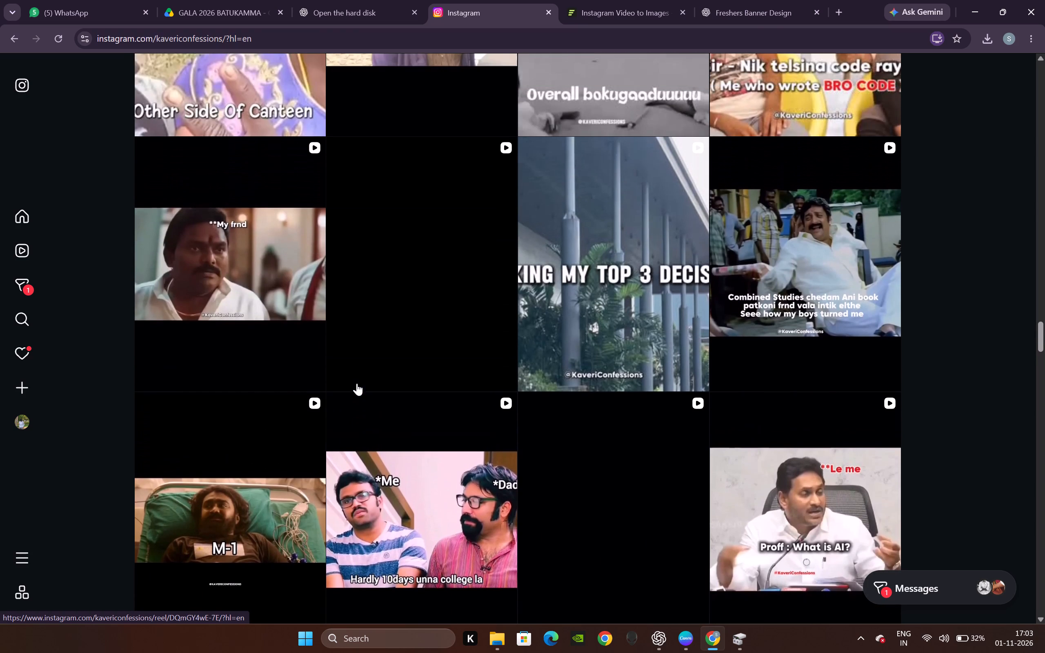
View the kavericonfessions reel with the all-black thumbnail beside the "My frnd" post, and close it.
left_click(402, 305)
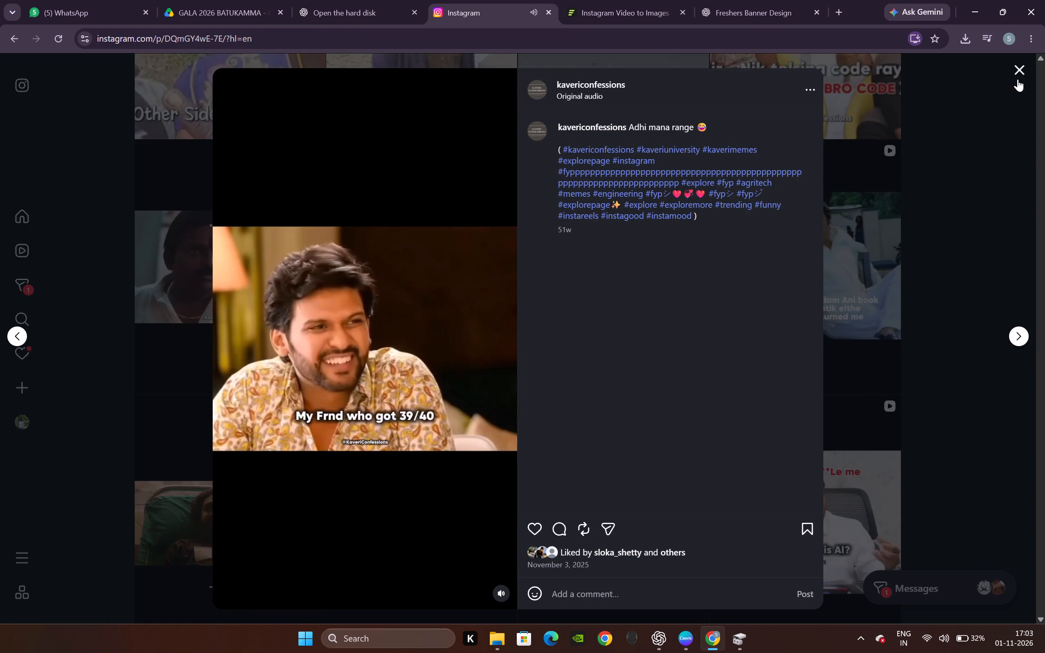
left_click(1017, 79)
Continue examining the newer kavericonfessions posts for usable university event footage.
scroll(667, 370, "up", 3)
scroll(584, 374, "up", 5)
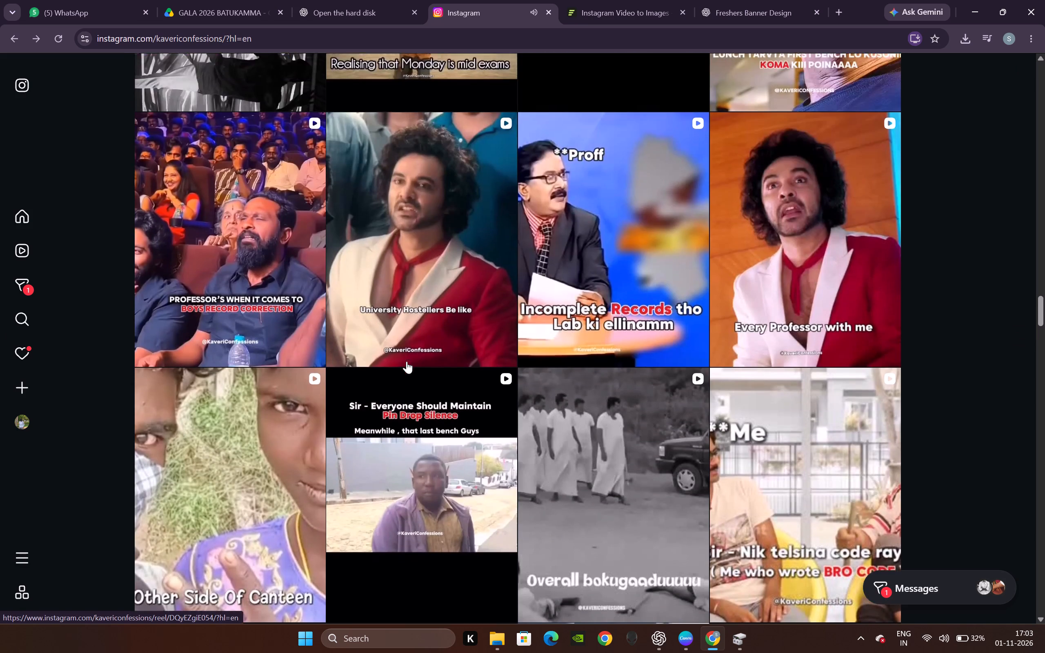
scroll(405, 361, "up", 8)
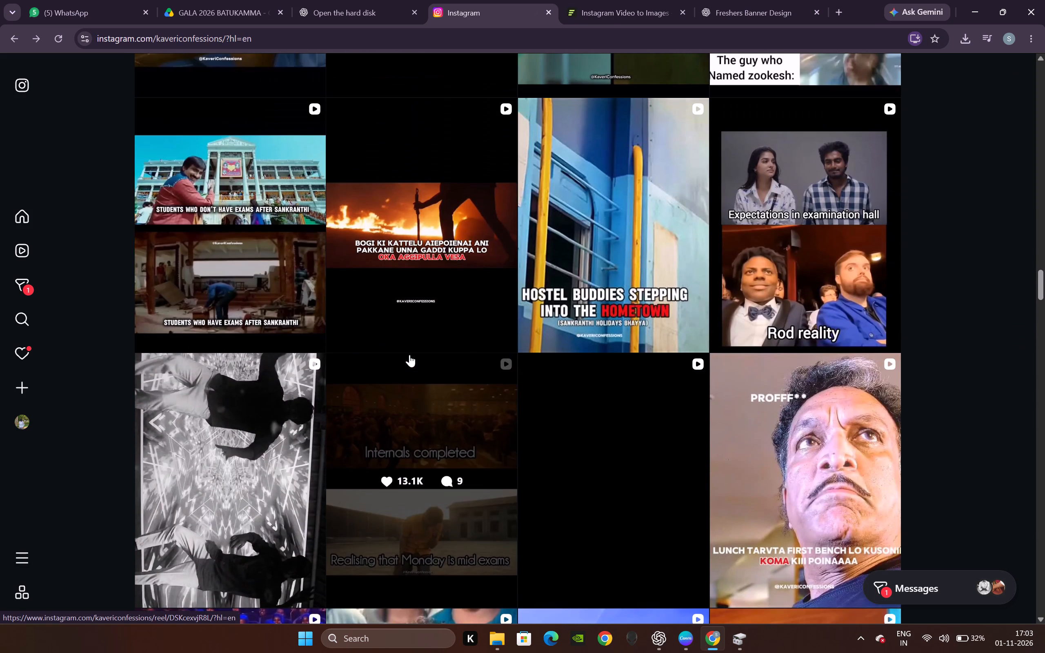